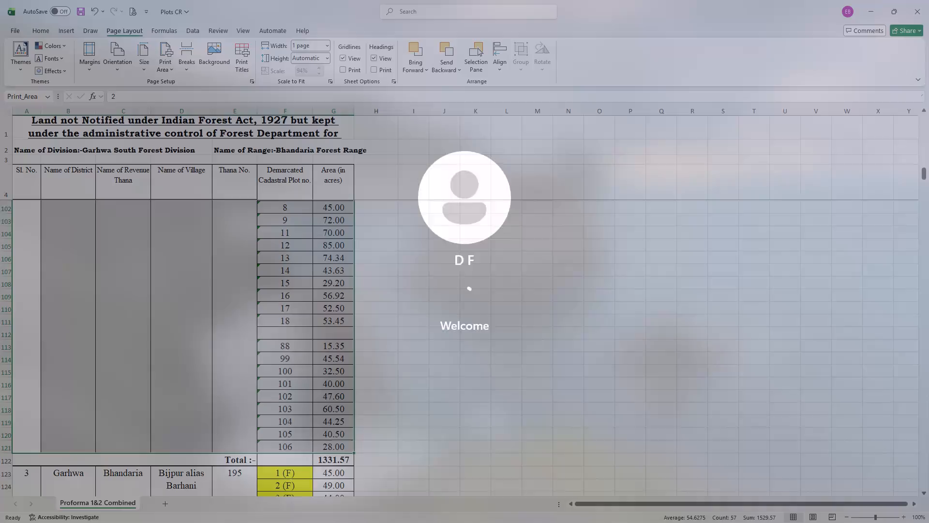
Append (F) to demarcated plot numbers 1 and 2 in the Salo village block.
scroll(228, 408, up, 2)
scroll(228, 408, down, 1)
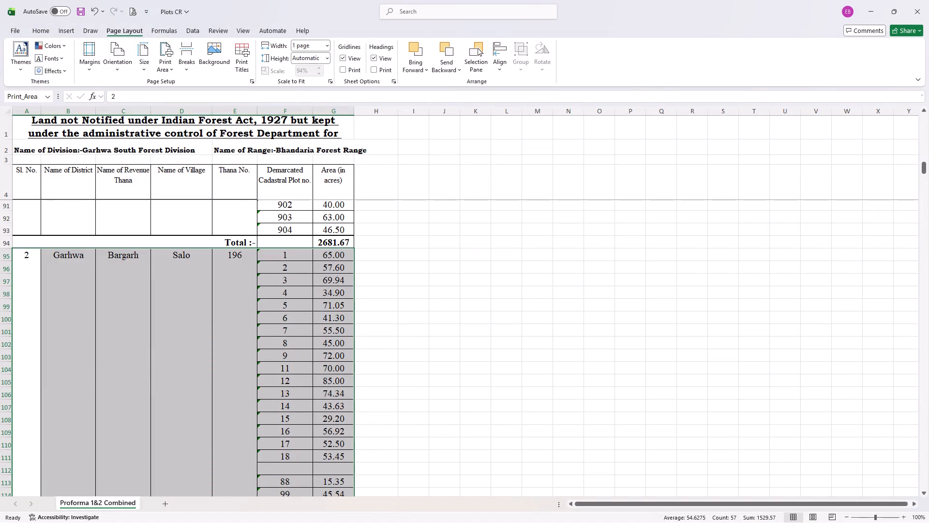
double_click(305, 255)
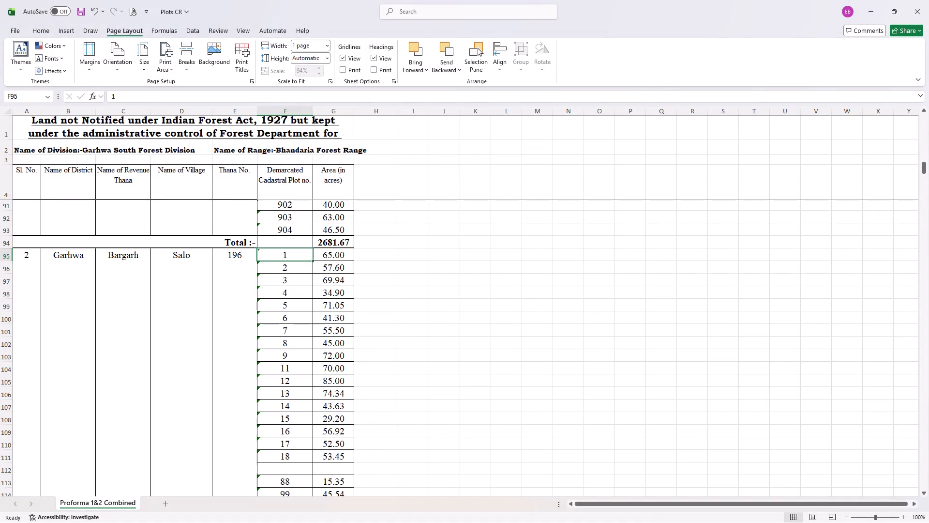
key(space)
text((F))
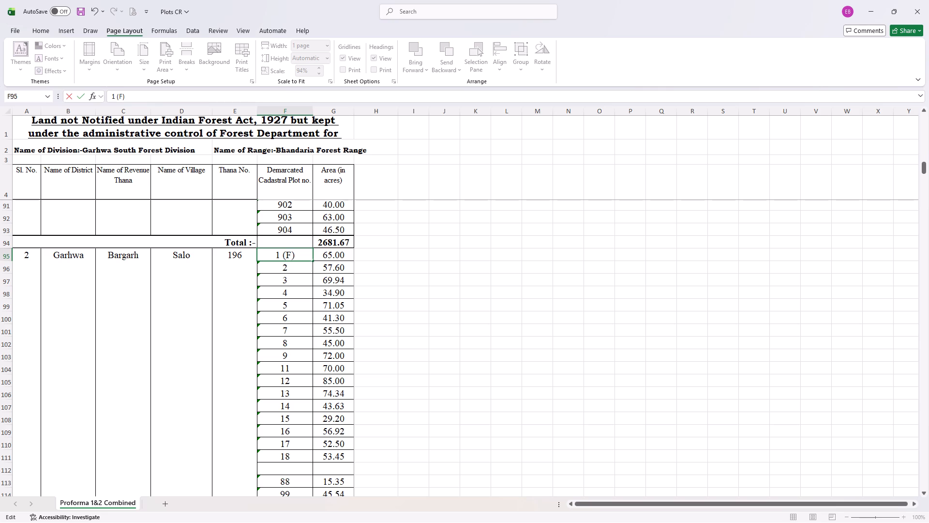
double_click(307, 266)
key(space)
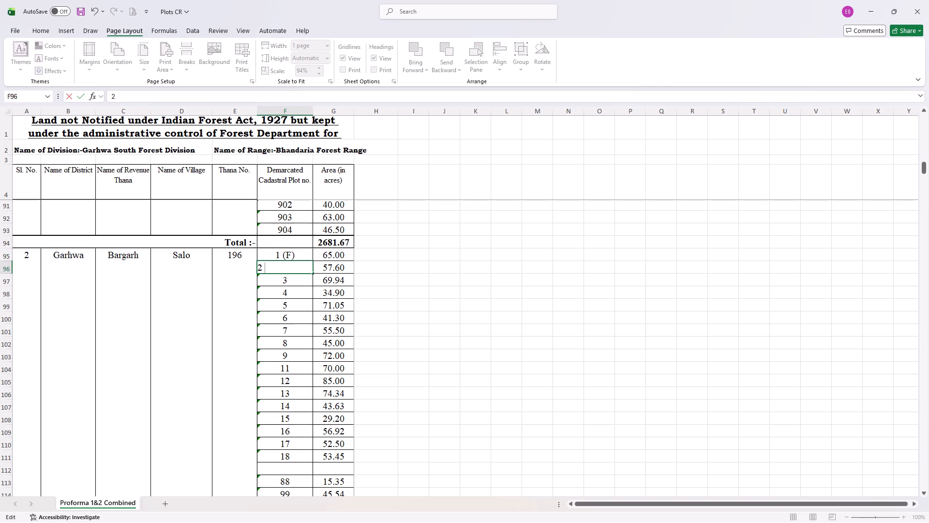
text((F))
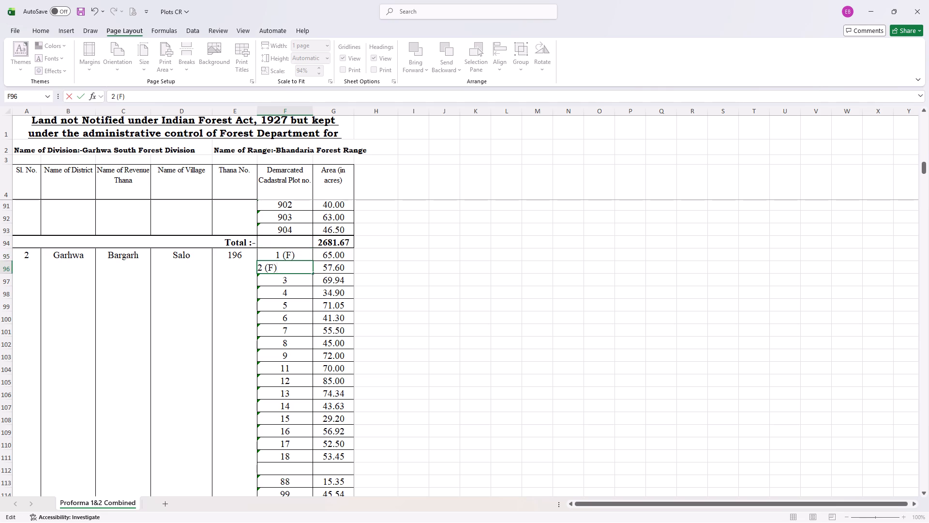
Append (P) to Salo's plot number 3.
double_click(307, 279)
key(space)
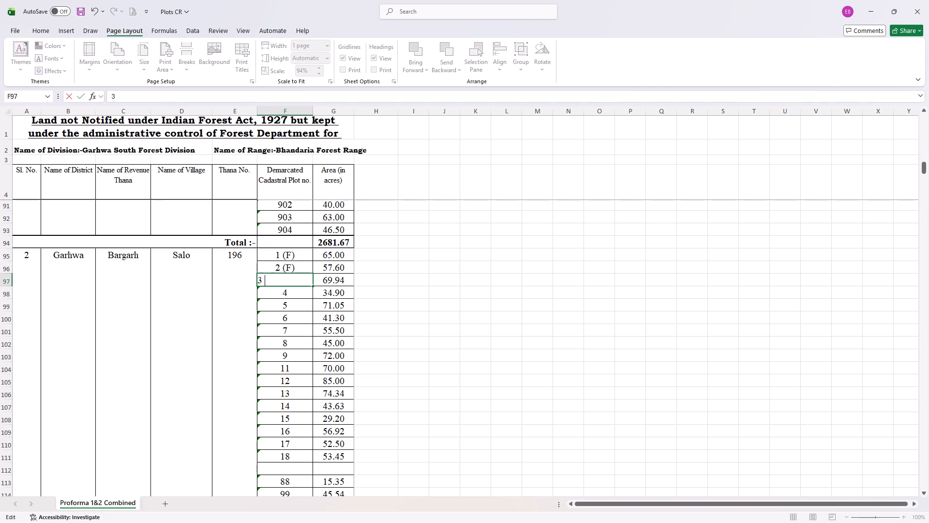
text((F))
key(BackSpace)
key(BackSpace)
key(f)
key(BackSpace)
text(P))
key(BackSpace)
key(BackSpace)
key(BackSpace)
text(P))
Copy the (P) suffix from plot 3 and append it to plot numbers 4 and 5.
drag(290, 277, 275, 277)
drag(275, 277, 263, 276)
key(ctrl+c)
double_click(297, 290)
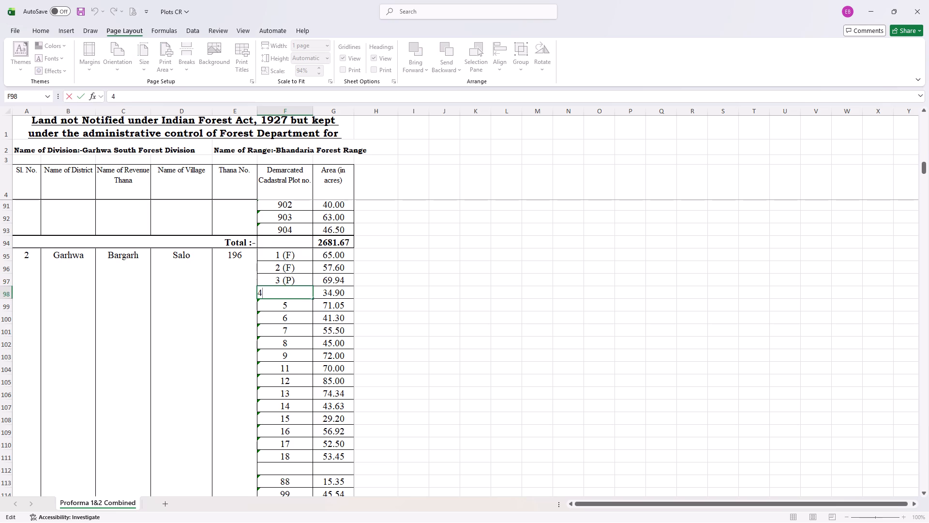
key(space)
key(ctrl+v)
double_click(301, 309)
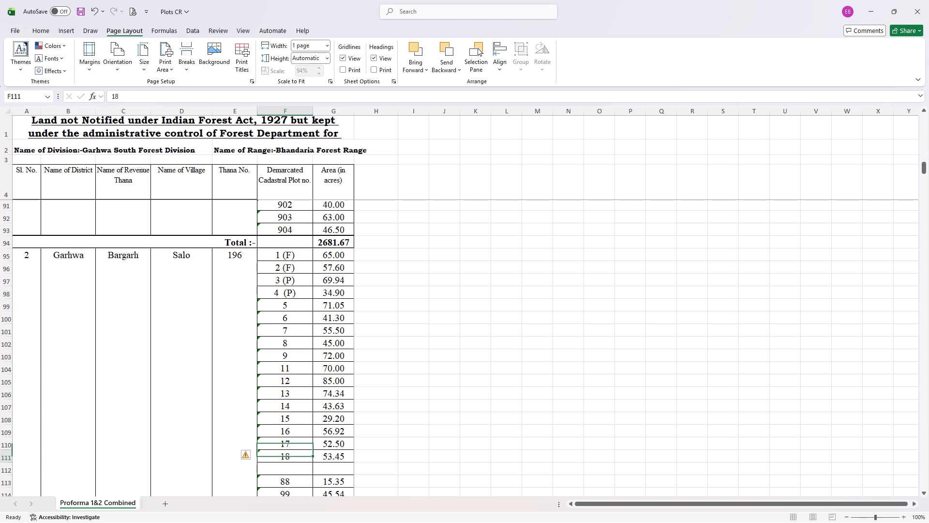
double_click(302, 306)
key(space)
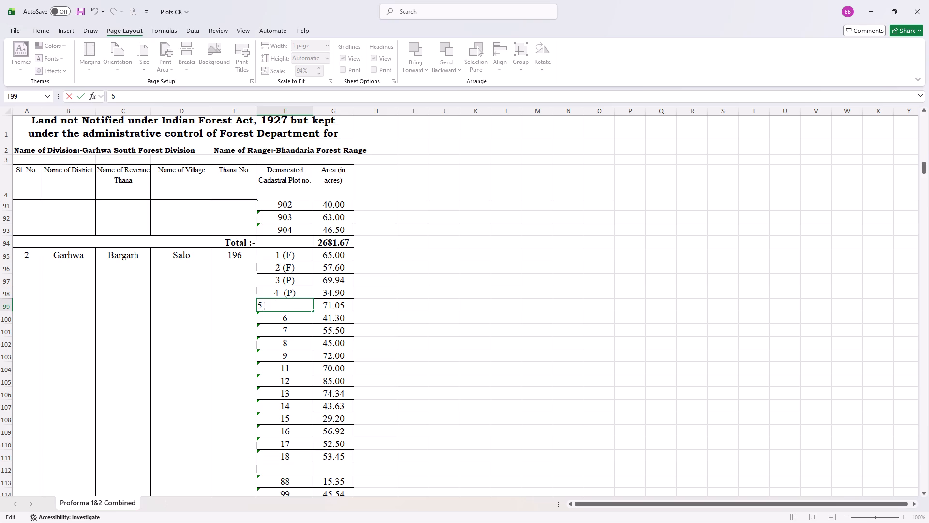
key(ctrl+v)
Copy the (P) suffix with its leading space from plot 5 and append it to plot numbers 6 and 7.
drag(302, 306, 264, 307)
drag(264, 307, 260, 307)
key(ctrl+c)
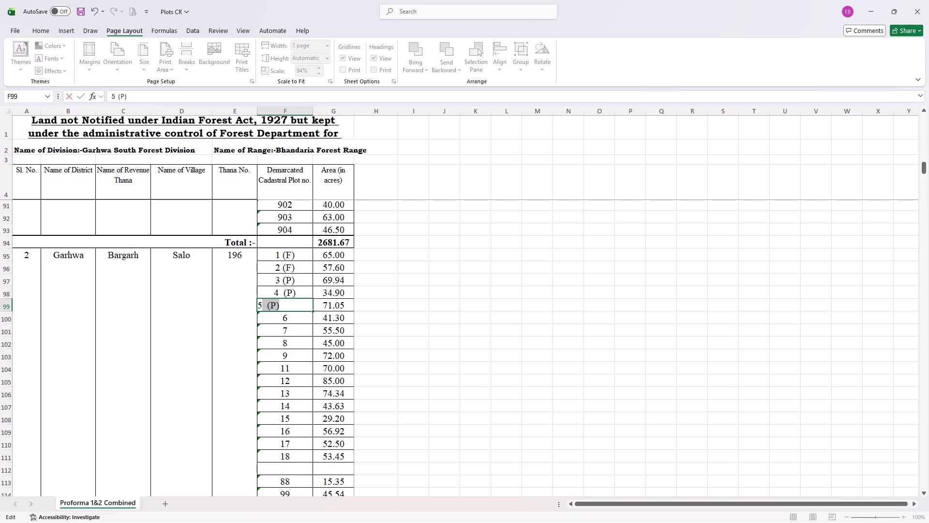
double_click(303, 318)
key(ctrl+v)
click(299, 325)
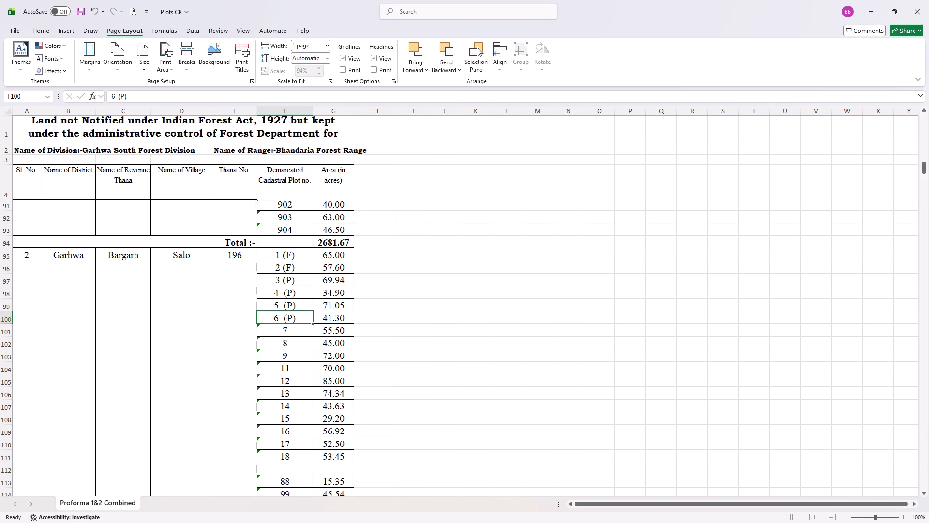
double_click(302, 328)
key(ctrl+v)
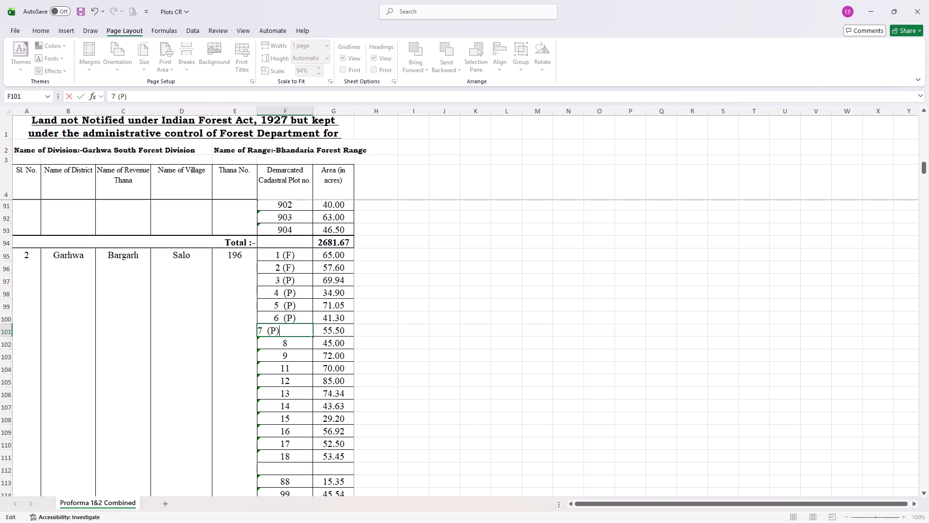
Mark Salo's plot numbers 8 and 9 with the suffix (F).
double_click(303, 344)
key(ctrl+v)
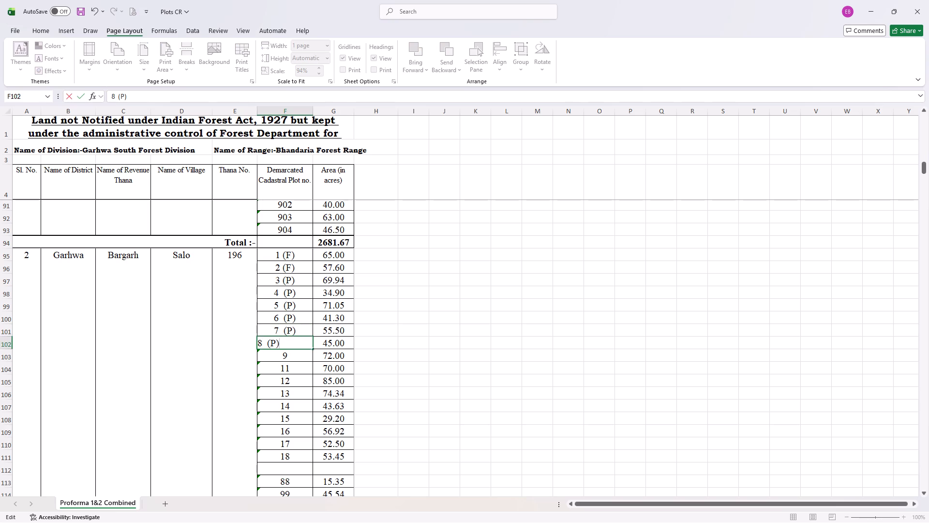
key(Left)
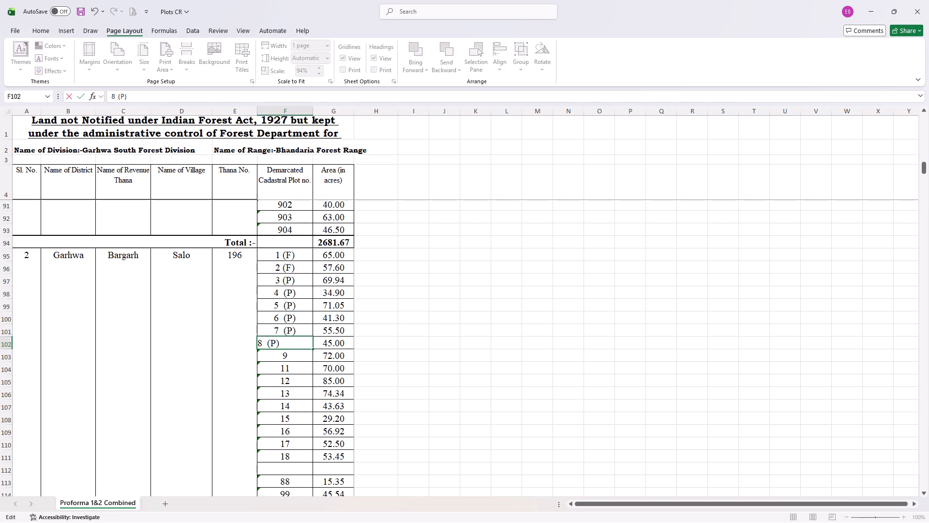
key(BackSpace)
key(shift+f)
double_click(301, 354)
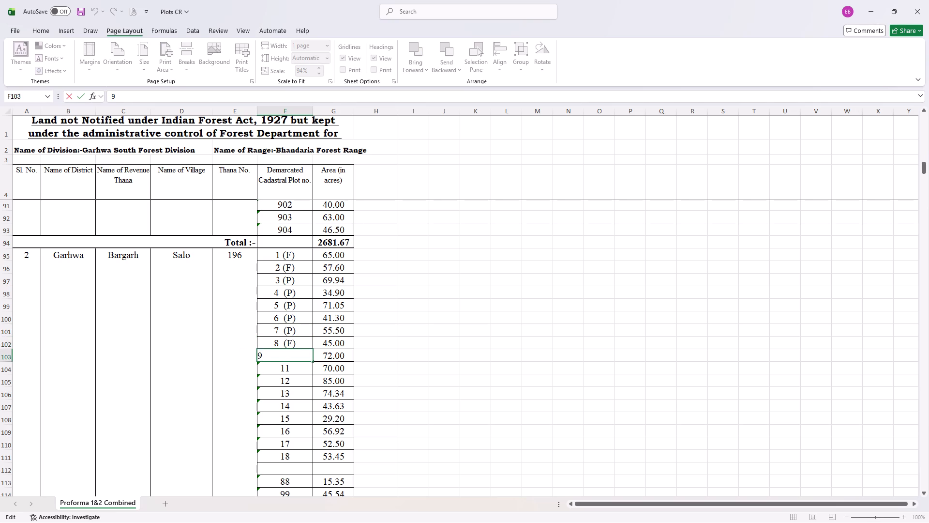
key(ctrl+v)
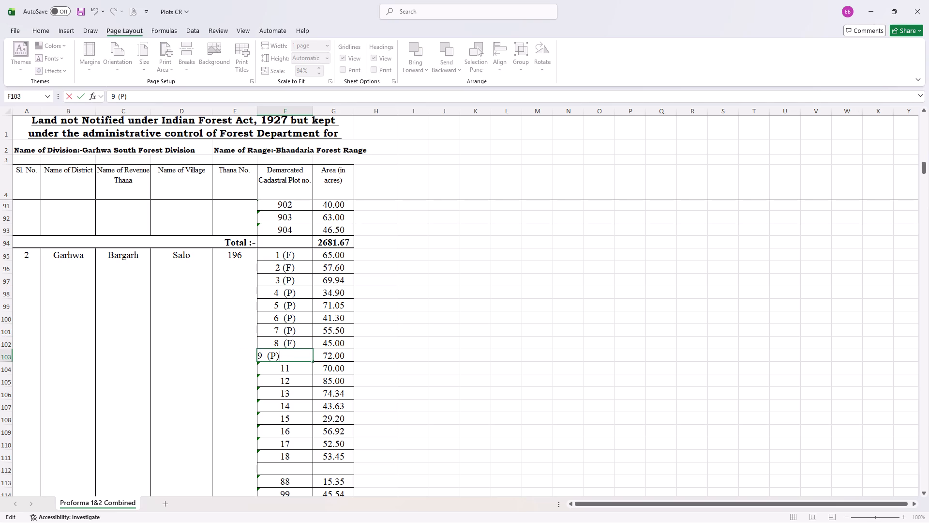
click(271, 354)
key(Delete)
key(shift+f)
Copy the (F) suffix from plot 9 and append it to plot numbers 11 and 12.
drag(288, 357, 262, 352)
key(ctrl+c)
double_click(296, 370)
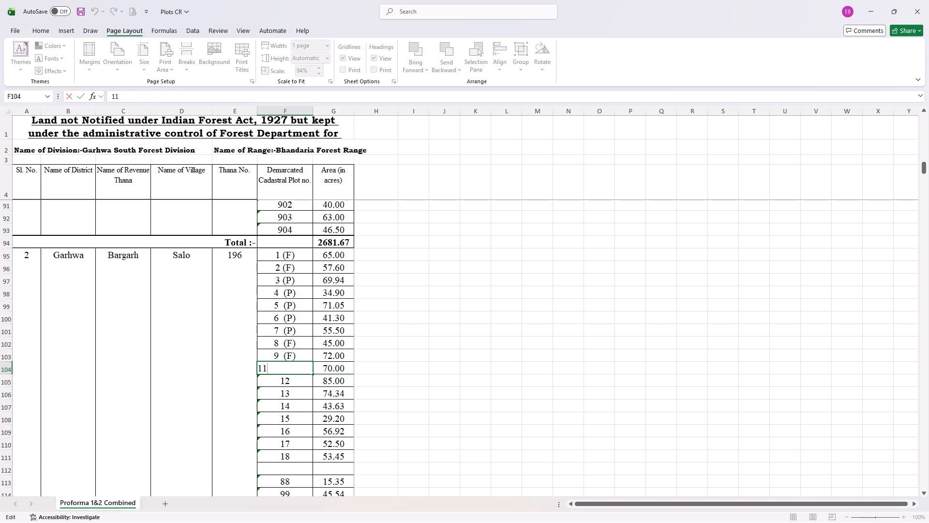
key(ctrl+v)
double_click(298, 384)
key(ctrl+v)
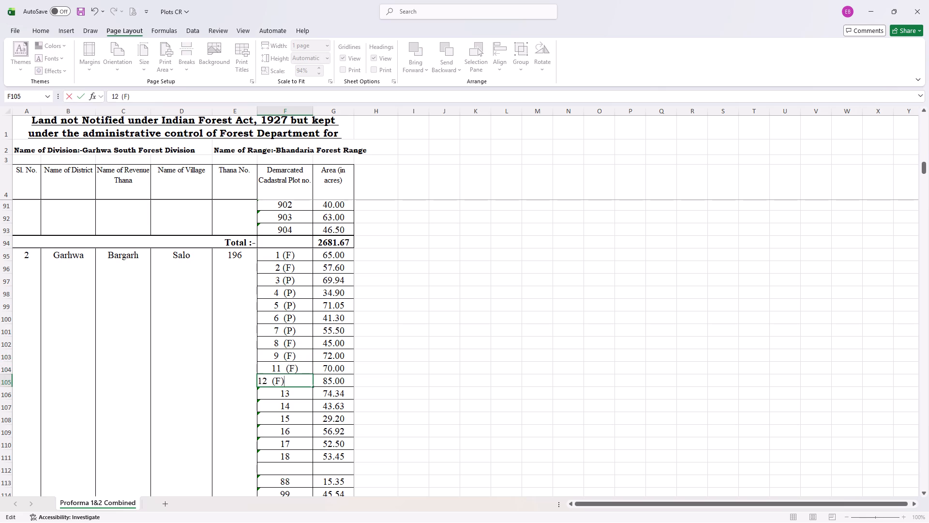
click(302, 393)
click(304, 391)
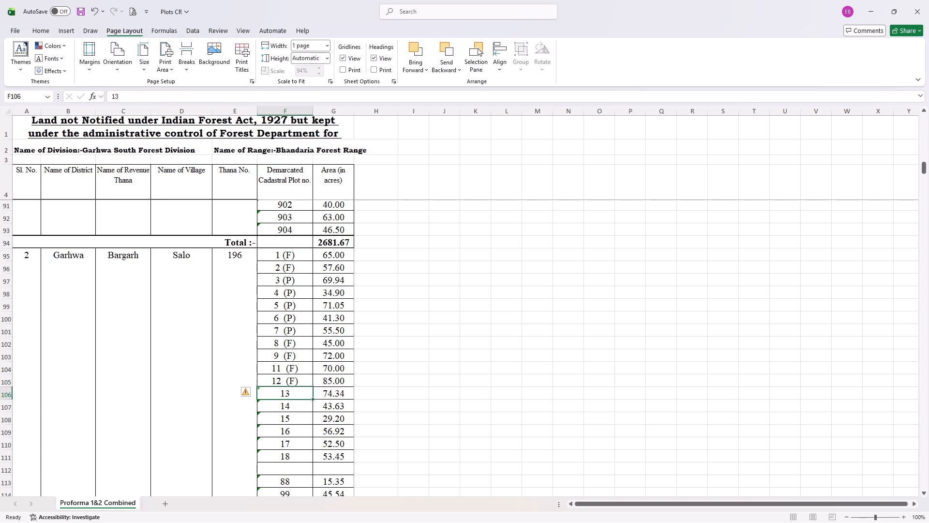
click(304, 391)
key(ctrl+v)
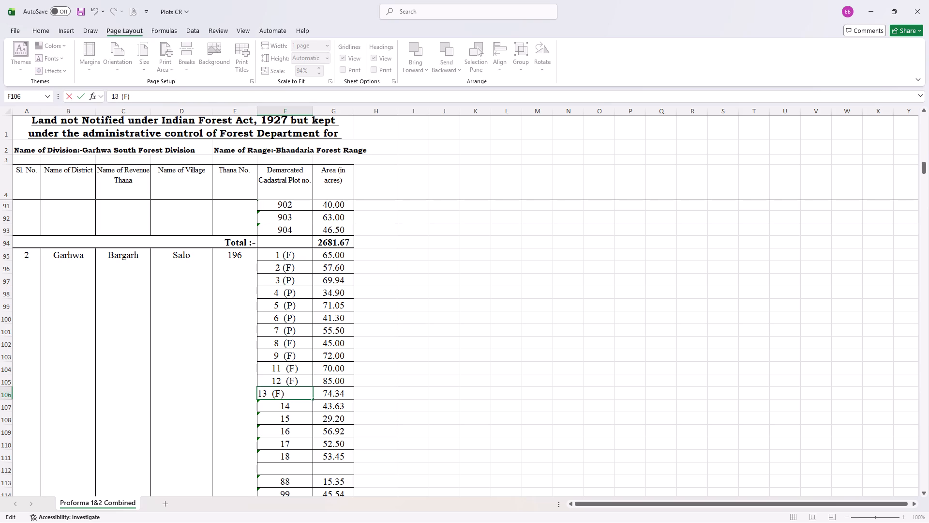
click(281, 395)
key(BackSpace)
key(shift+p)
Copy the (P) suffix from plot 13 and append it to plot numbers 14, 15 and 16.
scroll(299, 400, down, 1)
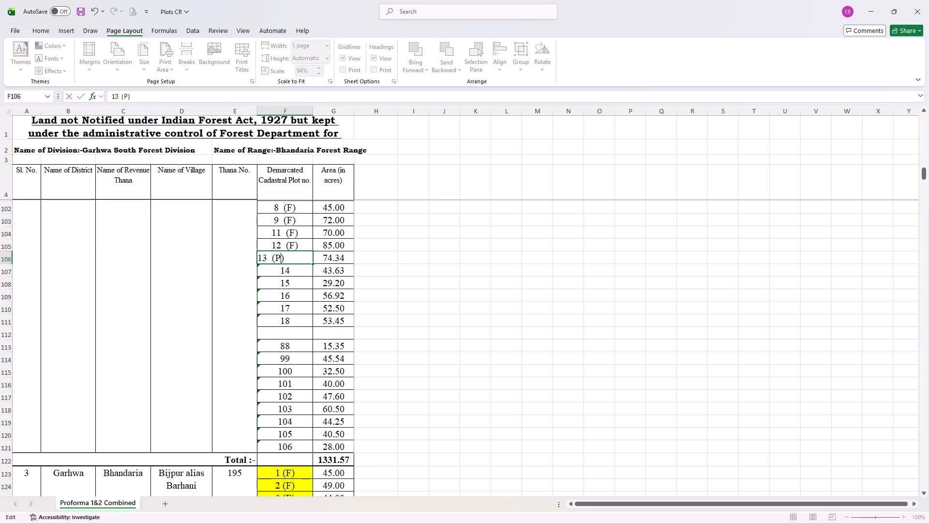
drag(297, 257, 267, 257)
key(ctrl+c)
double_click(301, 270)
key(ctrl+v)
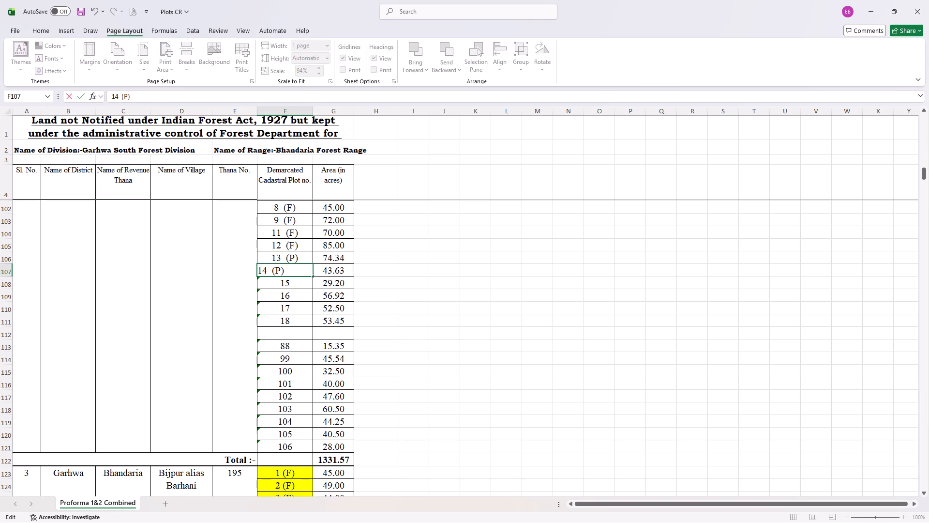
double_click(303, 282)
key(ctrl+v)
double_click(303, 296)
key(ctrl+v)
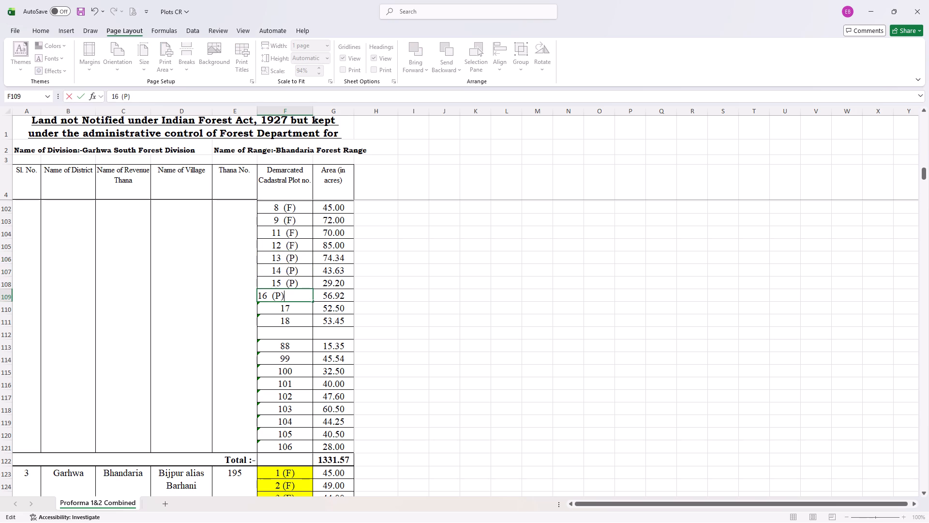
Mark Salo's plot number 17 with (F) and plot number 18 with (P).
click(306, 310)
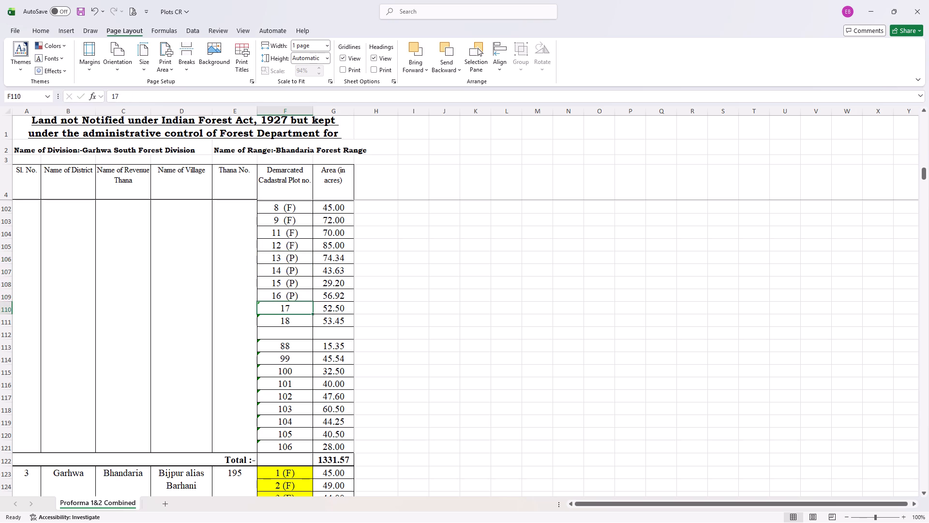
double_click(306, 310)
key(ctrl+v)
key(Left)
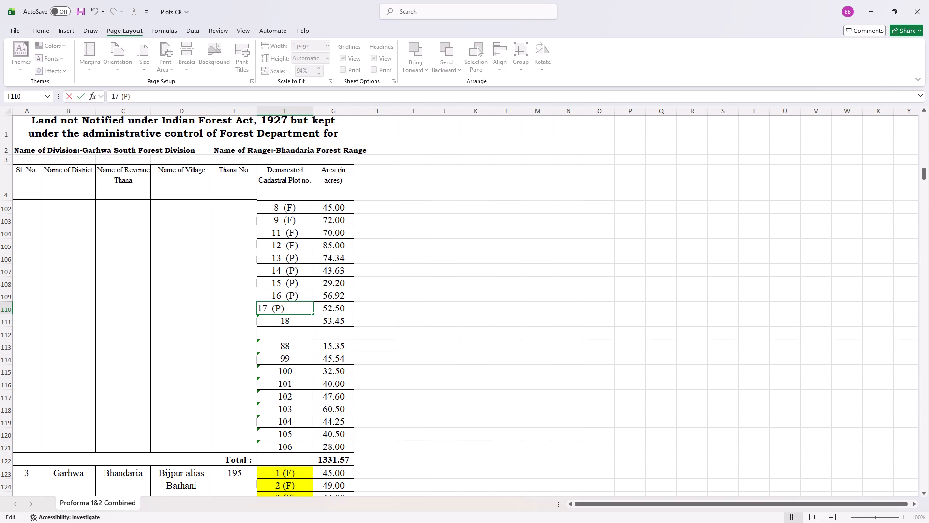
key(BackSpace)
key(shift+f)
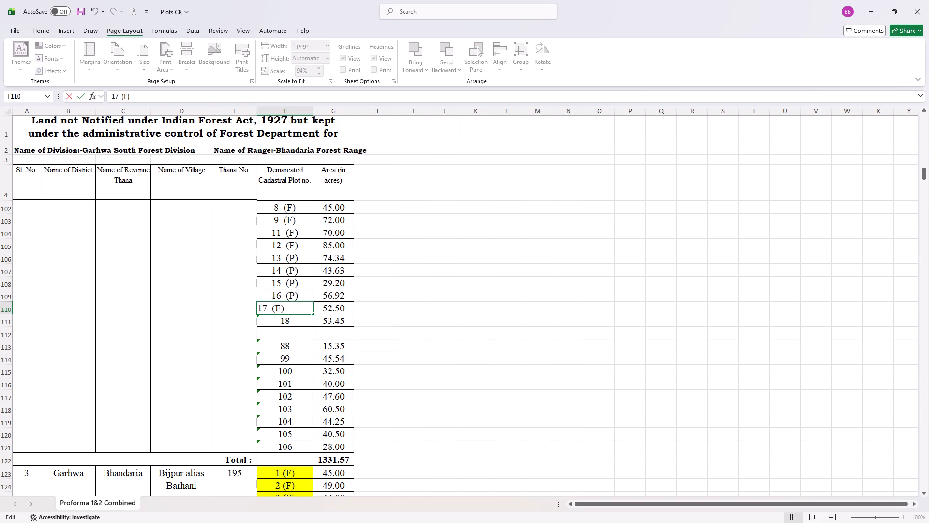
double_click(306, 321)
key(ctrl+v)
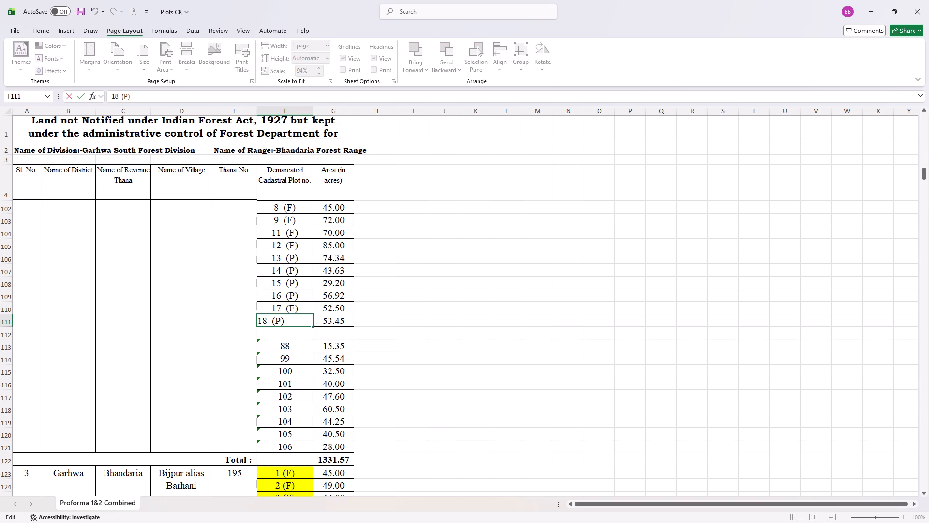
Delete the empty row between plots 18 and 88 in Salo's plot list.
click(10, 328)
right_click(10, 328)
click(3, 336)
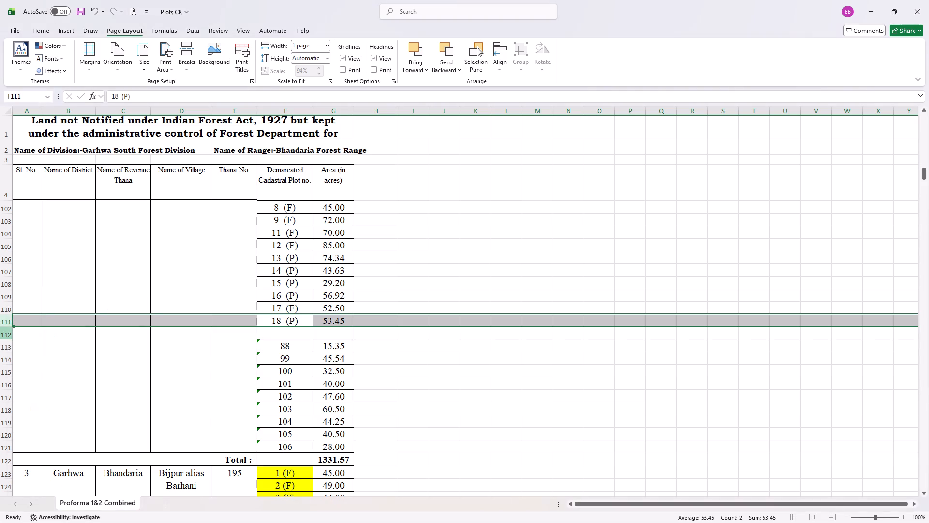
right_click(3, 336)
click(28, 261)
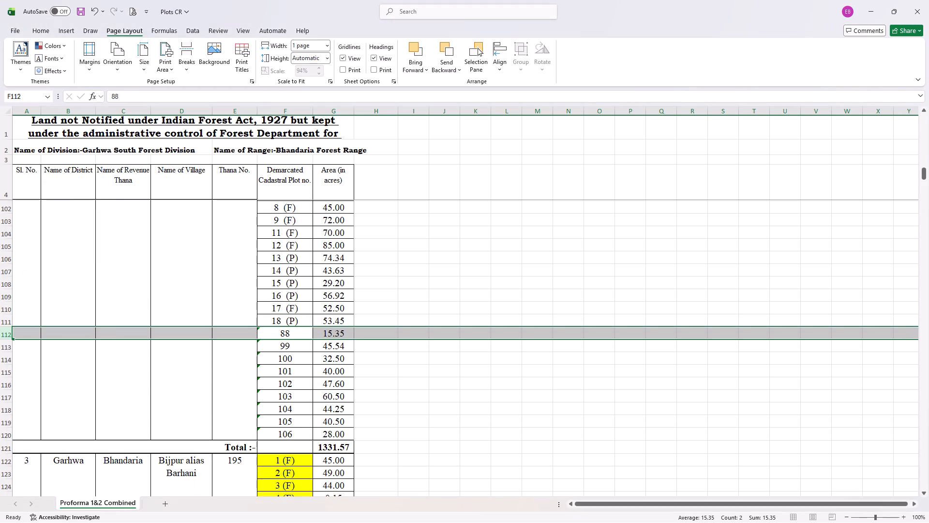
Append the copied (P) suffix to Salo's plot numbers 88, 99 and 100.
double_click(305, 330)
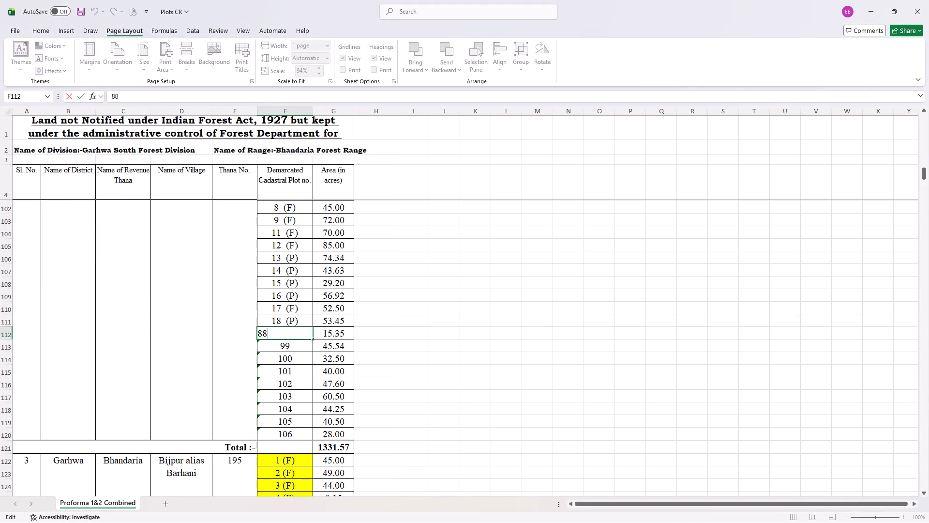
key(ctrl+v)
double_click(304, 349)
key(ctrl+v)
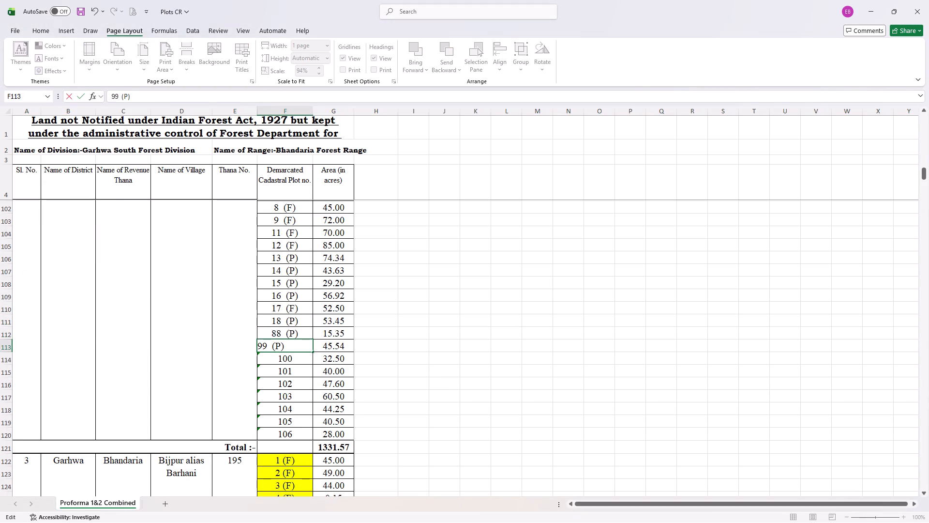
double_click(306, 359)
key(ctrl+v)
triple_click(306, 371)
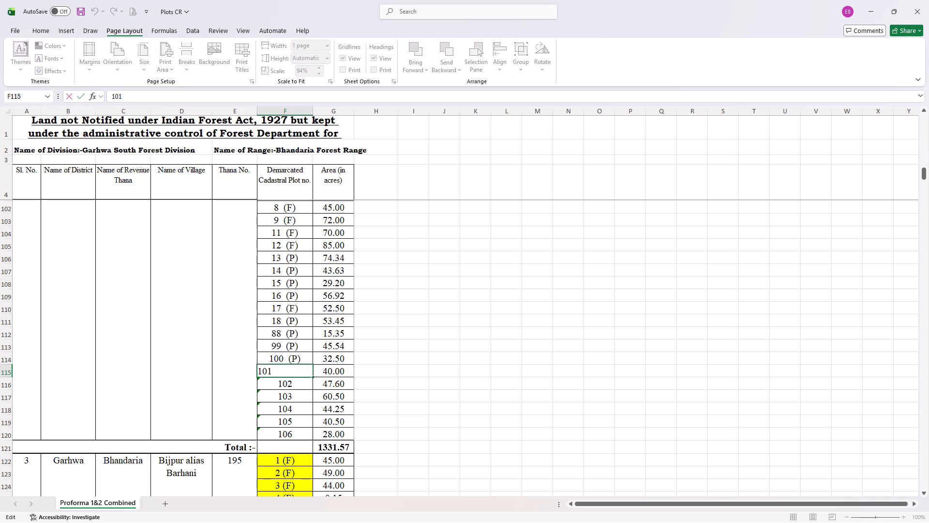
key(ctrl+v)
click(287, 372)
key(shift+BackSpace)
key(shift+f)
Copy the (F) suffix from plot 101 and append it to plot numbers 102 and 103.
drag(295, 372, 269, 369)
drag(269, 369, 272, 369)
key(ctrl+c)
double_click(306, 384)
key(ctrl+v)
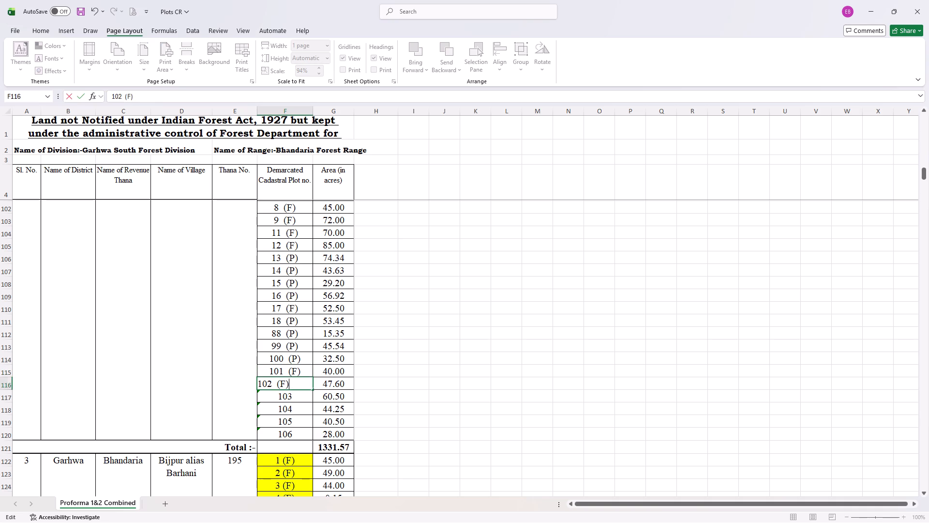
double_click(299, 398)
key(ctrl+v)
double_click(301, 408)
key(ctrl+v)
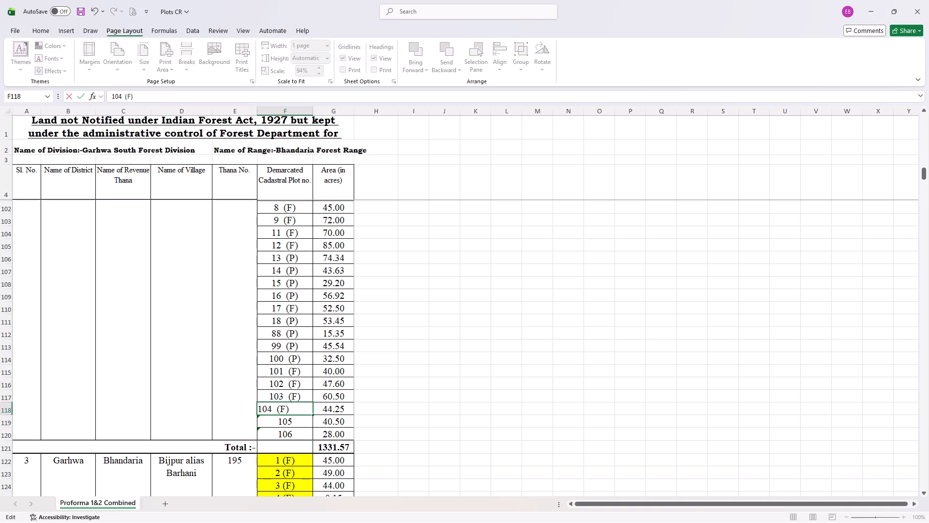
click(304, 421)
double_click(298, 411)
key(Left)
key(BackSpace)
key(shift+p)
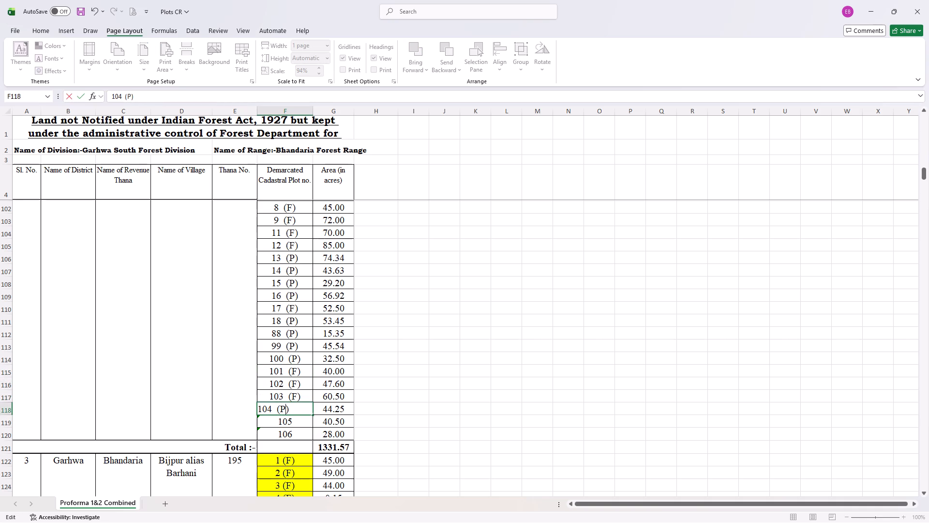
Copy the (P) suffix from plot 104 and append it to plot numbers 105 and 106.
drag(298, 411, 270, 414)
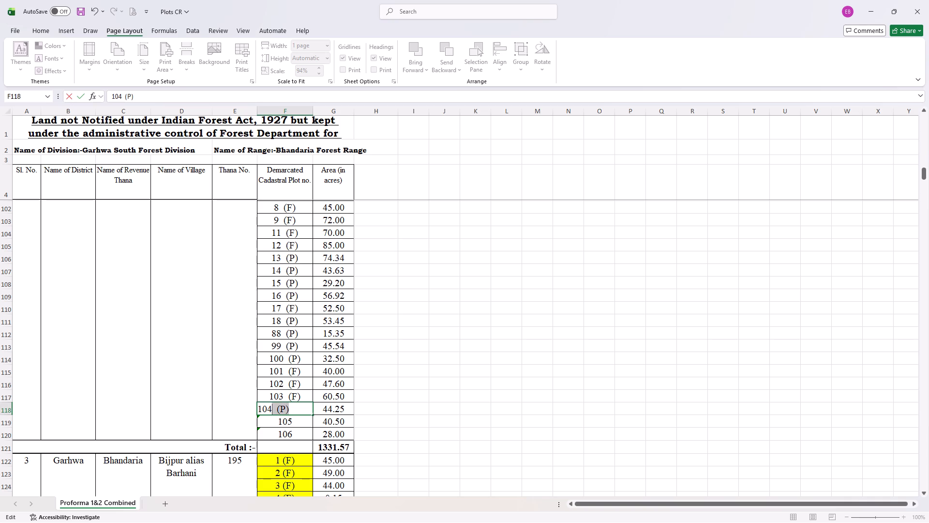
key(ctrl+c)
double_click(300, 422)
key(ctrl+v)
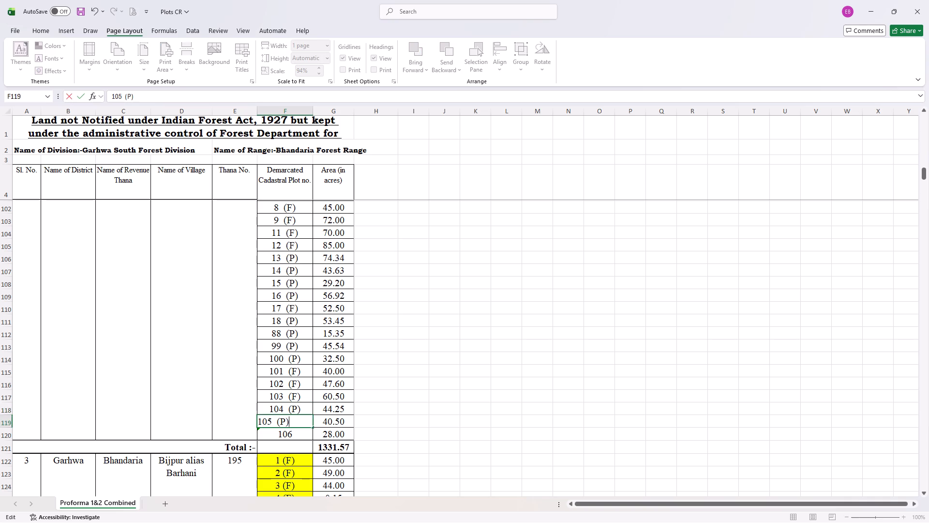
double_click(304, 436)
key(ctrl+v)
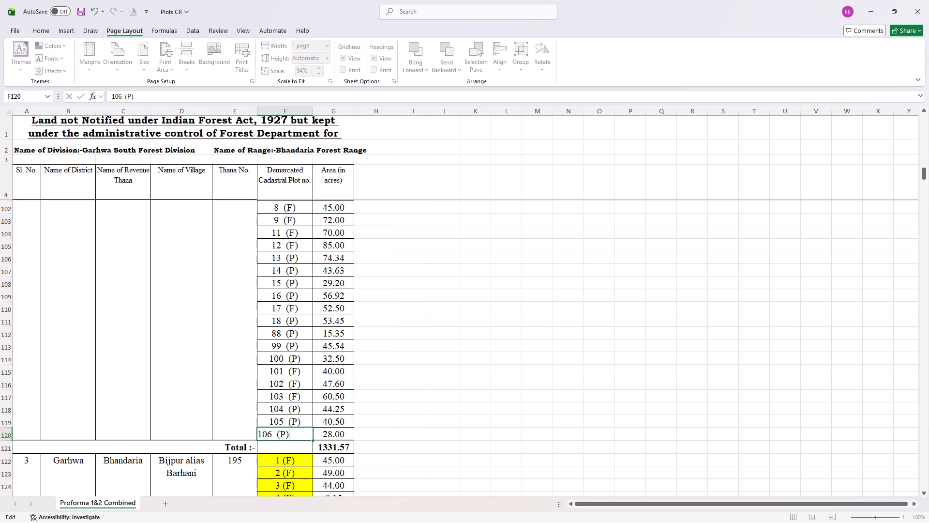
click(511, 385)
Save the workbook.
scroll(479, 407, up, 1)
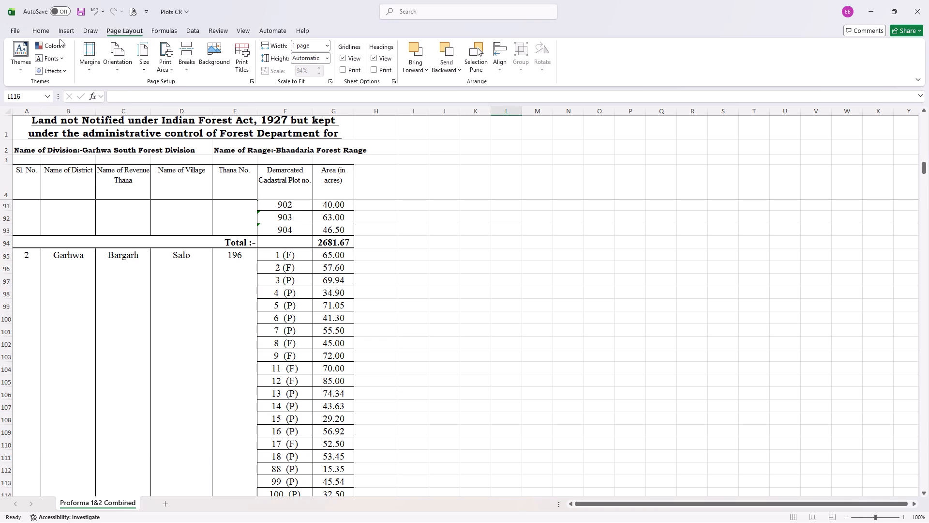
click(79, 10)
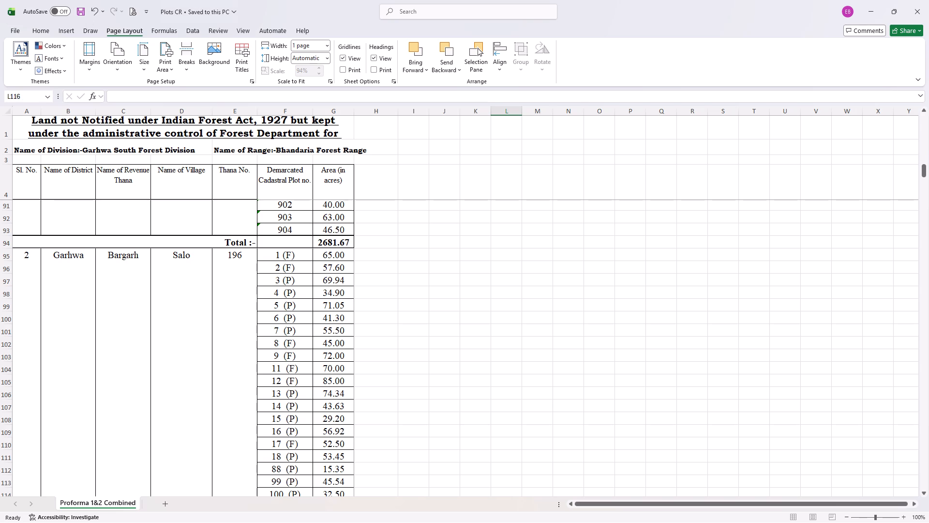
Fill all of Salo's plot number cells, from 1 (F) to 106 (P), with yellow.
drag(287, 257, 268, 169)
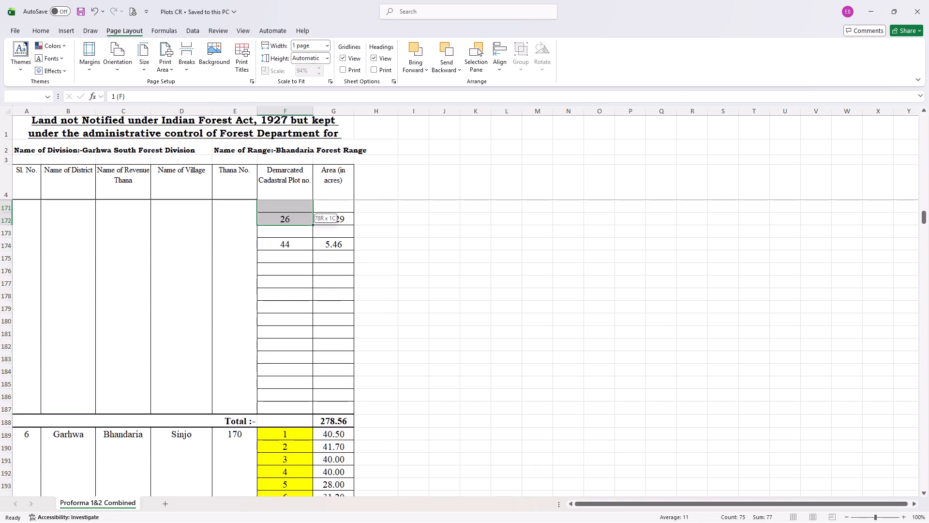
drag(268, 169, 300, 161)
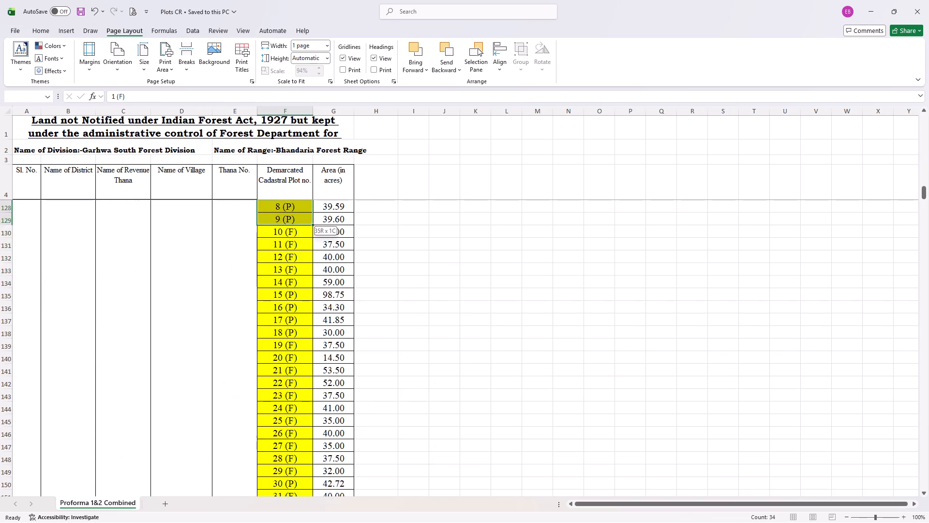
drag(300, 161, 301, 428)
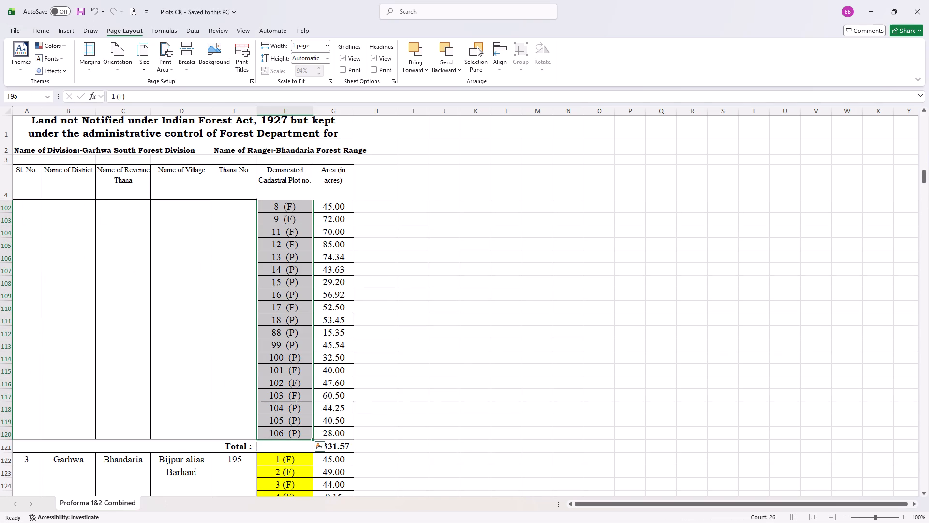
click(43, 31)
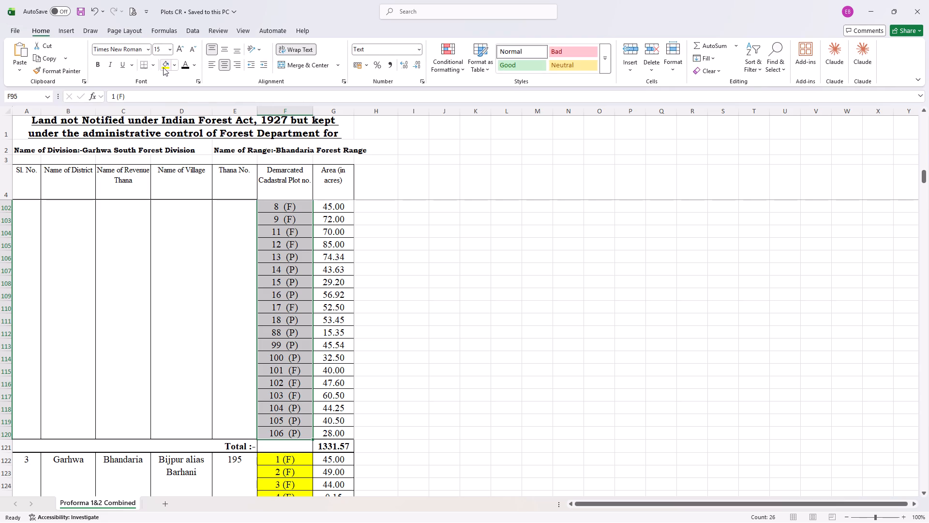
click(163, 67)
Check which area cells Salo's total formula covers.
double_click(350, 446)
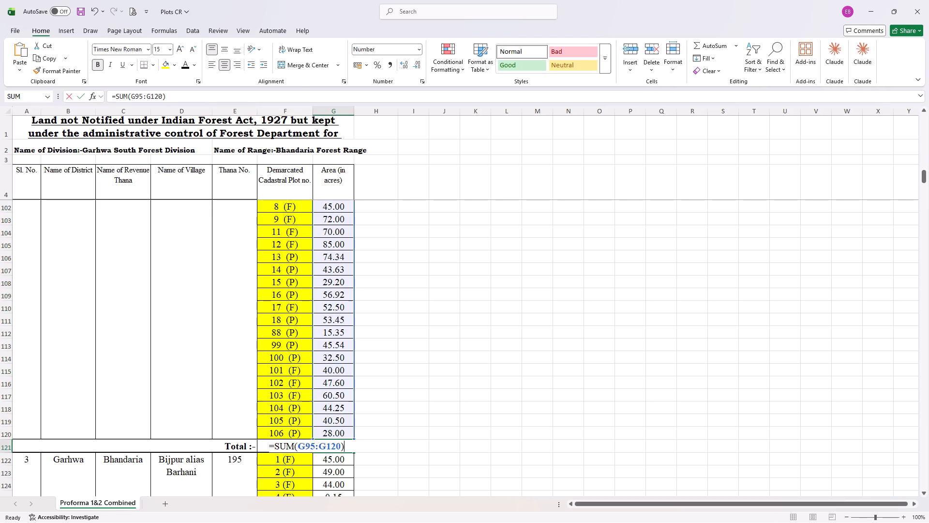
scroll(377, 426, up, 3)
scroll(377, 426, down, 1)
key(Return)
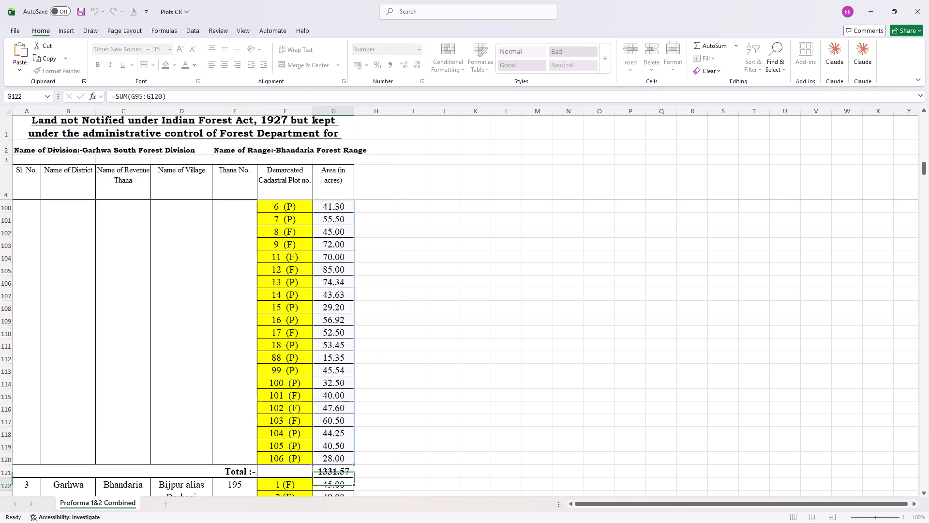
Delete the empty rows 28 to 40 between plots 145 and 689 in Marda's plot list.
scroll(380, 424, up, 2)
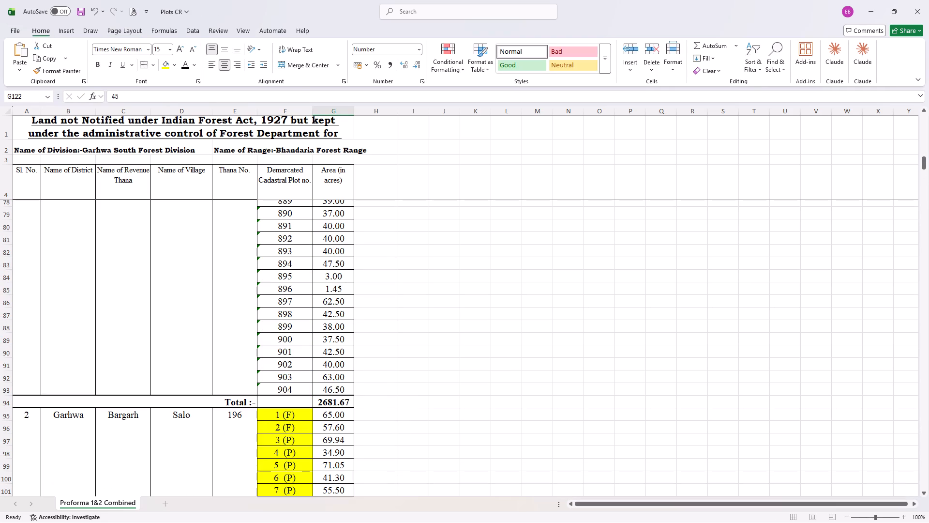
scroll(380, 424, up, 6)
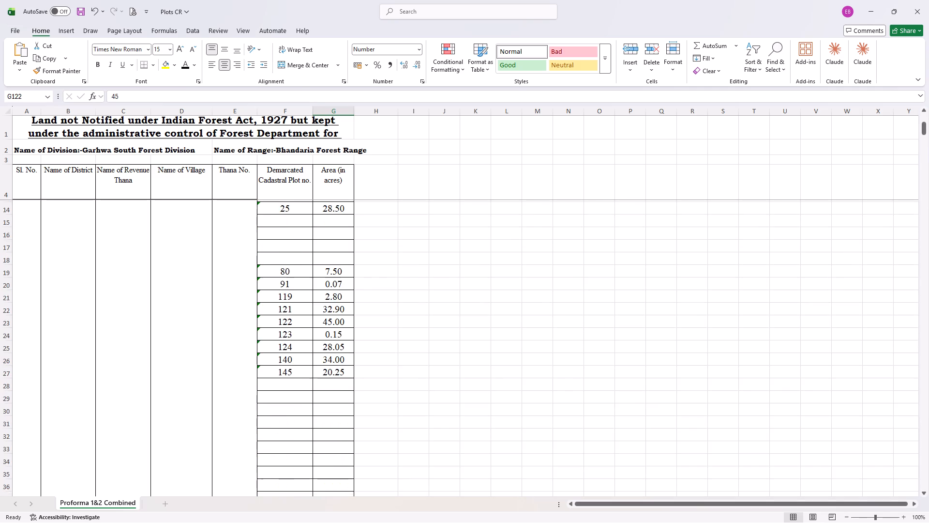
scroll(379, 423, up, 2)
scroll(379, 423, down, 2)
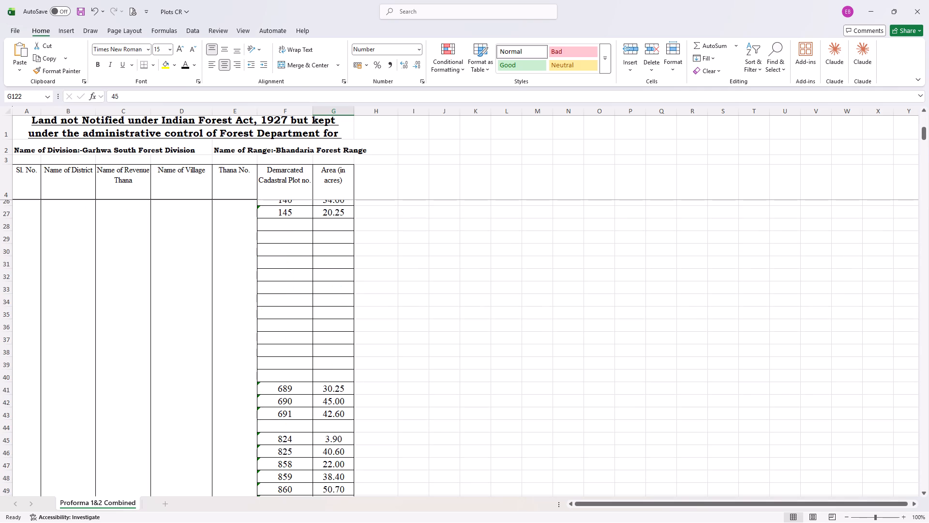
drag(3, 226, 0, 371)
right_click(0, 339)
click(26, 265)
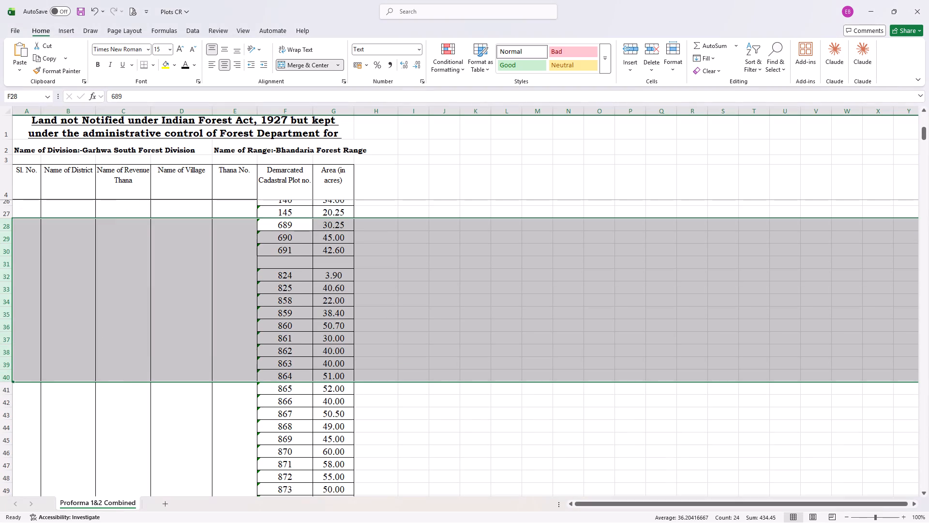
Delete the empty row between plots 691 and 824 in Marda's plot list.
click(3, 261)
right_click(3, 261)
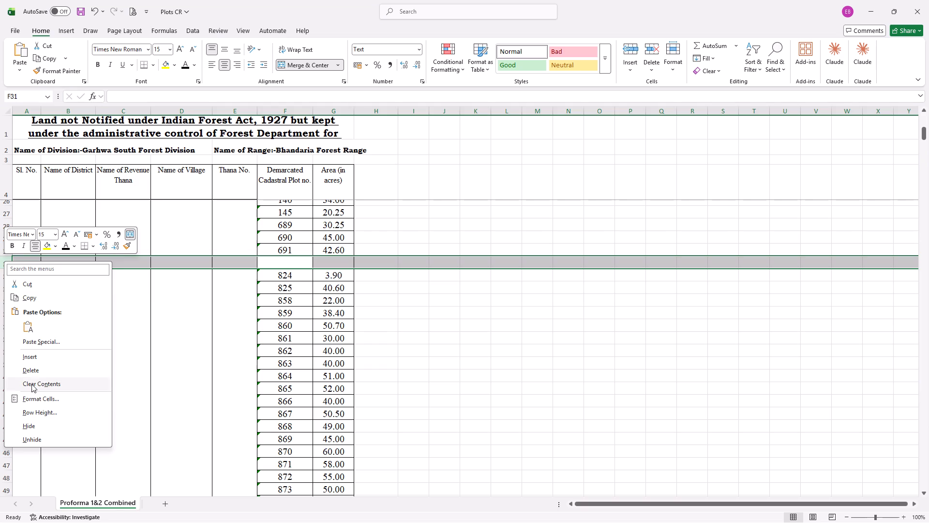
click(34, 371)
Delete the empty rows 15 to 18 between plots 25 and 80 in Marda's plot list.
scroll(209, 348, up, 2)
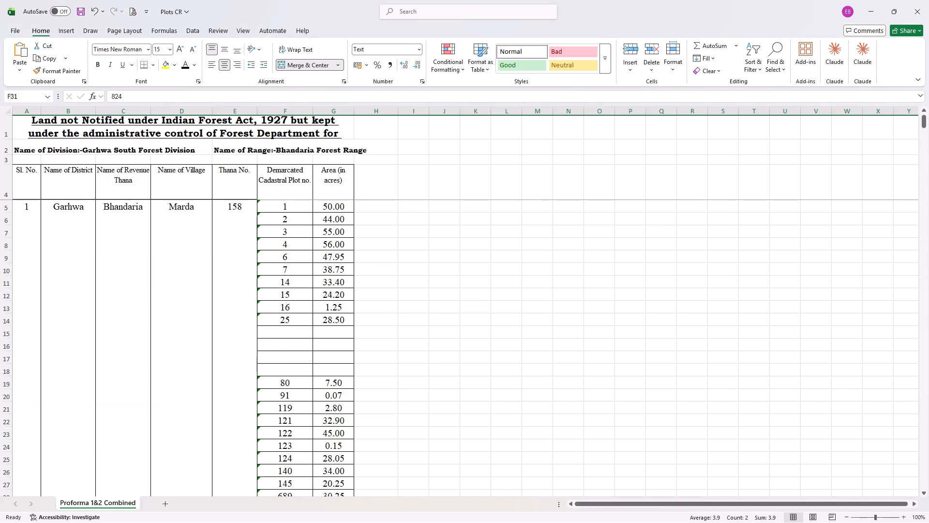
drag(3, 333, 0, 361)
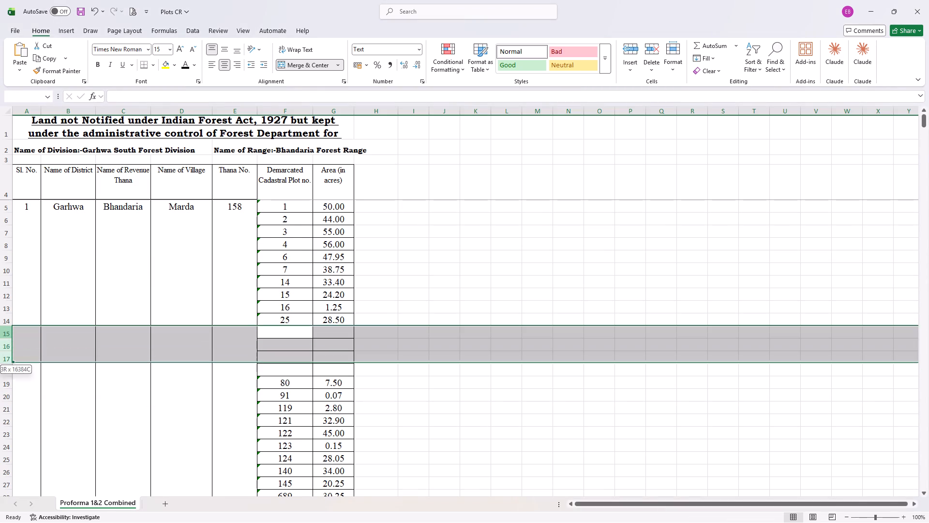
drag(0, 361, 1, 368)
right_click(0, 346)
click(54, 267)
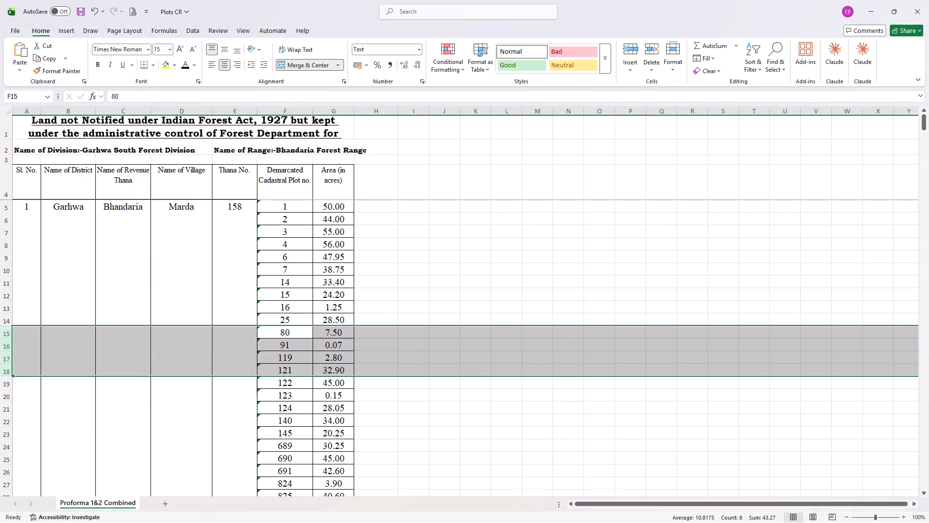
Examine the village plot lists from Marda through Putsora, including the plot number cell of Barkol Block N.
scroll(227, 225, up, 1)
scroll(245, 311, up, 2)
click(294, 299)
scroll(294, 299, down, 2)
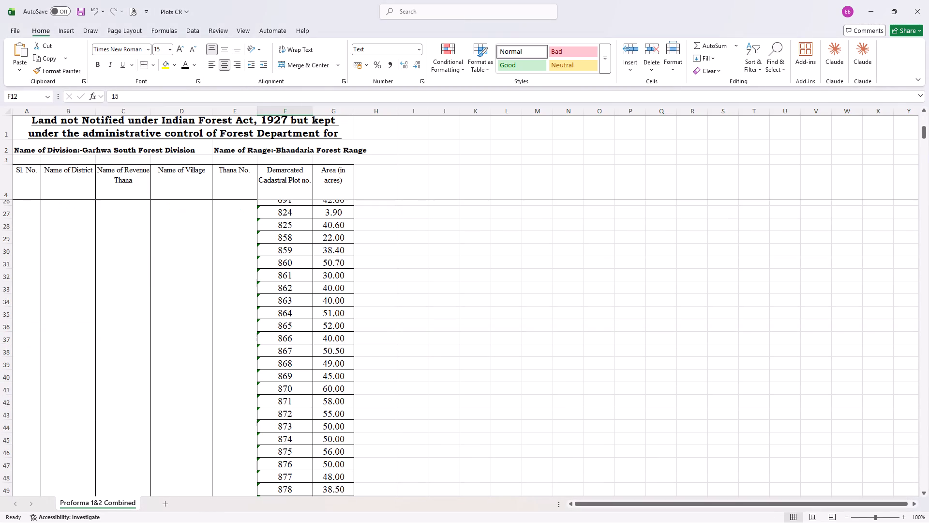
scroll(294, 299, down, 10)
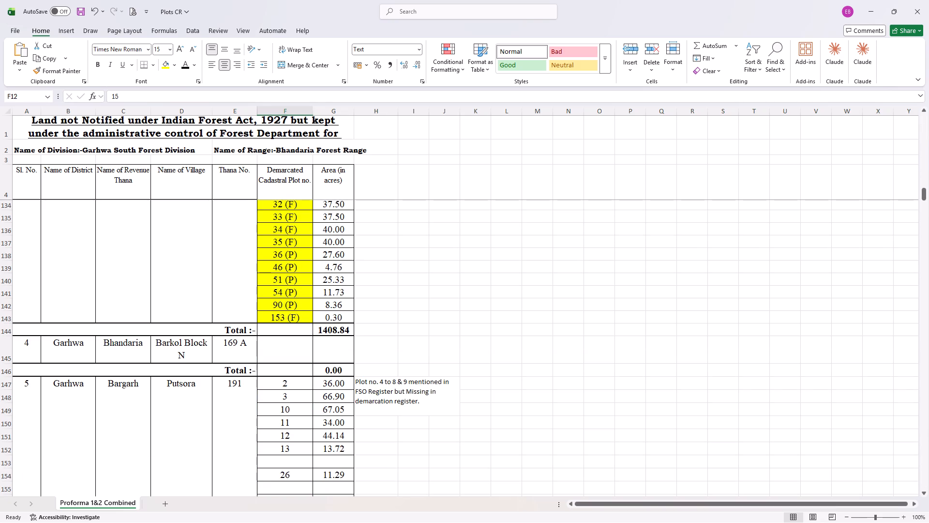
click(296, 353)
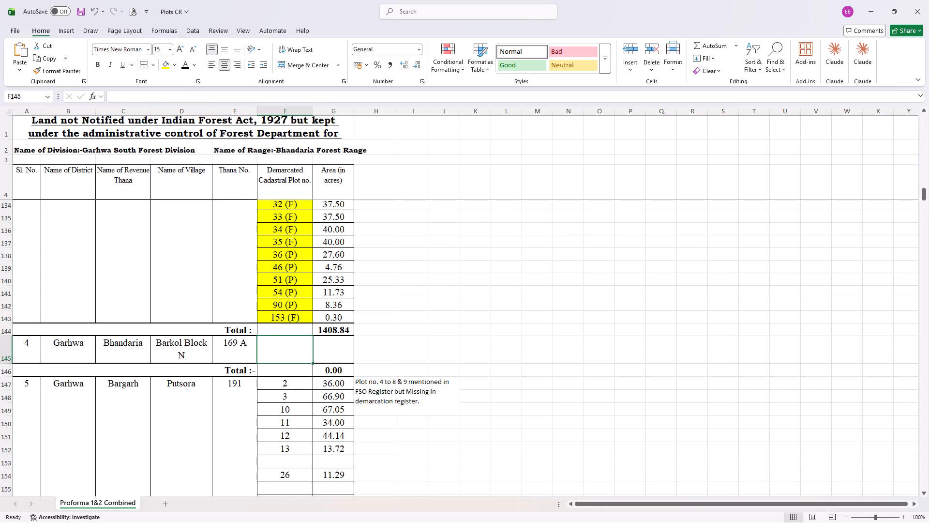
scroll(300, 347, up, 5)
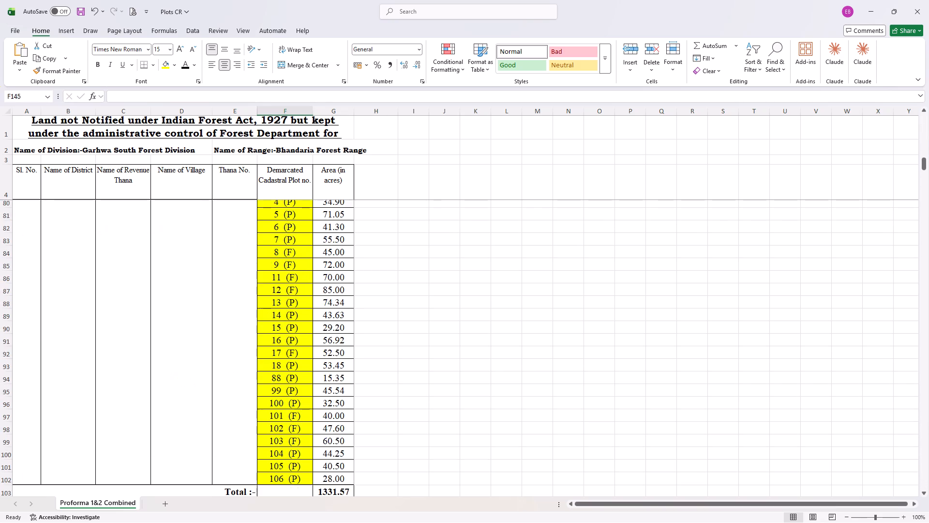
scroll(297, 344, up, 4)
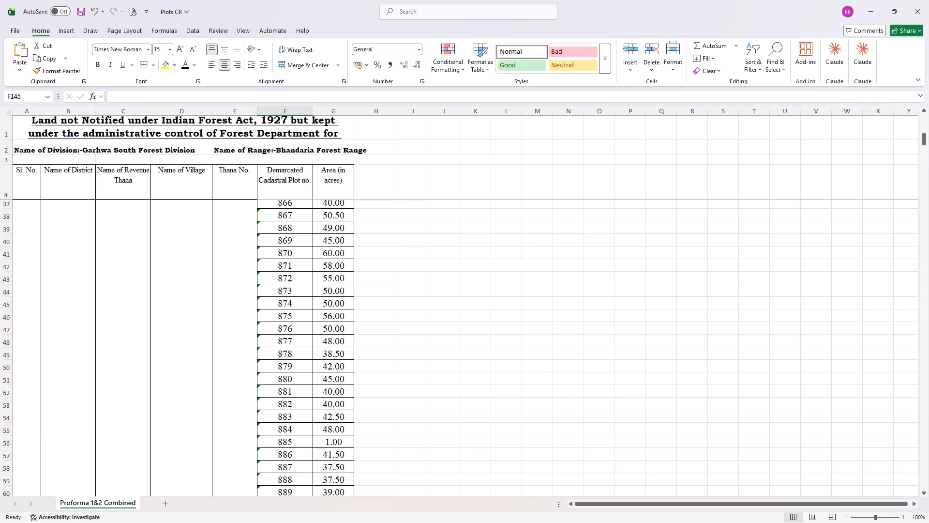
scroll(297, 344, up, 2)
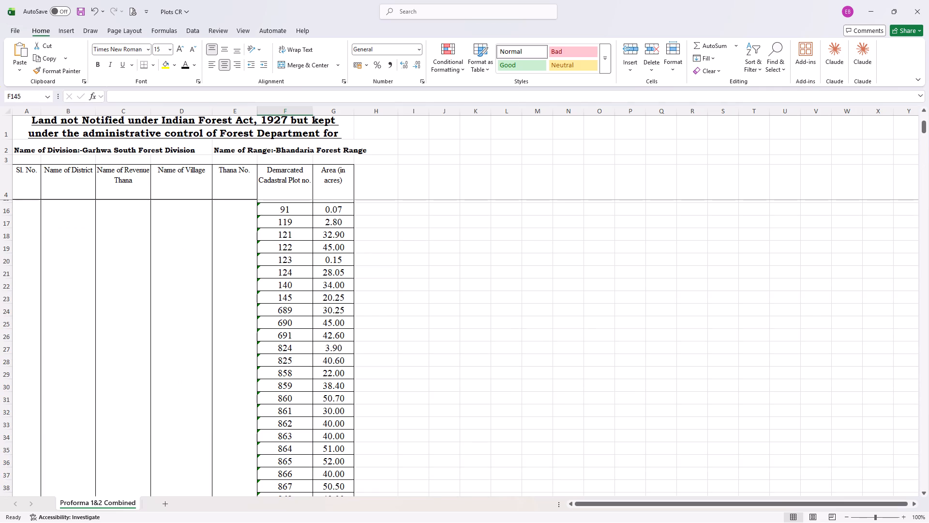
Switch to the Project Relocation map in QGIS and examine the plot boundaries around Salo, Barganwa and Marda.
key(alt+Tab)
key(alt+Tab)
scroll(290, 349, down, 3)
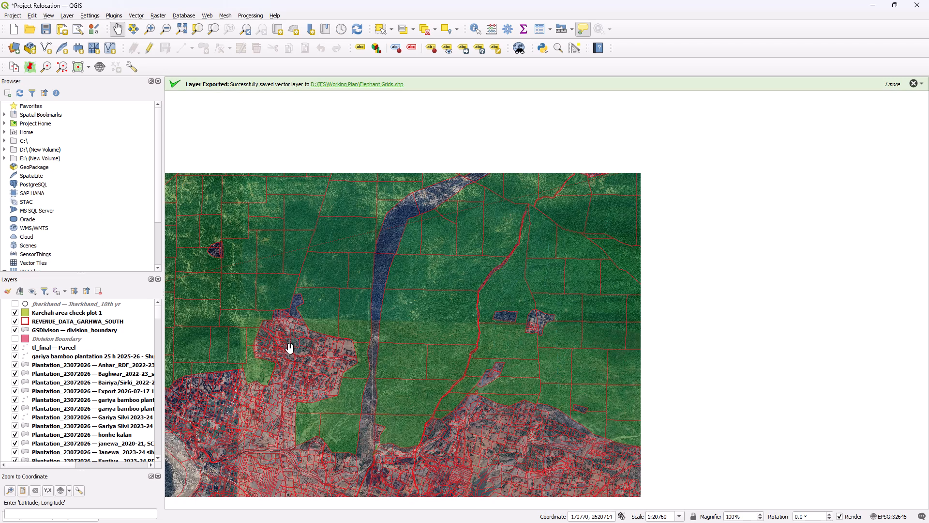
drag(378, 276, 395, 350)
scroll(357, 316, up, 2)
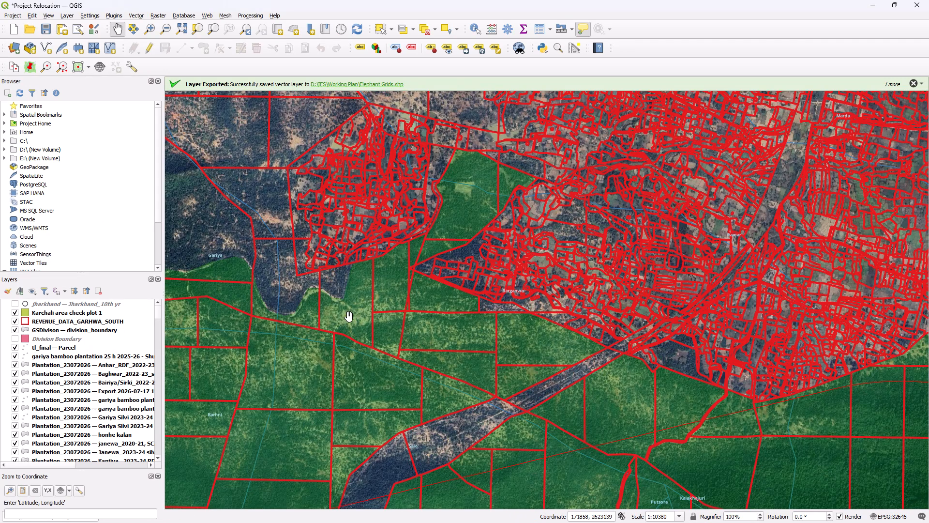
scroll(349, 317, down, 2)
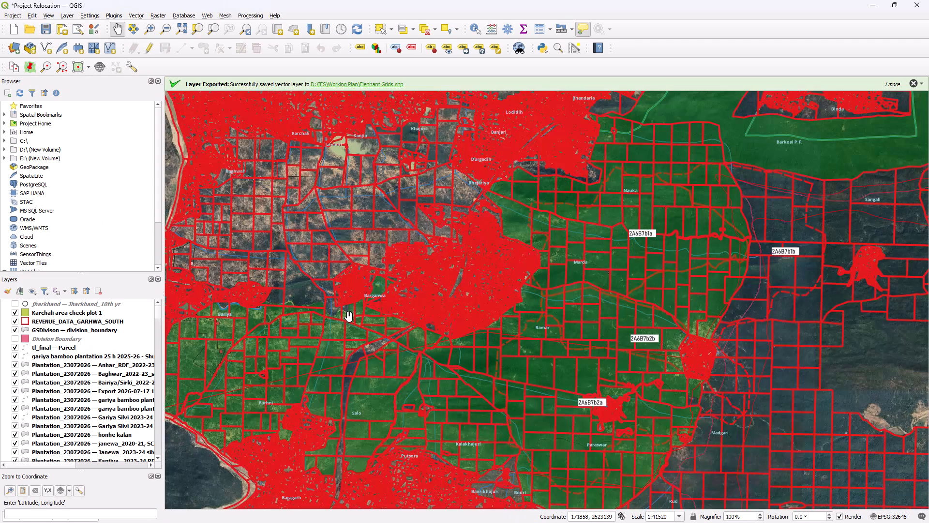
scroll(322, 257, up, 1)
drag(322, 257, 346, 264)
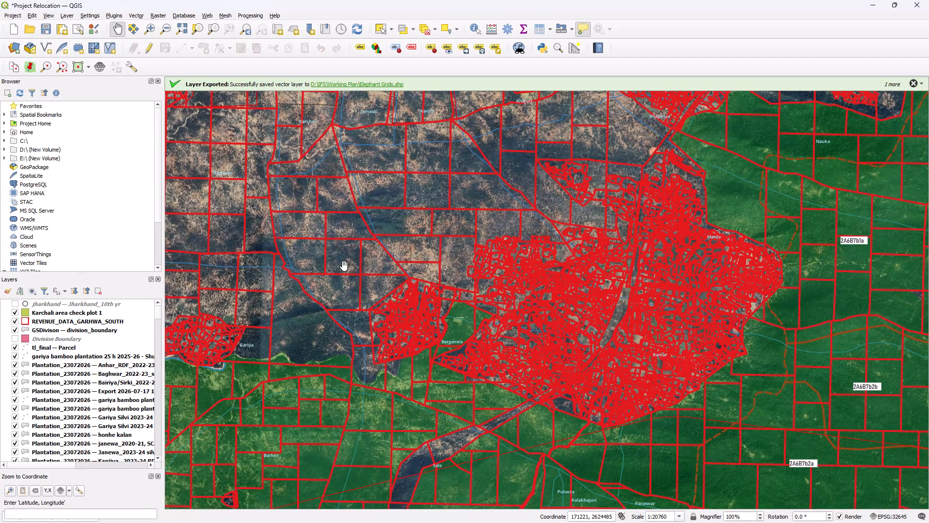
Temporarily hide the REVENUE_DATA_GARHWA_SOUTH layer to view the map beneath it, and turn it back on.
click(15, 321)
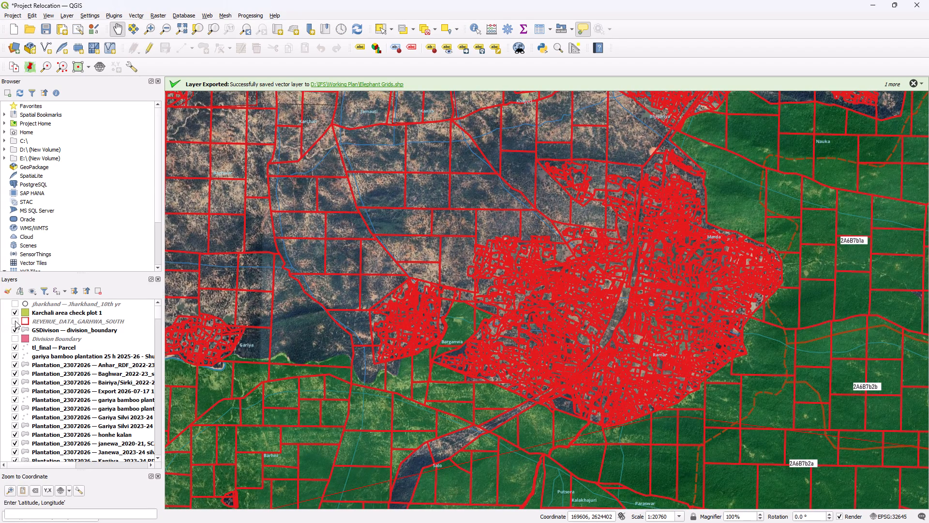
click(15, 321)
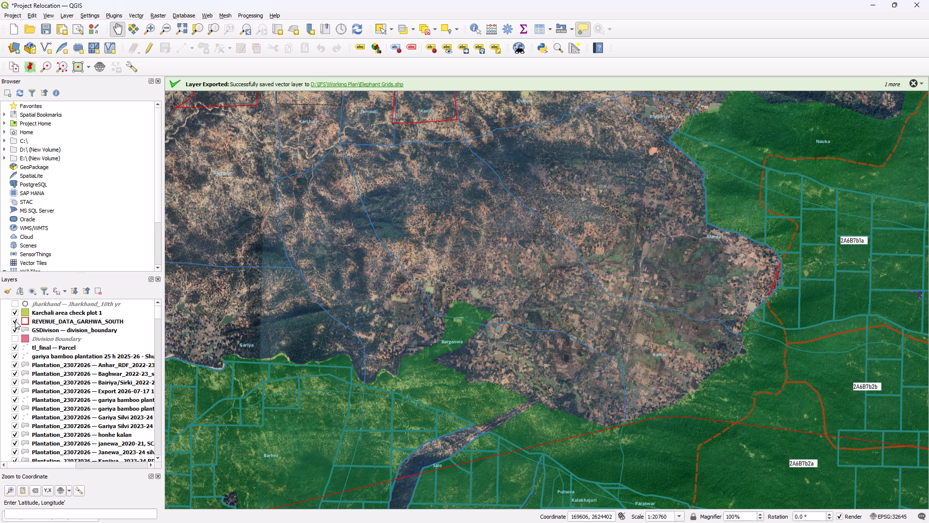
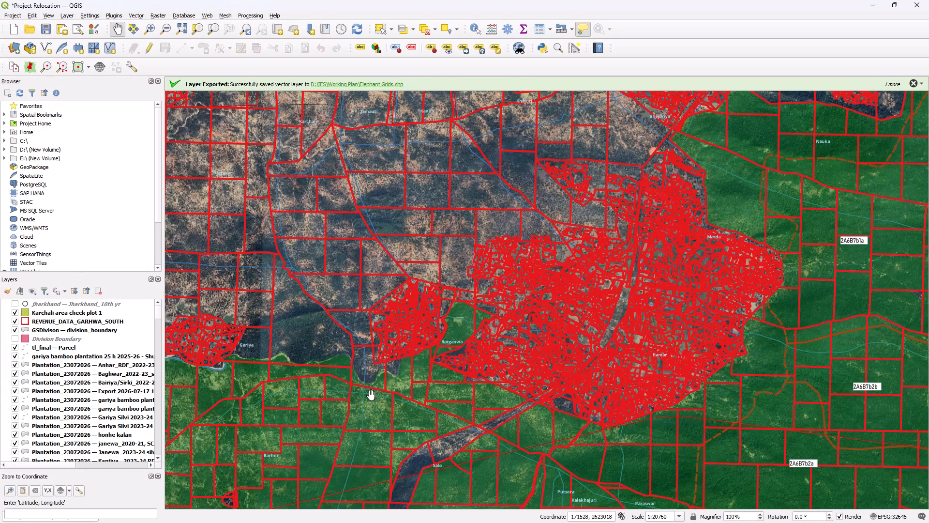
Examine the plot boundaries along the forest edge just southwest of Barganwa at a closer scale.
drag(371, 395, 392, 362)
scroll(387, 339, up, 1)
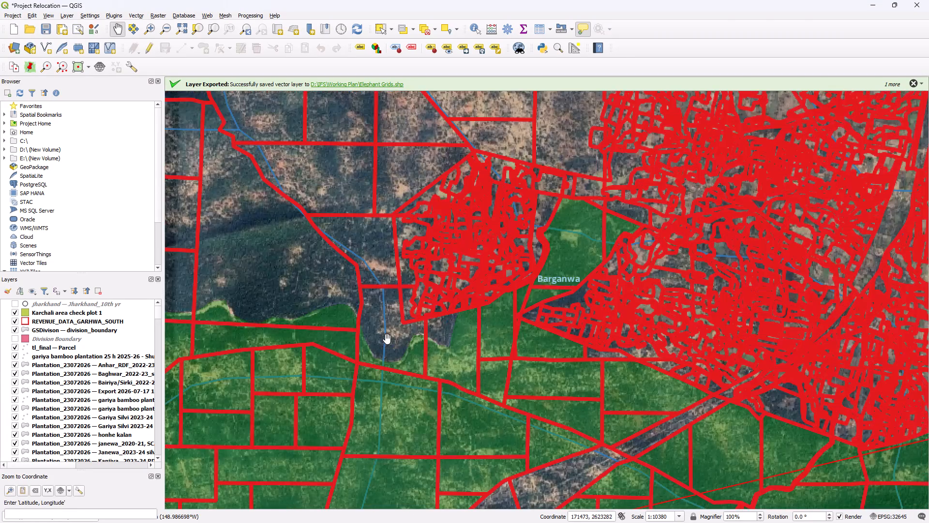
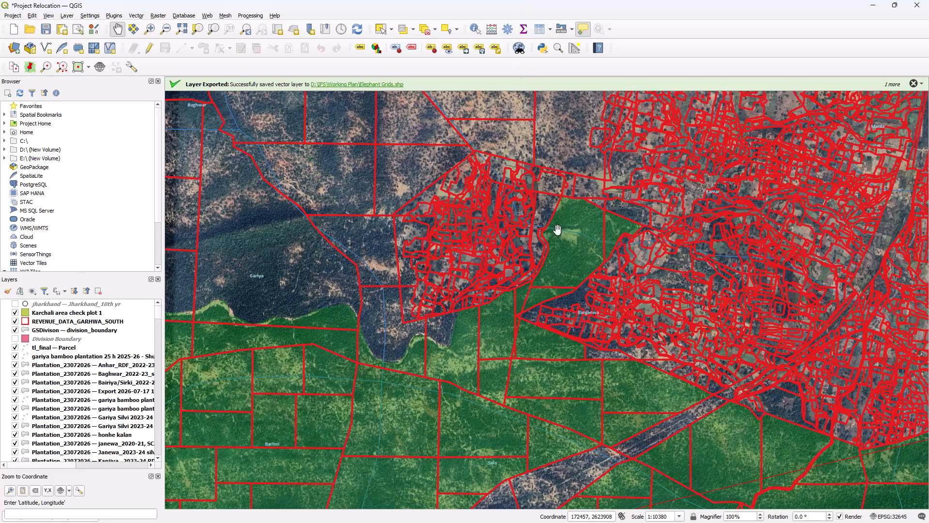
Examine the cadastral plot boundaries along the western and eastern edges of the isolated green forest block near Barganwa at closer scales.
scroll(557, 230, up, 2)
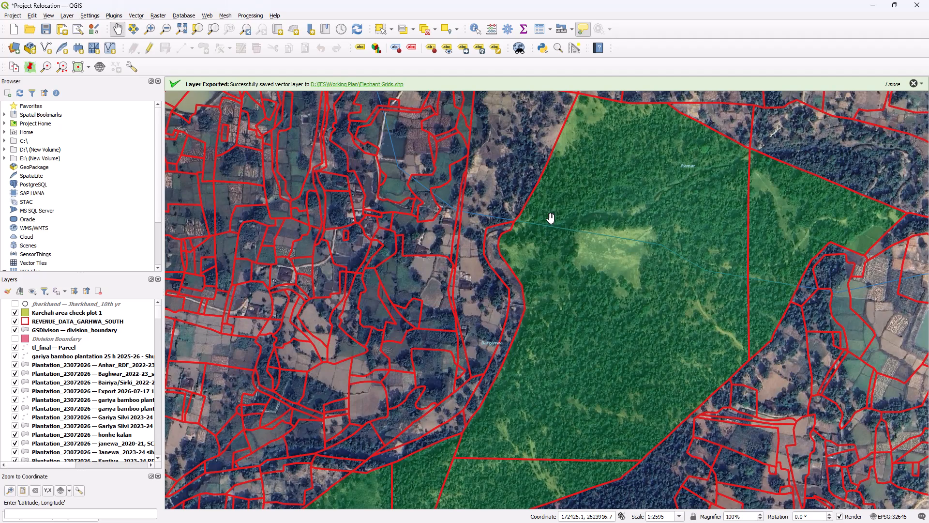
drag(449, 246, 472, 391)
scroll(561, 198, up, 2)
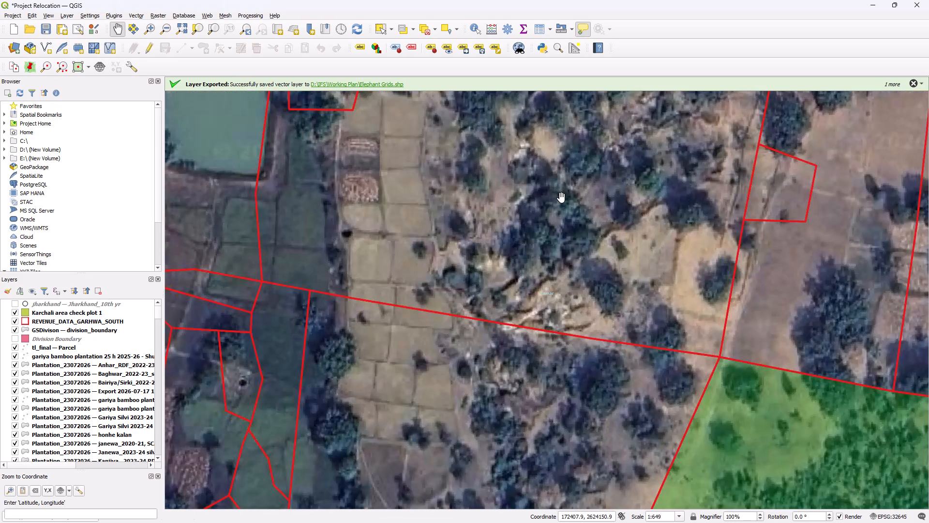
scroll(561, 198, down, 2)
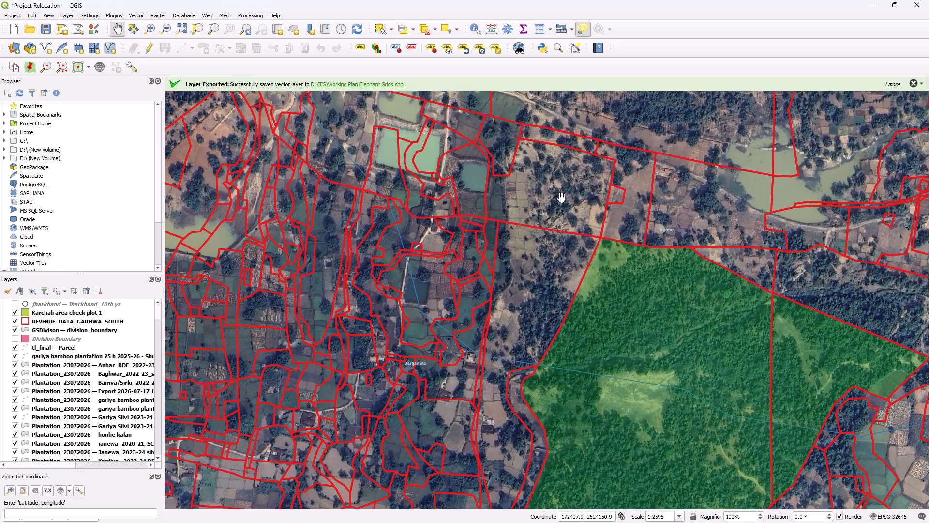
scroll(561, 198, down, 1)
scroll(549, 316, up, 1)
scroll(541, 395, up, 1)
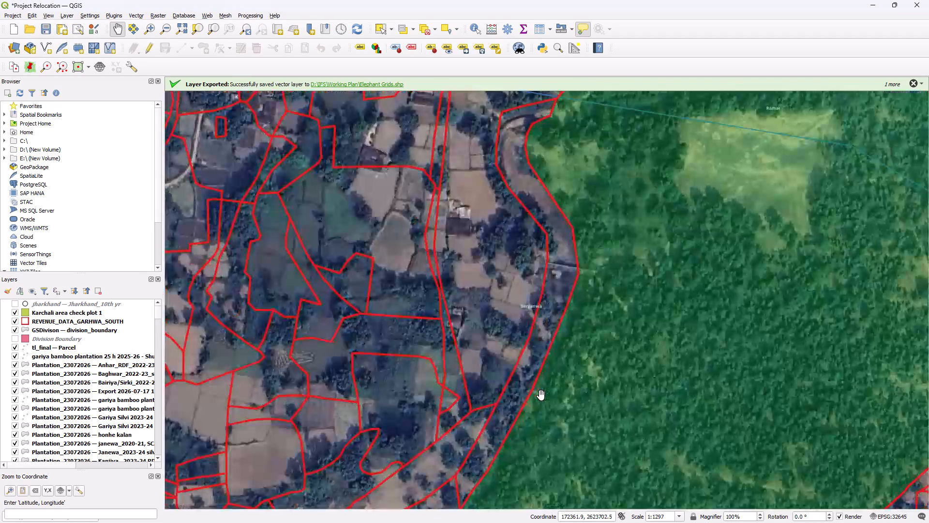
scroll(507, 358, down, 1)
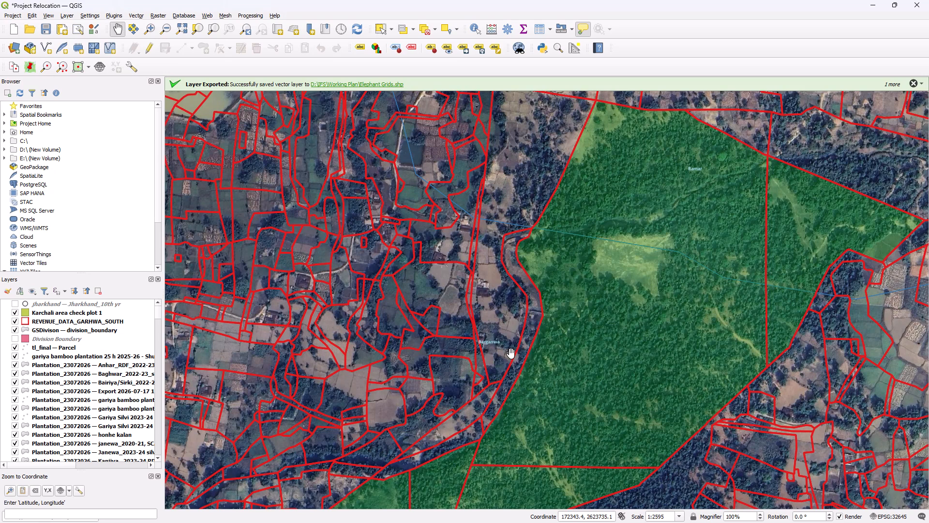
drag(823, 298, 719, 337)
scroll(732, 321, up, 2)
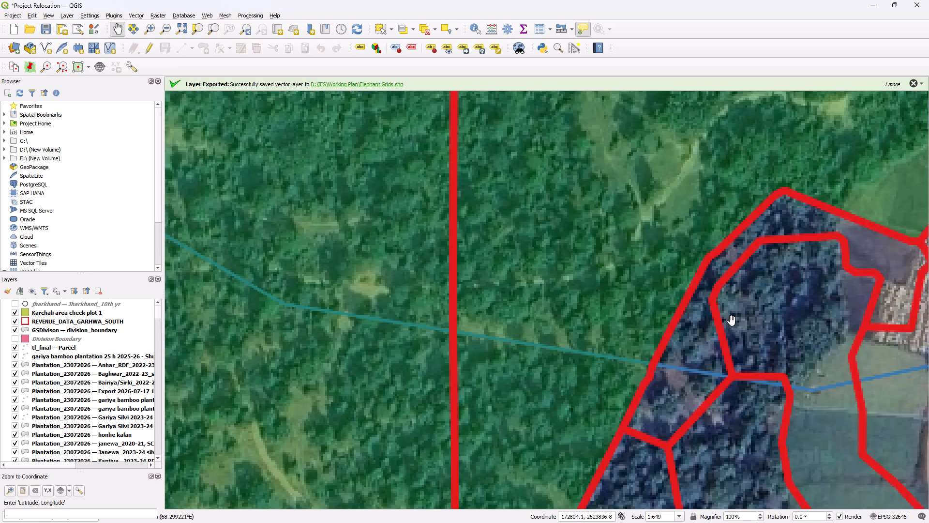
scroll(815, 297, down, 1)
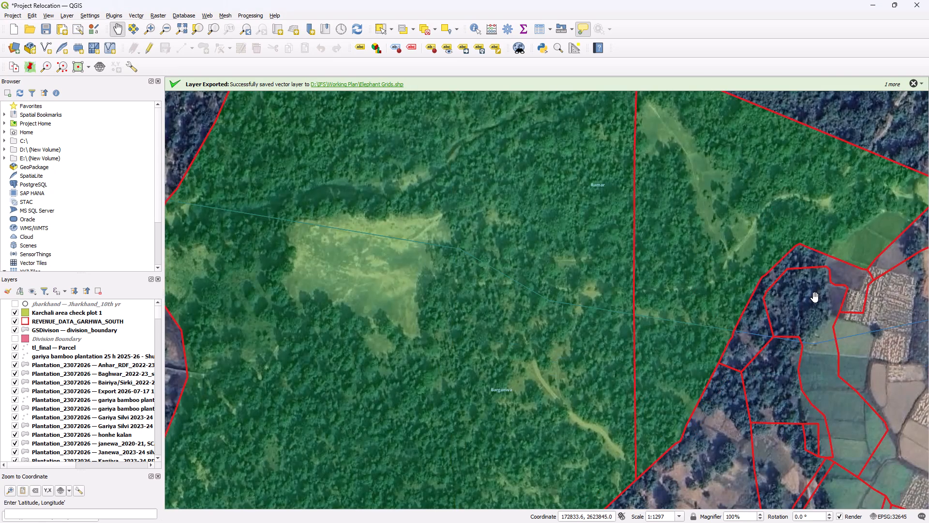
scroll(815, 297, down, 1)
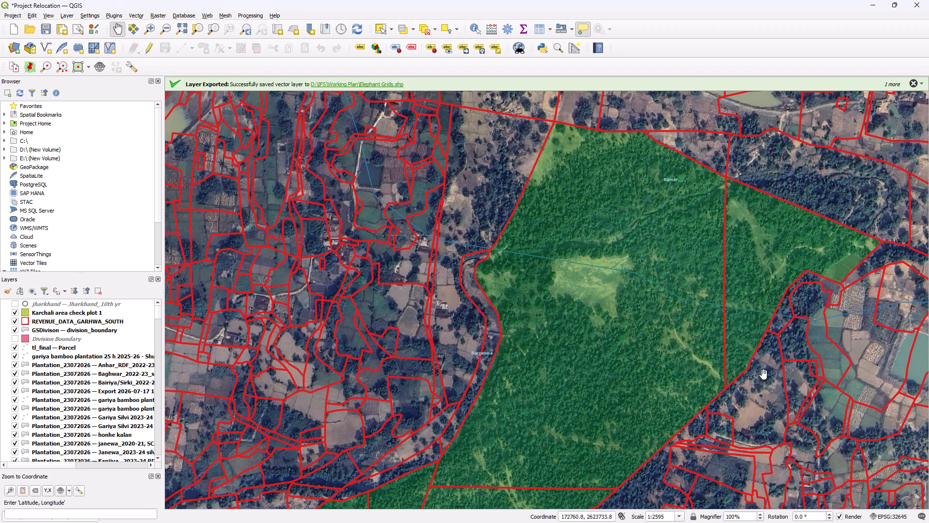
scroll(764, 374, up, 1)
scroll(763, 373, down, 1)
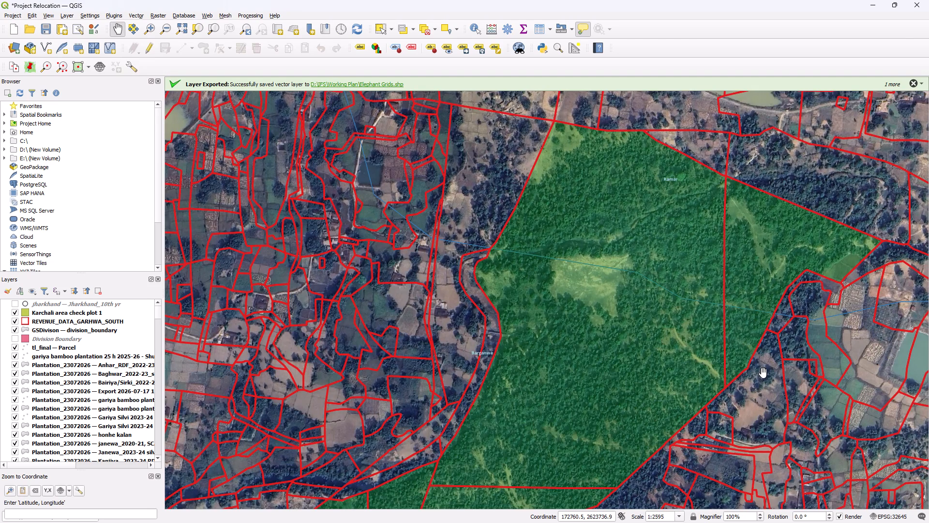
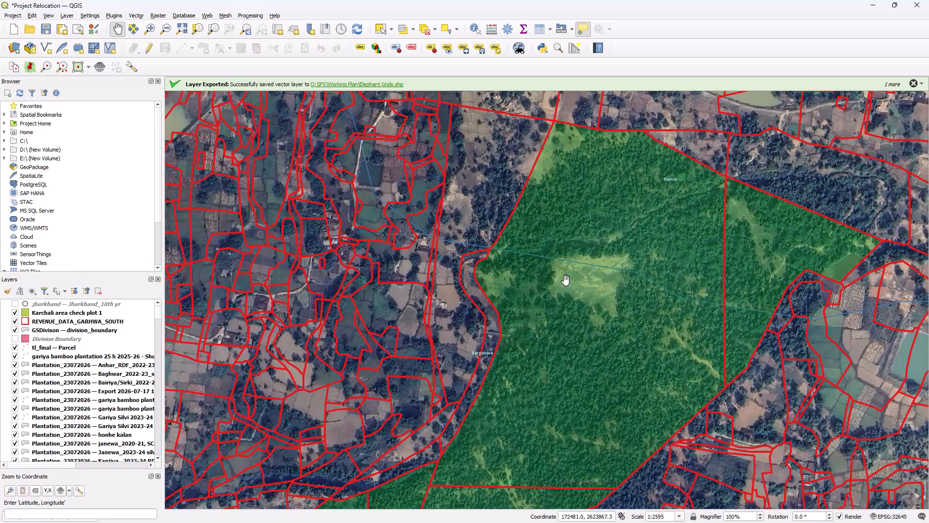
Examine where the green forest block meets the cadastral plots south of the village, between Gariya and the western tip of Barganwa.
scroll(566, 280, down, 1)
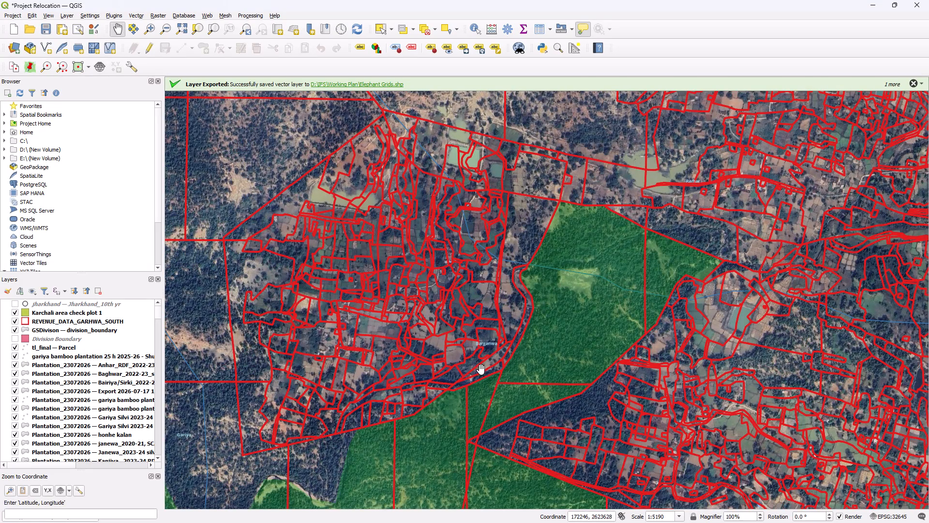
scroll(440, 386, up, 1)
scroll(440, 386, down, 1)
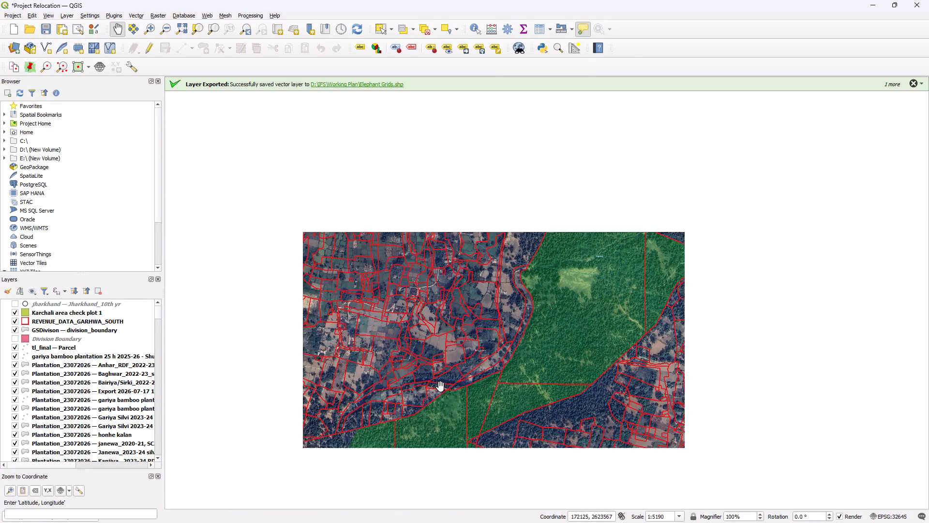
drag(396, 444, 461, 275)
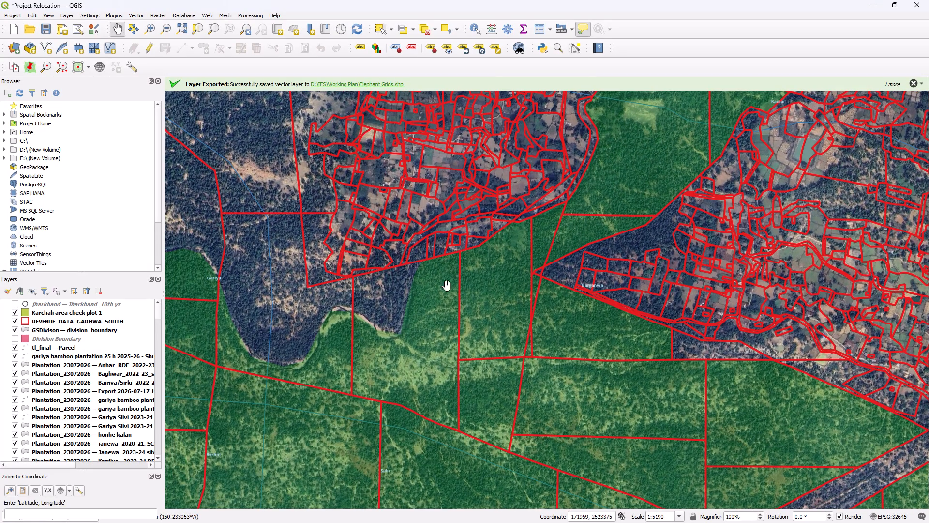
scroll(437, 308, down, 1)
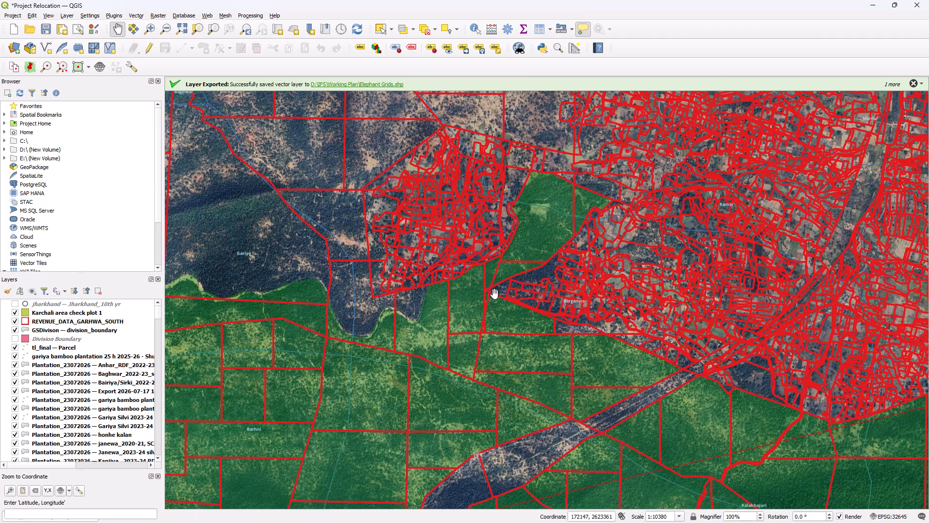
scroll(481, 284, up, 1)
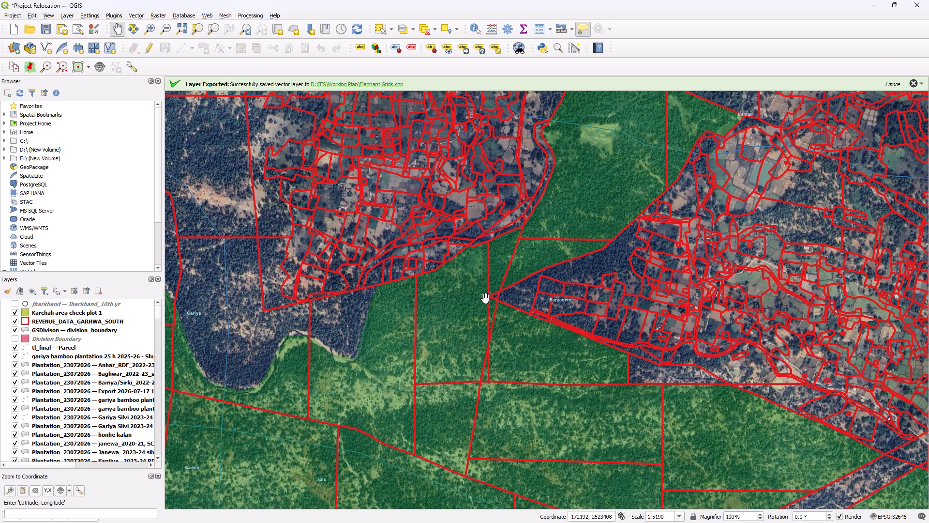
scroll(485, 298, down, 1)
scroll(584, 332, up, 1)
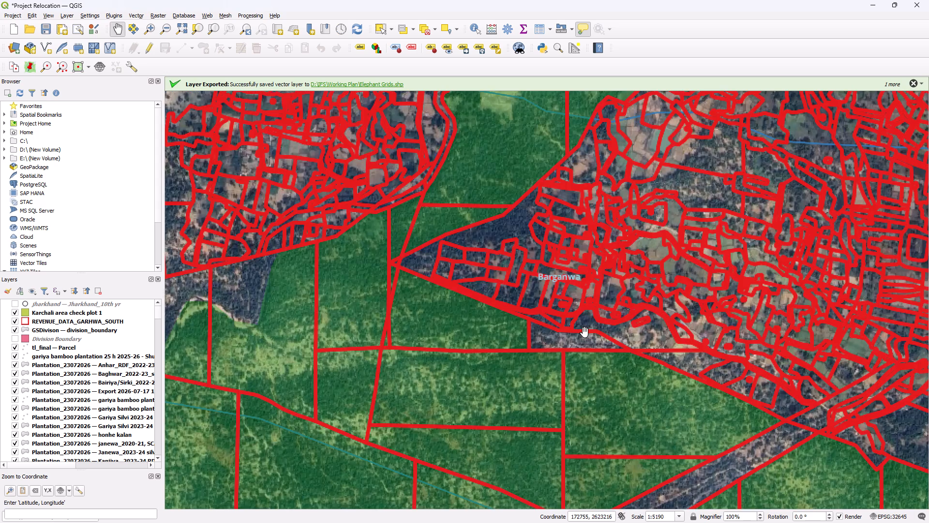
Examine the plots along Barganwa's southern forest boundary, from the uncoloured wedge beside the forest to the diagonal strip crossing.
scroll(584, 332, up, 1)
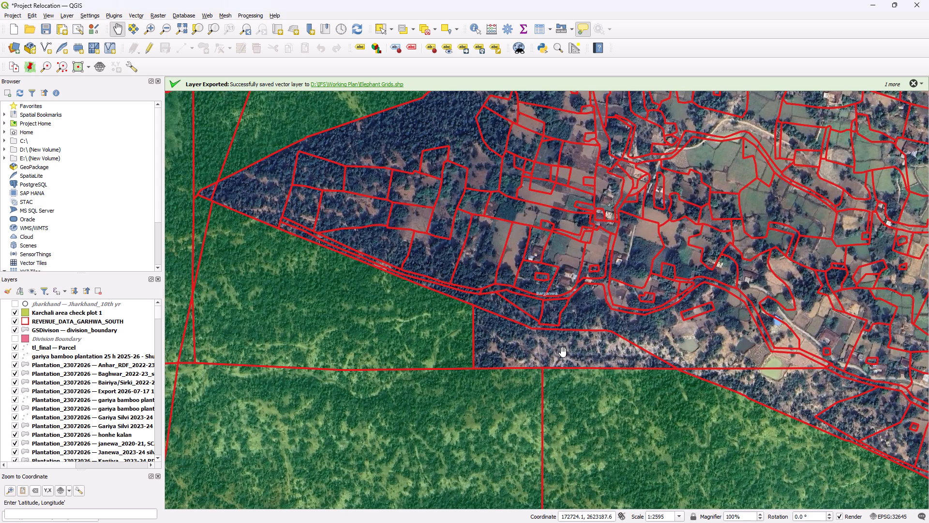
scroll(562, 354, down, 1)
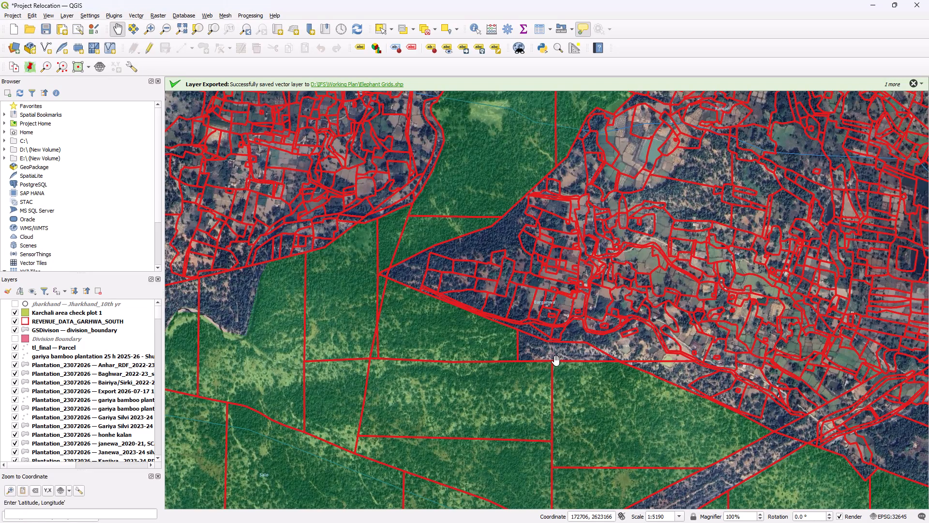
drag(823, 445, 681, 393)
scroll(686, 398, up, 2)
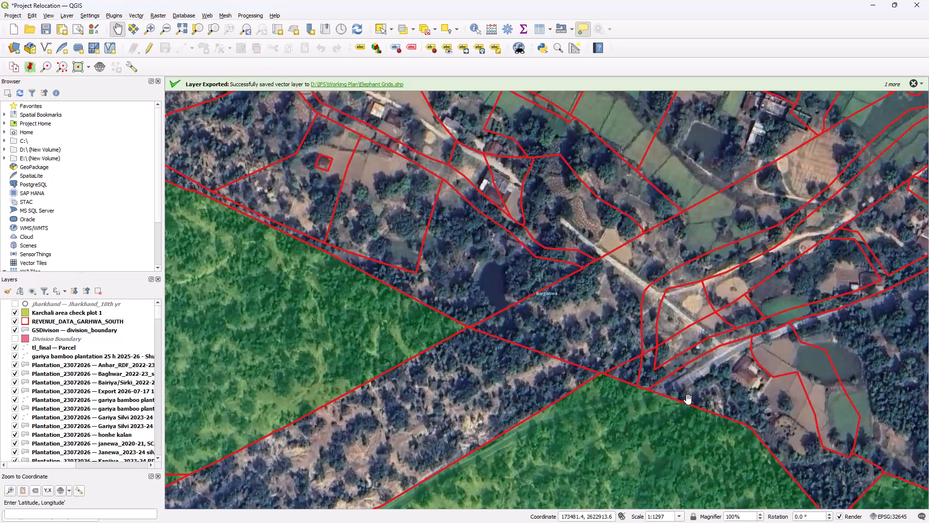
scroll(455, 347, down, 2)
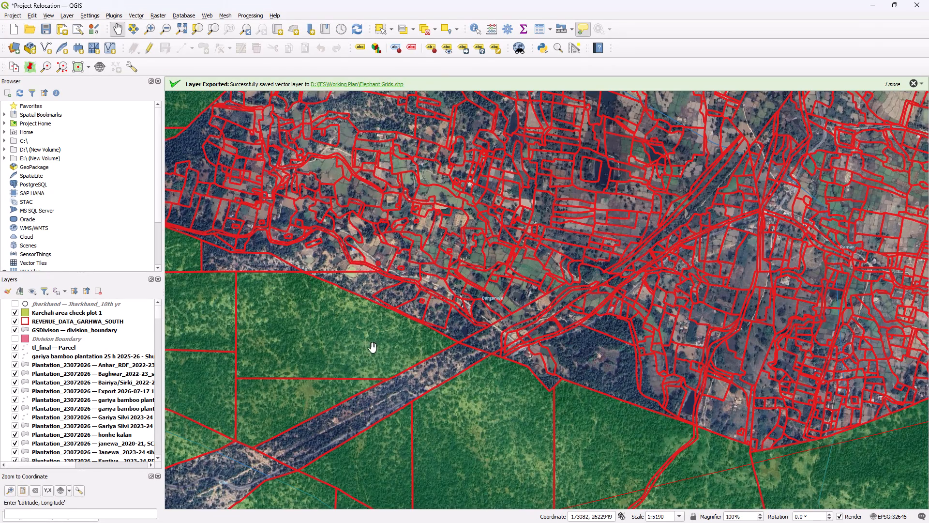
drag(373, 348, 584, 395)
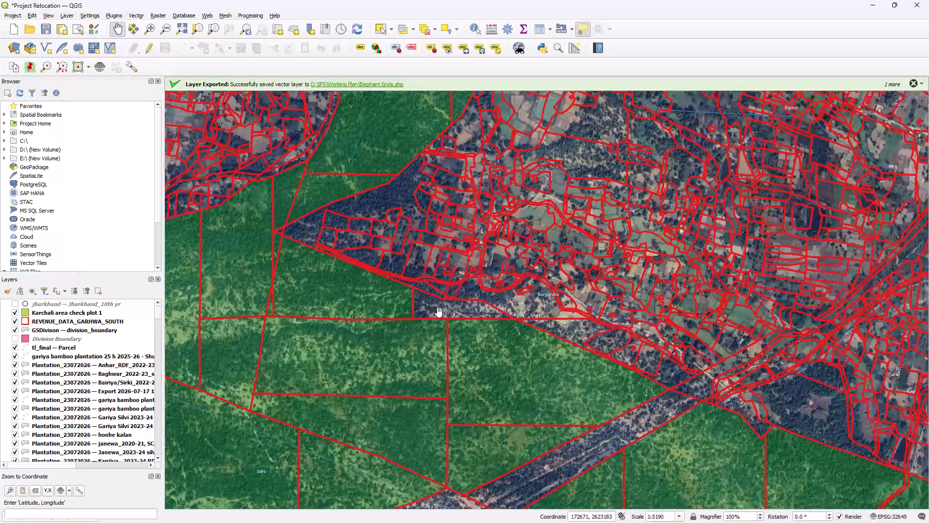
scroll(439, 312, up, 1)
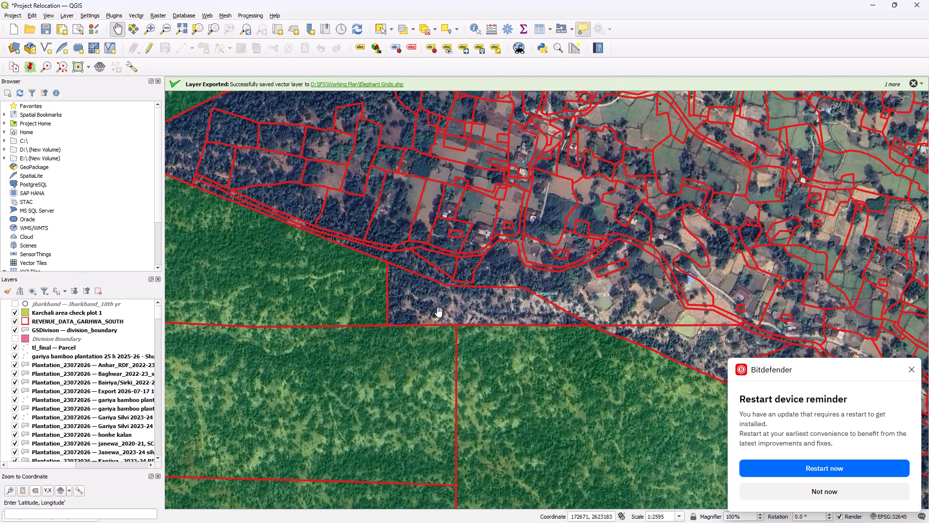
click(422, 296)
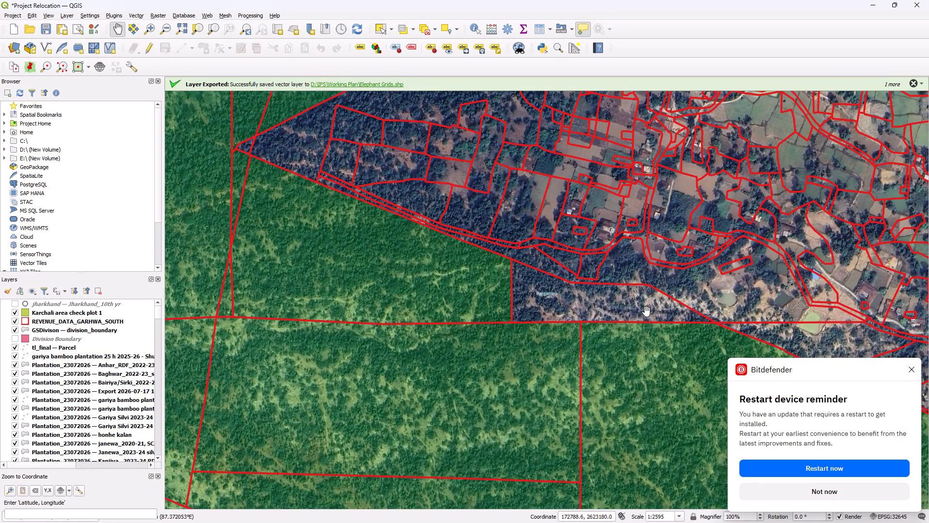
drag(646, 311, 577, 312)
click(916, 371)
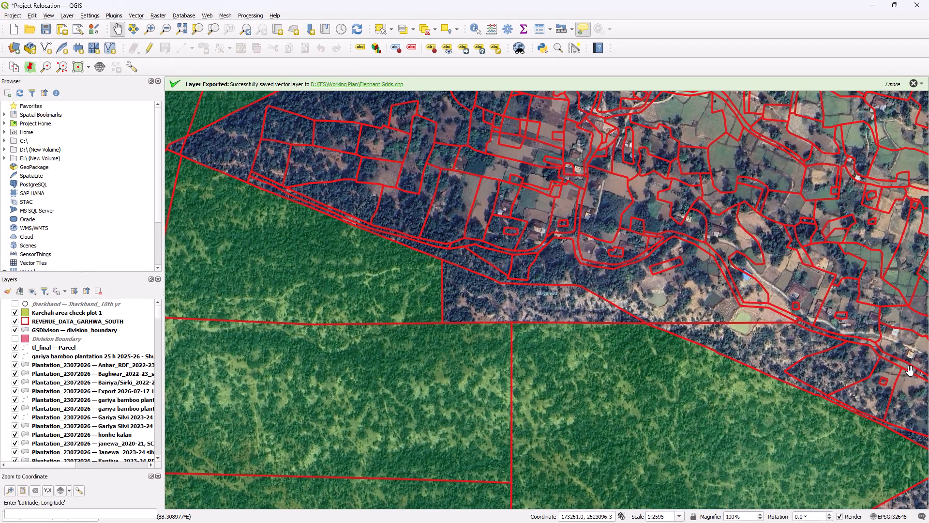
scroll(681, 327, down, 1)
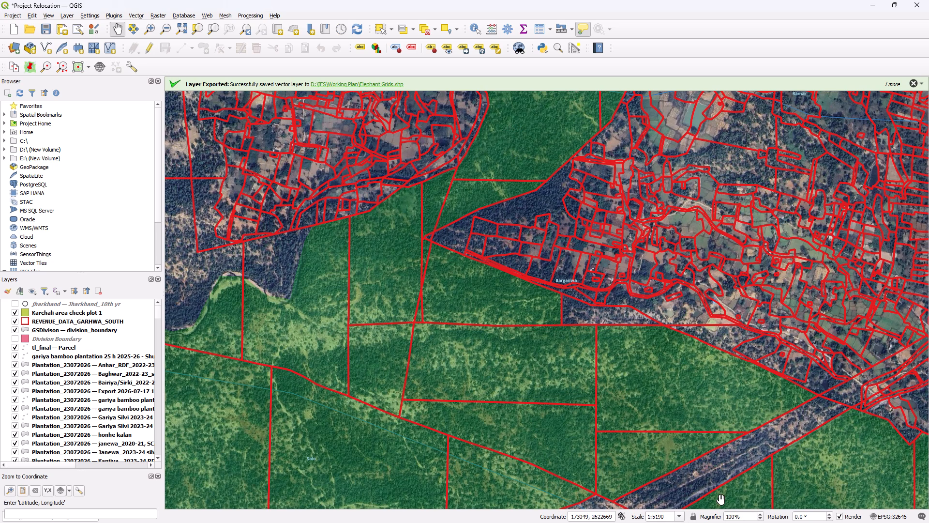
Examine the large forest plots southeast of the diagonal strip, between Barganwa, Ramar and Kalakhajuri.
drag(828, 406, 439, 161)
drag(656, 297, 552, 255)
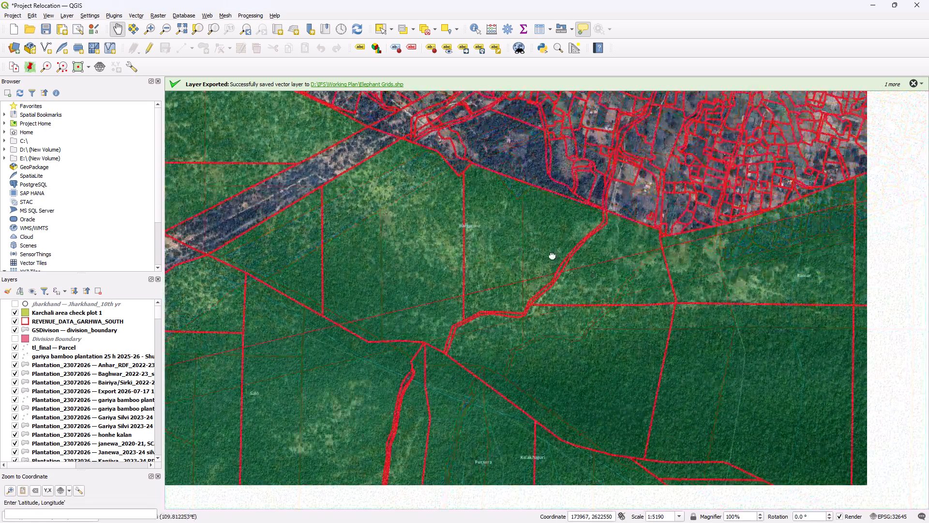
drag(552, 255, 532, 246)
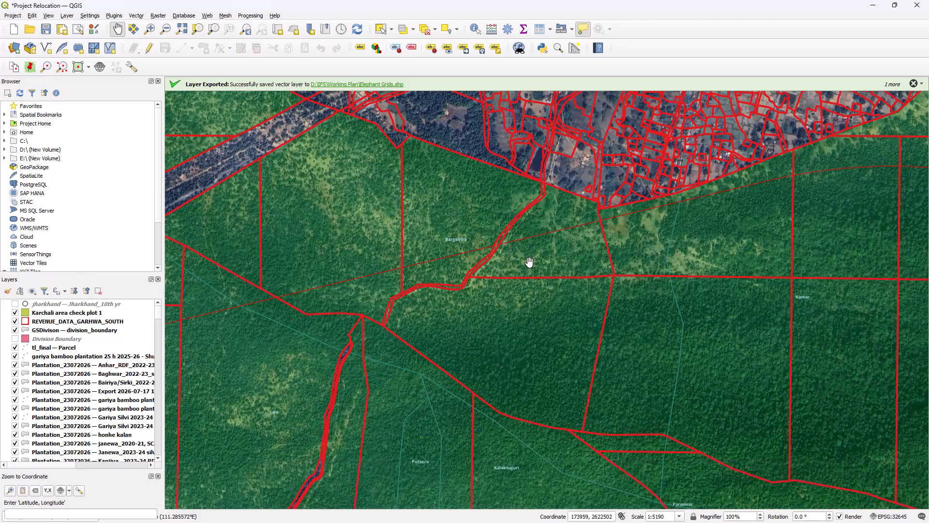
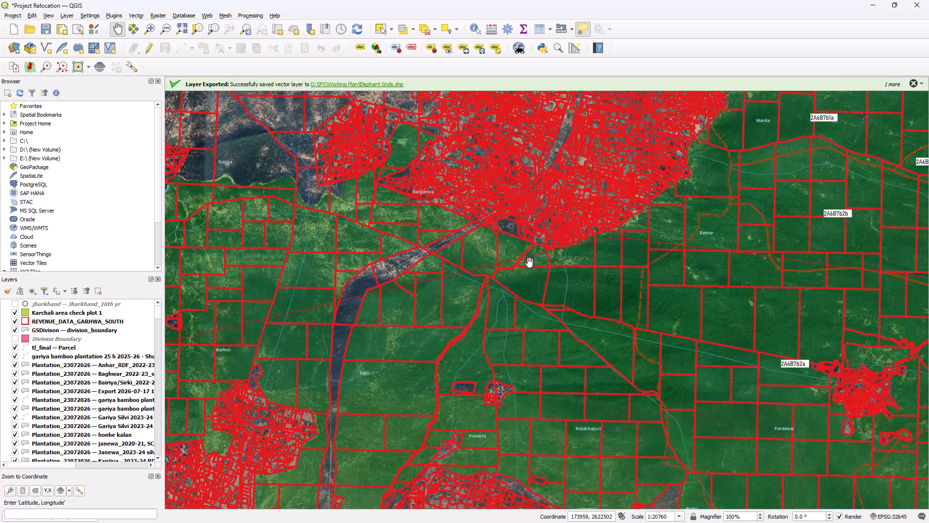
Switch to the Excel plot list and remove the fill from the plot numbers in cells F171 to F238, above Manjri.
key(alt+Tab)
scroll(335, 286, up, 2)
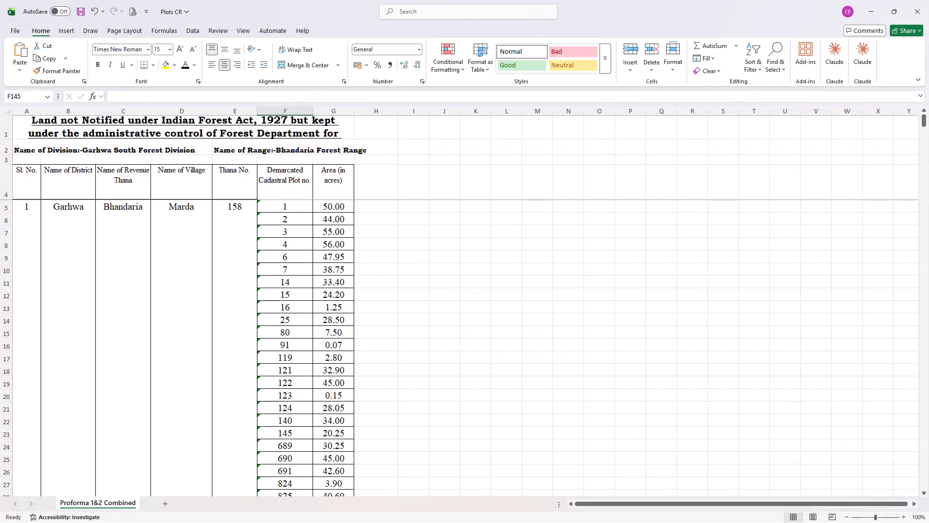
scroll(335, 286, down, 8)
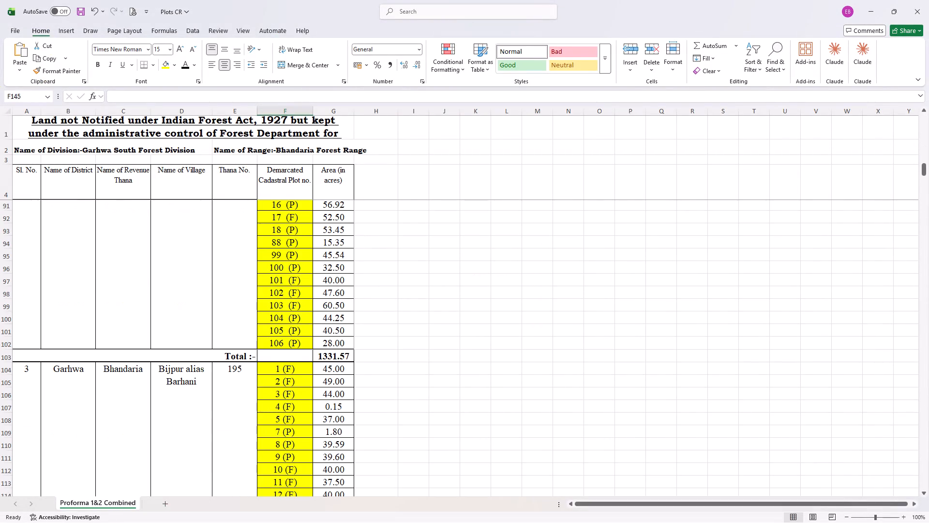
scroll(335, 286, down, 6)
scroll(331, 290, up, 3)
scroll(331, 290, down, 1)
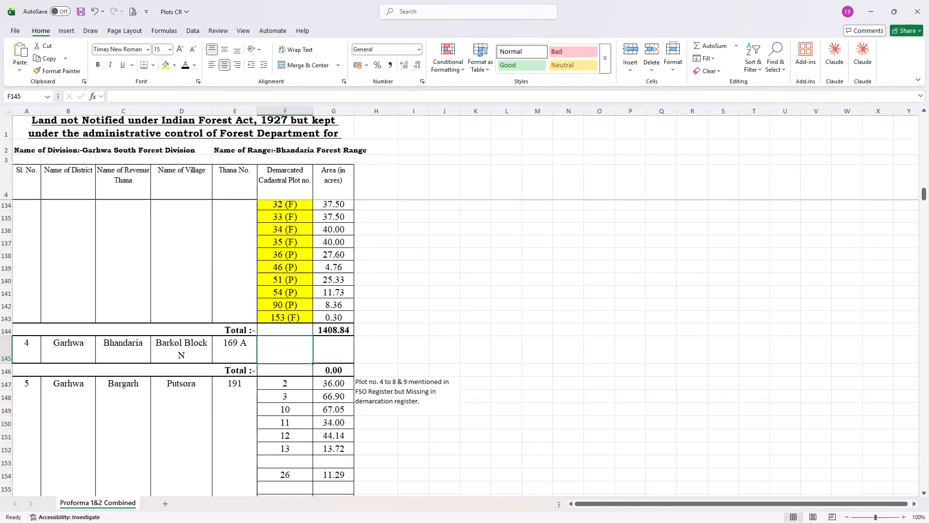
scroll(331, 292, down, 8)
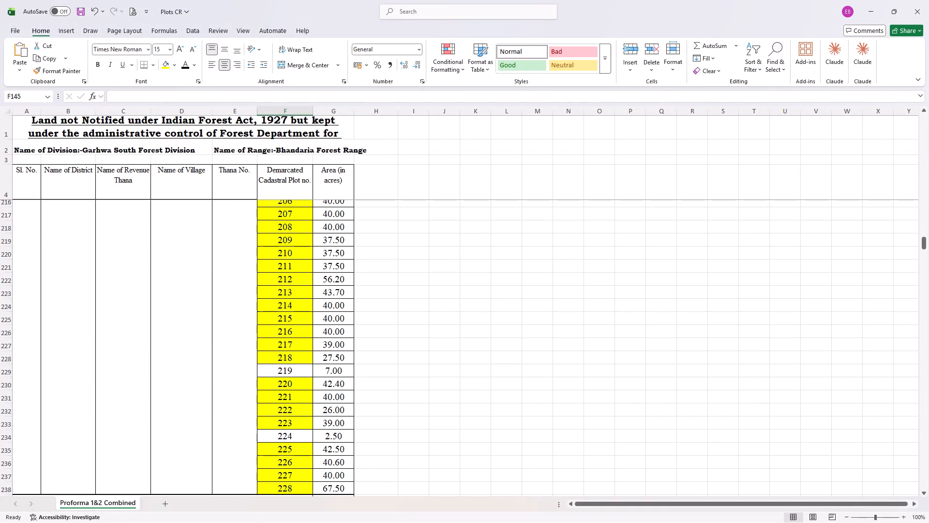
scroll(331, 291, up, 4)
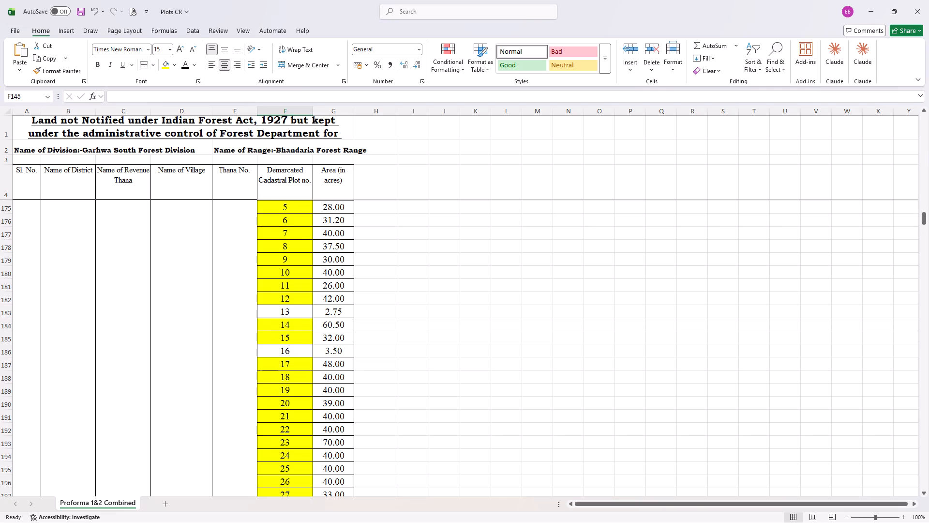
scroll(332, 290, up, 1)
drag(292, 289, 310, 522)
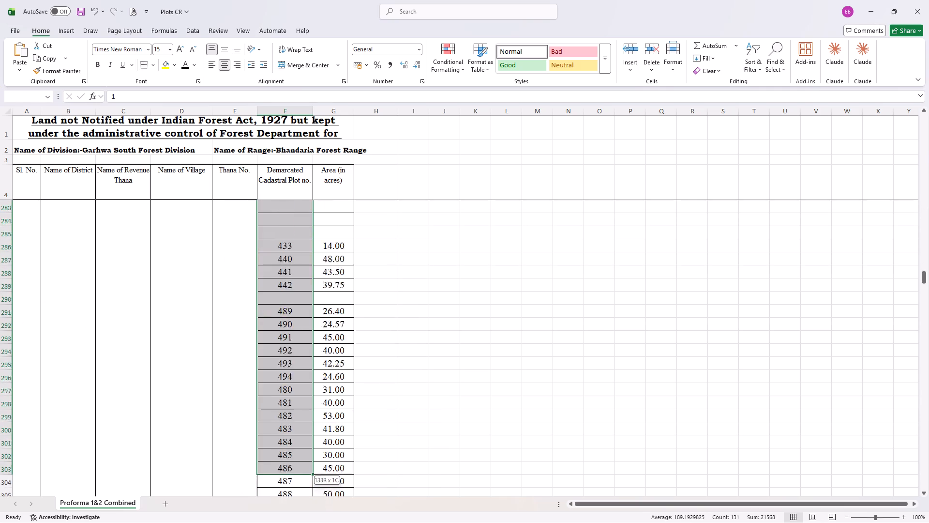
drag(310, 522, 309, 199)
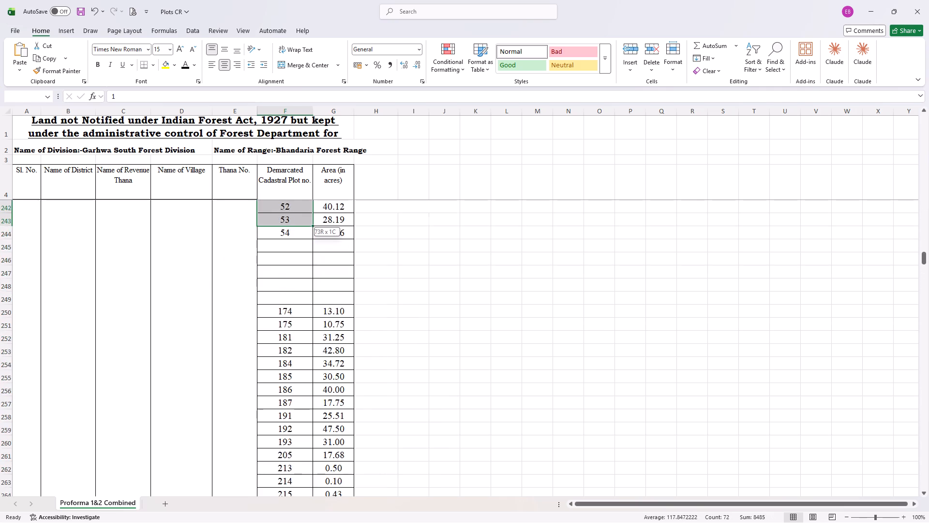
drag(309, 199, 285, 408)
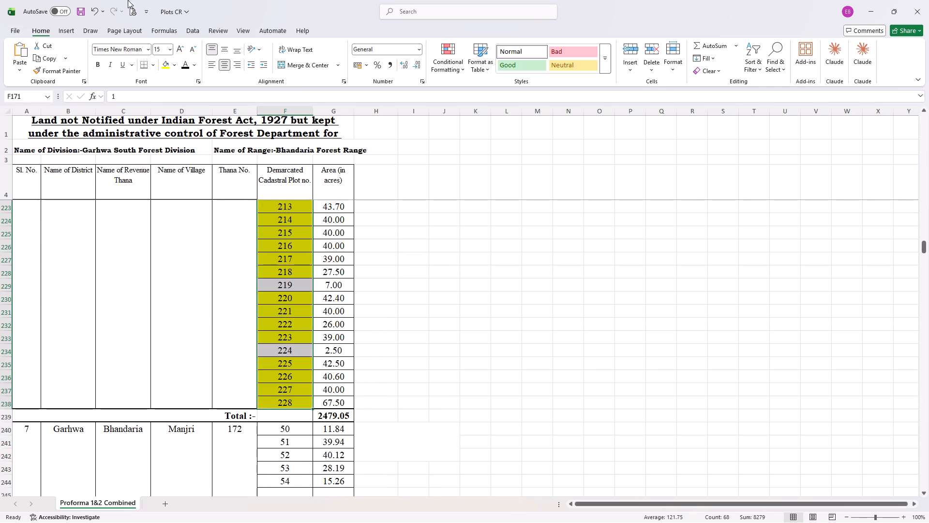
click(178, 65)
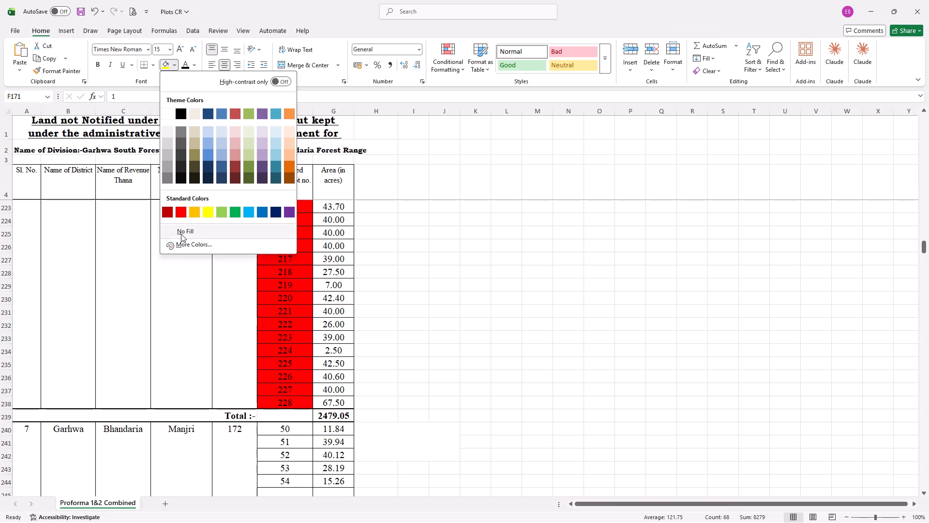
click(182, 232)
Delete the three empty rows between plots 24 and 88 in the Barganwa list.
scroll(456, 277, up, 5)
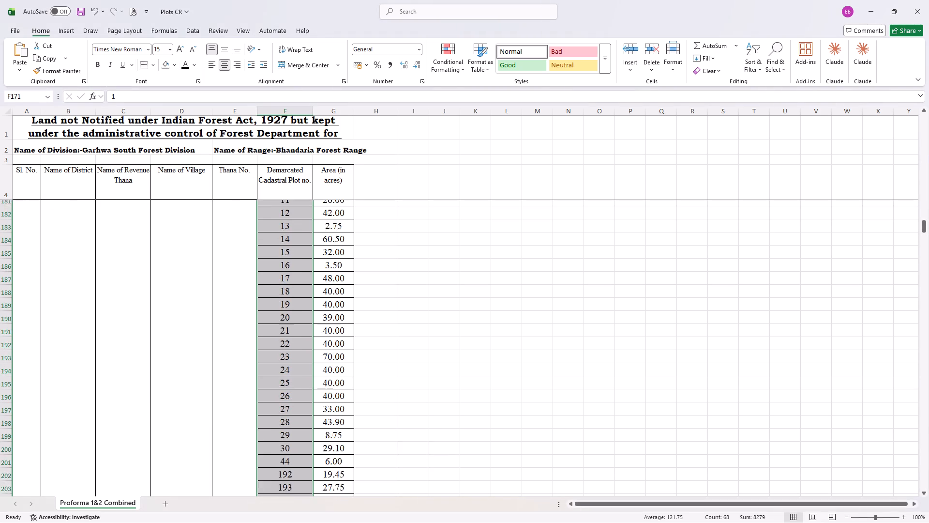
scroll(454, 281, down, 6)
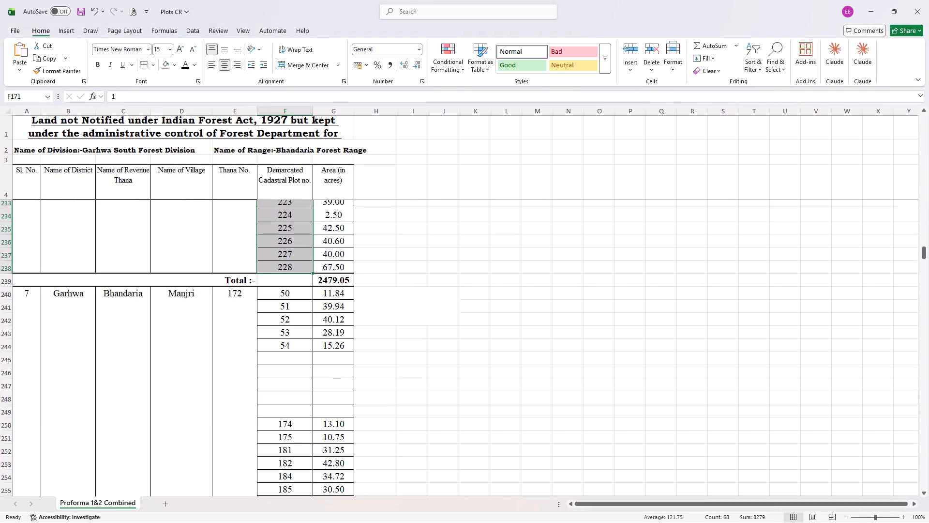
scroll(452, 288, down, 5)
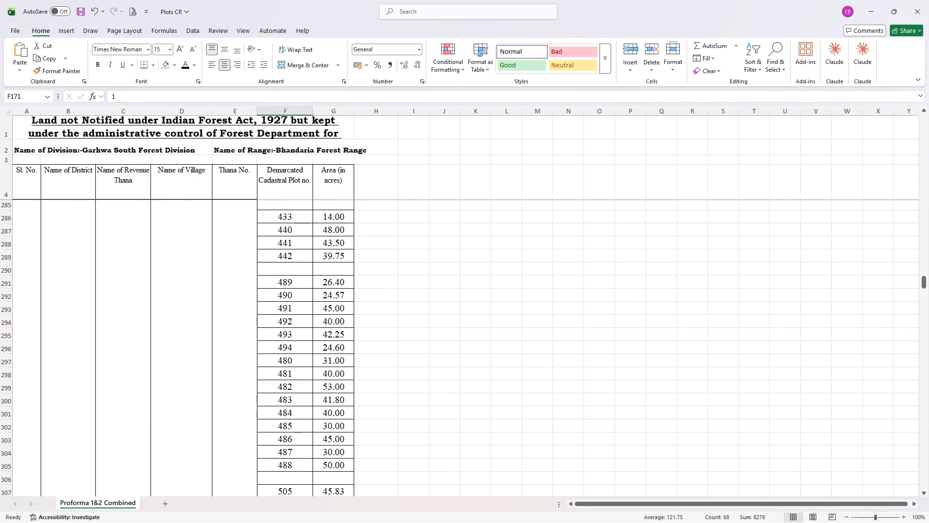
scroll(452, 288, down, 3)
scroll(282, 335, down, 1)
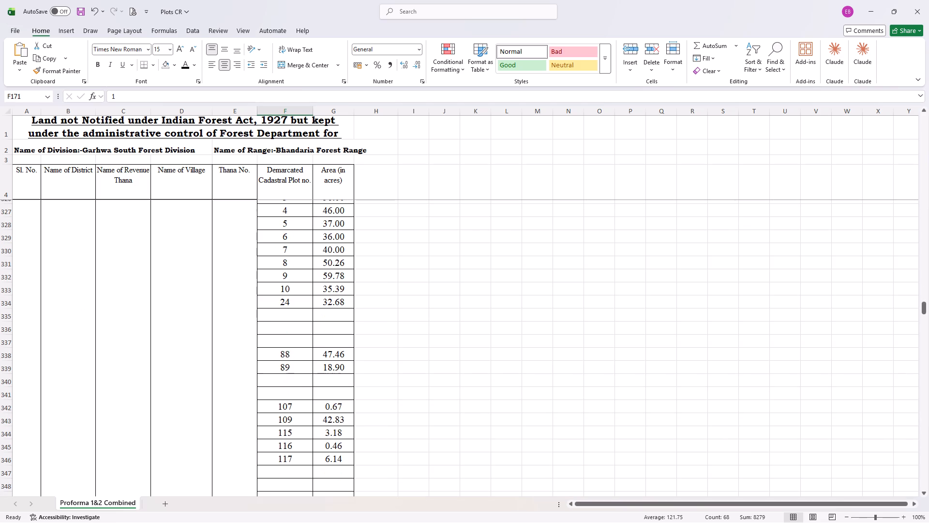
drag(0, 313, 0, 338)
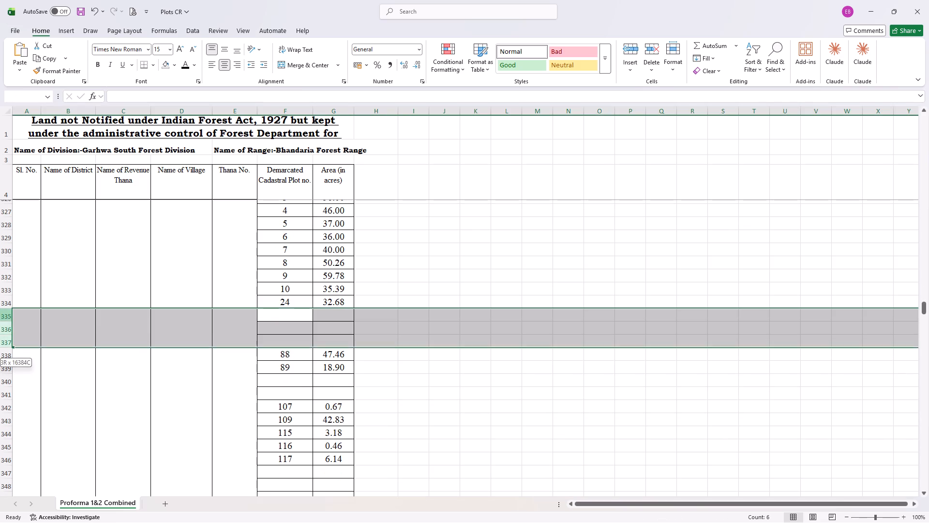
drag(0, 338, 0, 339)
right_click(0, 339)
click(43, 257)
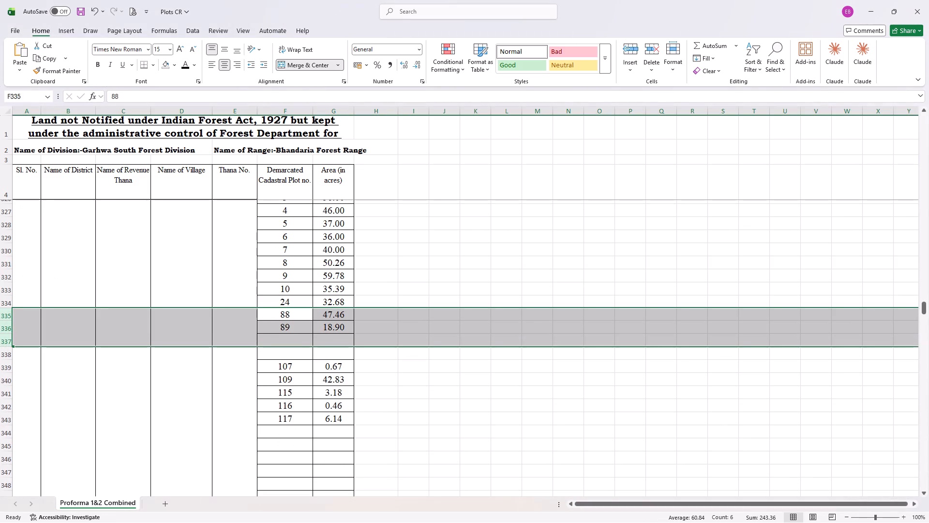
Delete the two empty rows between plots 89 and 107 in the Barganwa list.
drag(5, 343, 12, 359)
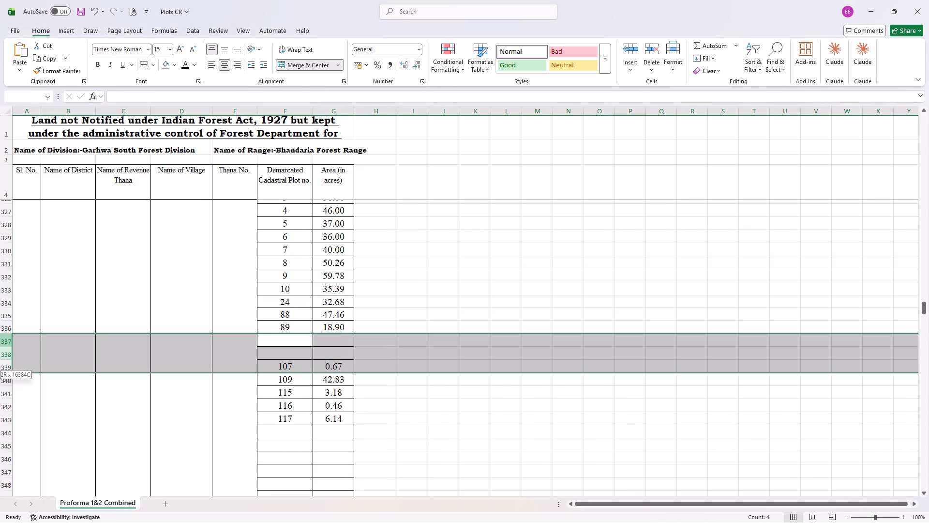
drag(12, 359, 17, 356)
right_click(8, 347)
click(61, 272)
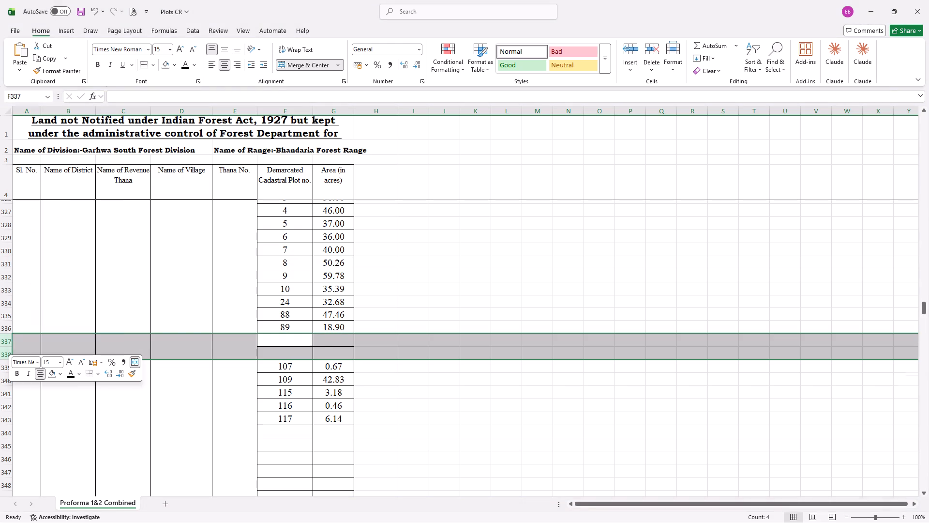
Delete the six empty rows between plots 117 and 269 in the Barganwa list.
click(1, 396)
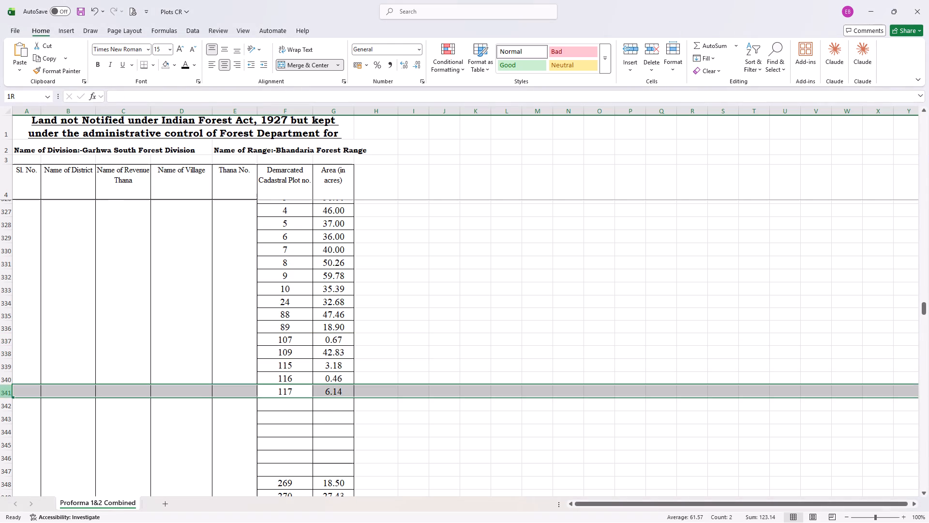
drag(0, 409, 0, 476)
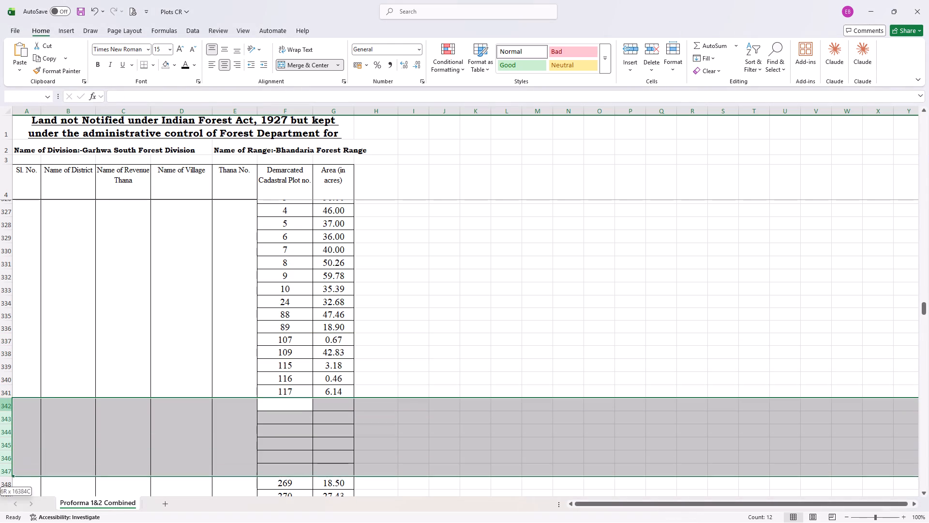
drag(0, 476, 0, 469)
right_click(0, 446)
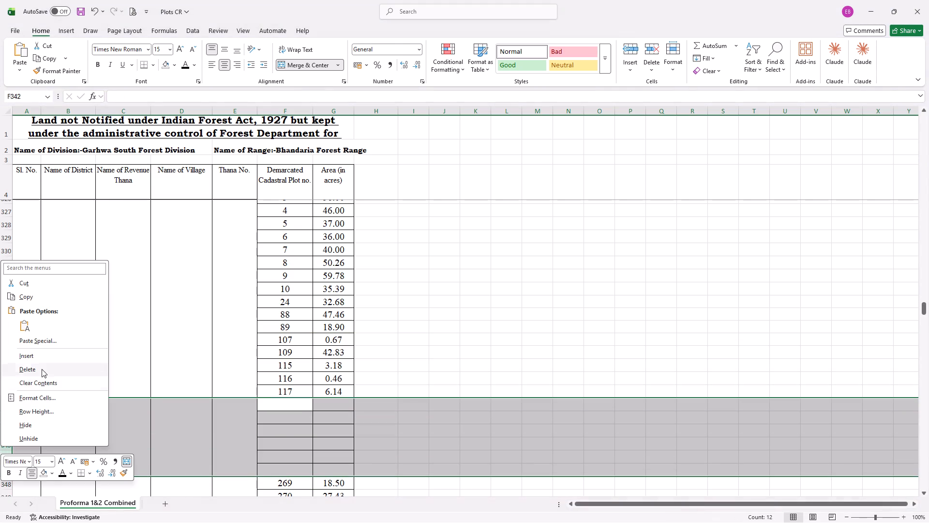
click(42, 369)
Delete the six empty rows between plot 289 and the Total row of the Barganwa list.
scroll(104, 415, down, 2)
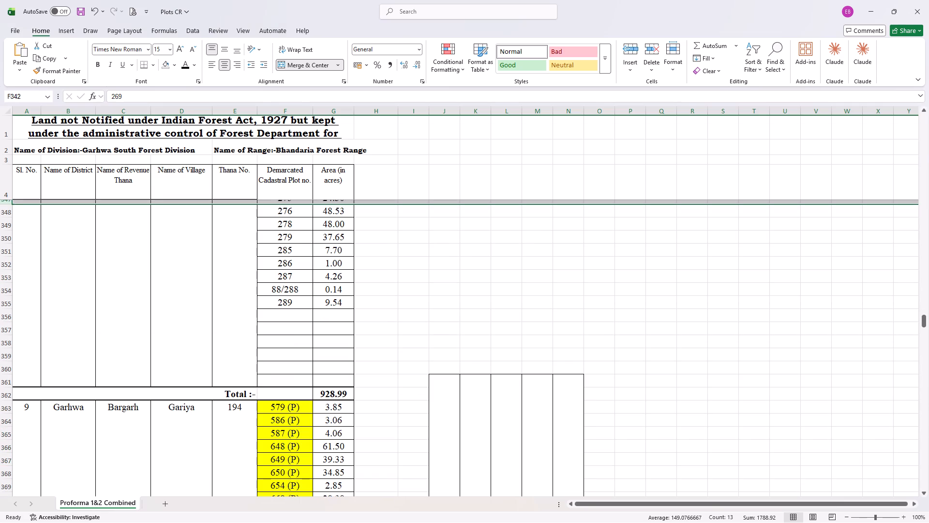
drag(7, 316, 0, 384)
right_click(0, 342)
scroll(24, 294, down, 1)
click(38, 272)
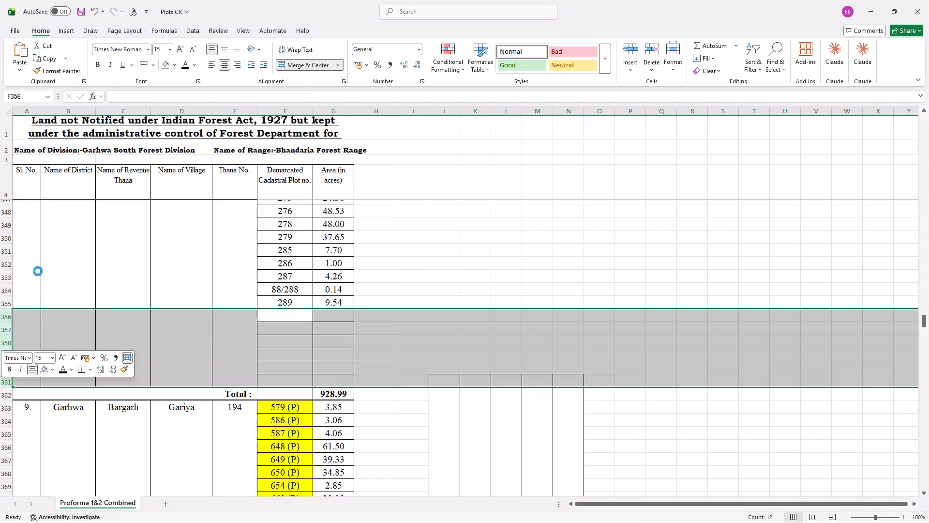
Label Barganwa's plot number 278 as "278 (P)".
scroll(284, 370, up, 1)
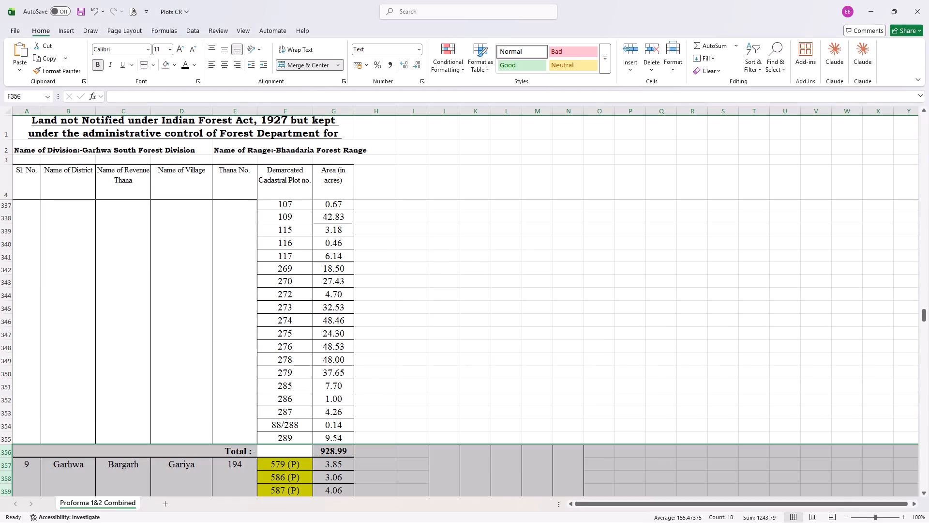
click(302, 405)
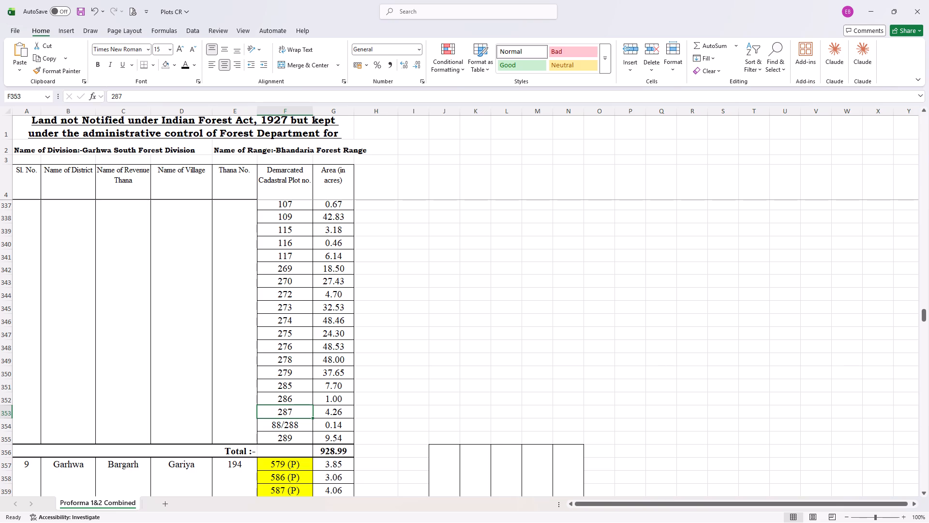
double_click(299, 359)
key(space)
text((P))
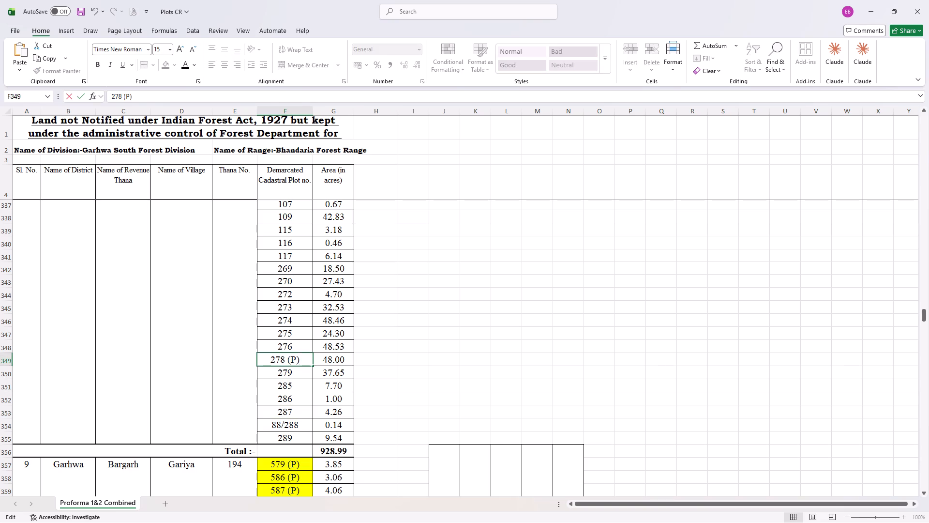
Set the font colour of the area value for Barganwa plot 278 to red.
click(317, 361)
click(192, 62)
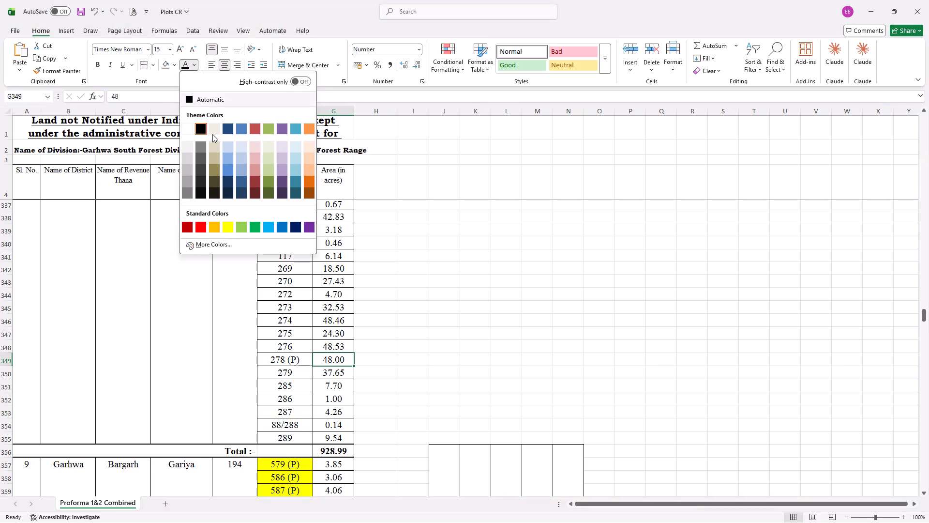
click(201, 224)
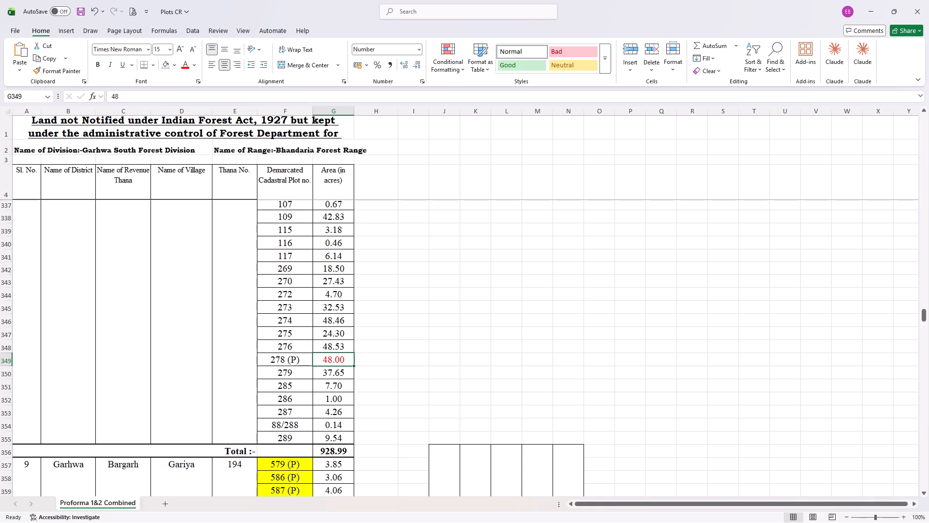
Highlight the plot number cell 278 (P) in the Barganwa list with yellow fill.
click(295, 359)
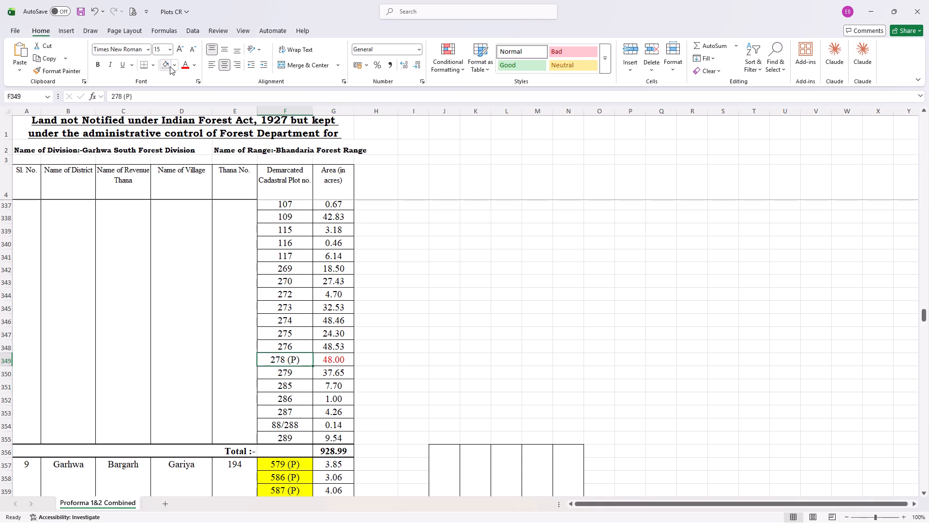
click(175, 66)
click(208, 208)
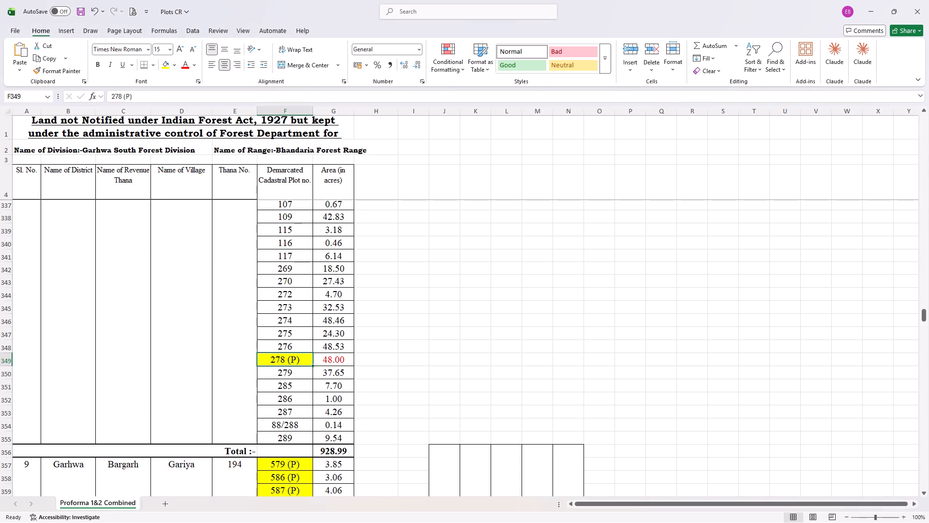
click(436, 298)
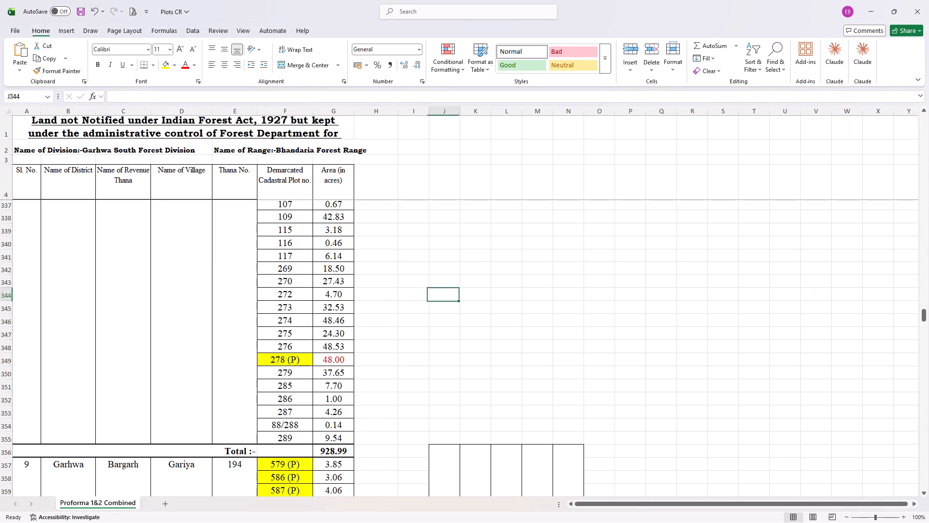
Review the Barganwa plot list from plot 1 to plot 289 for plot numbers still without an (F) or (P) label.
click(304, 428)
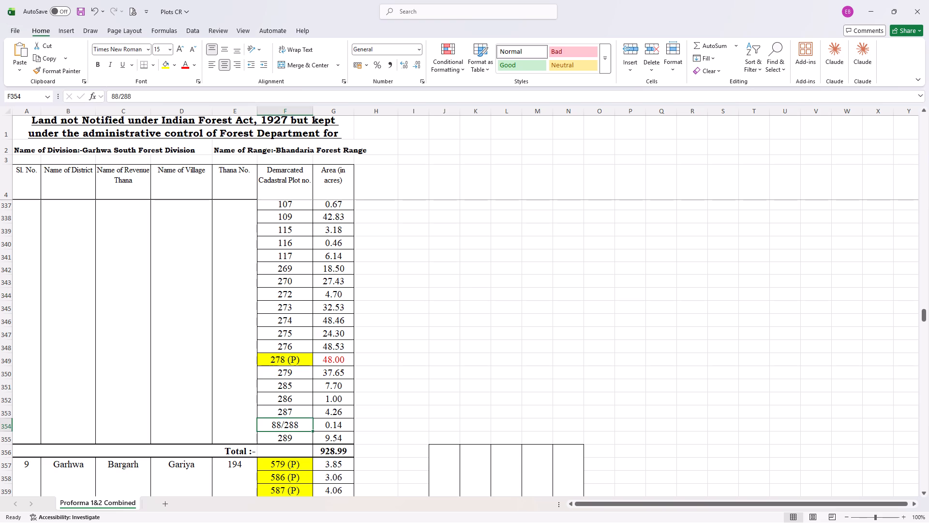
scroll(304, 428, up, 2)
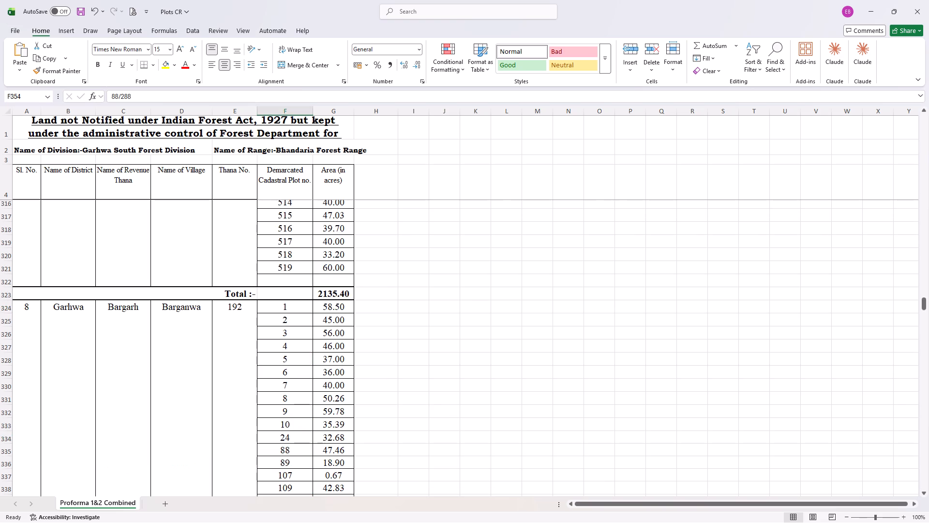
scroll(304, 428, down, 1)
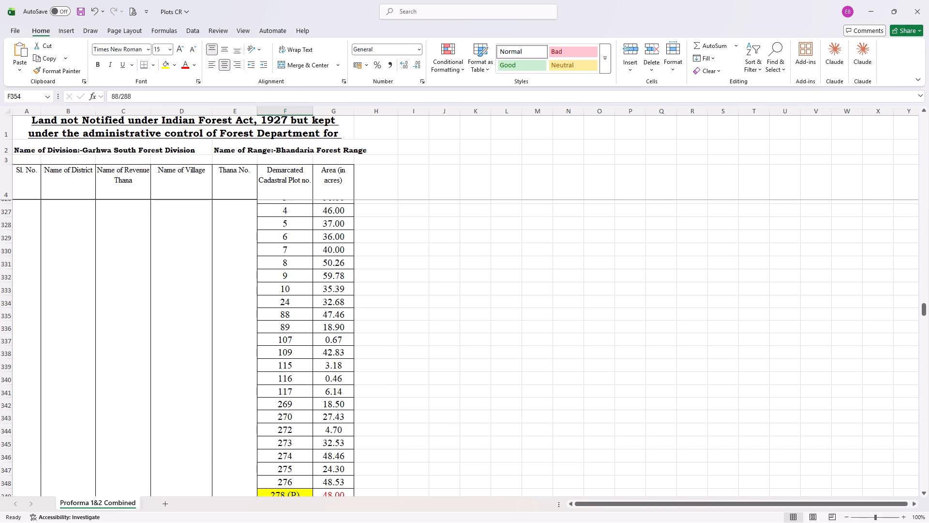
scroll(304, 428, down, 1)
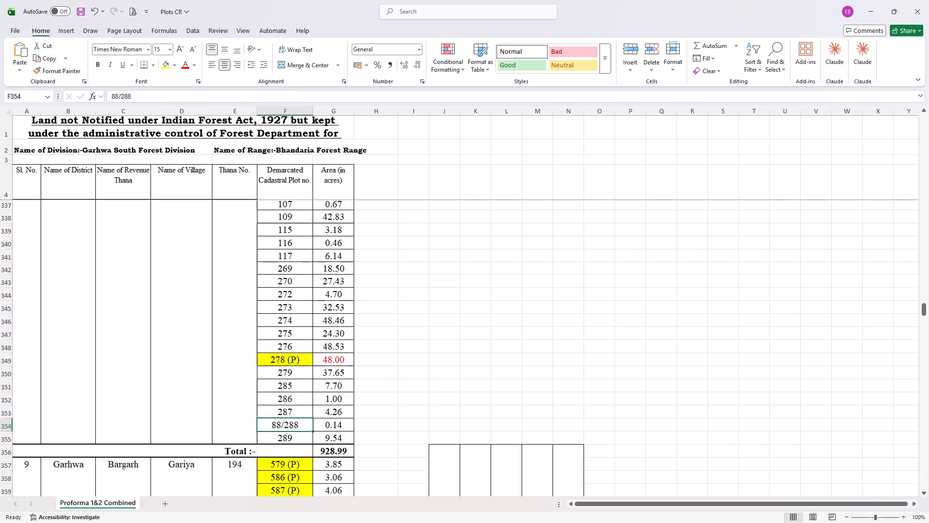
scroll(304, 428, down, 1)
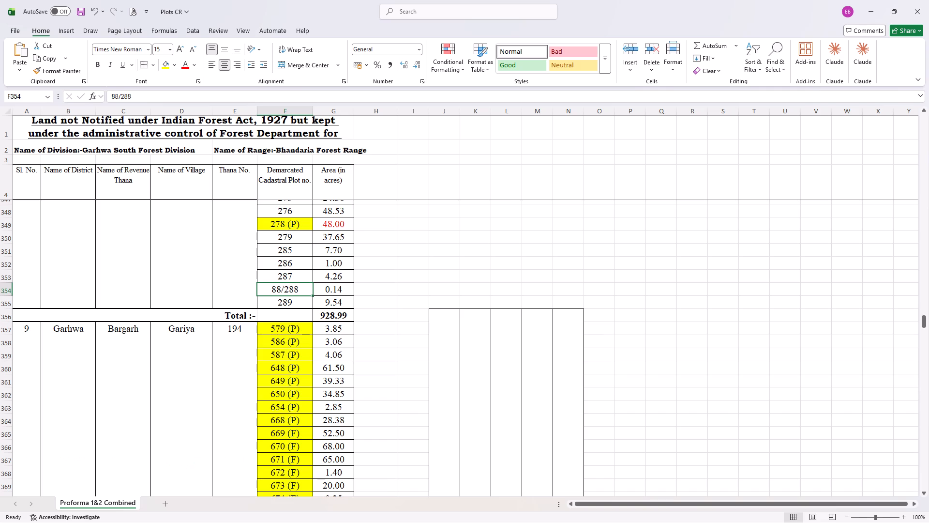
Highlight the cell of plot number 88 in the Barganwa list with yellow fill.
scroll(306, 410, up, 1)
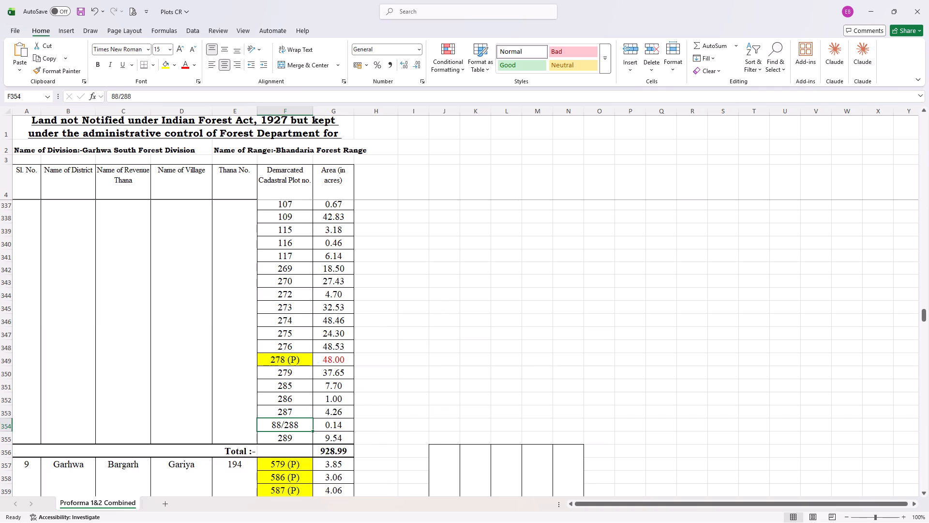
scroll(306, 410, up, 2)
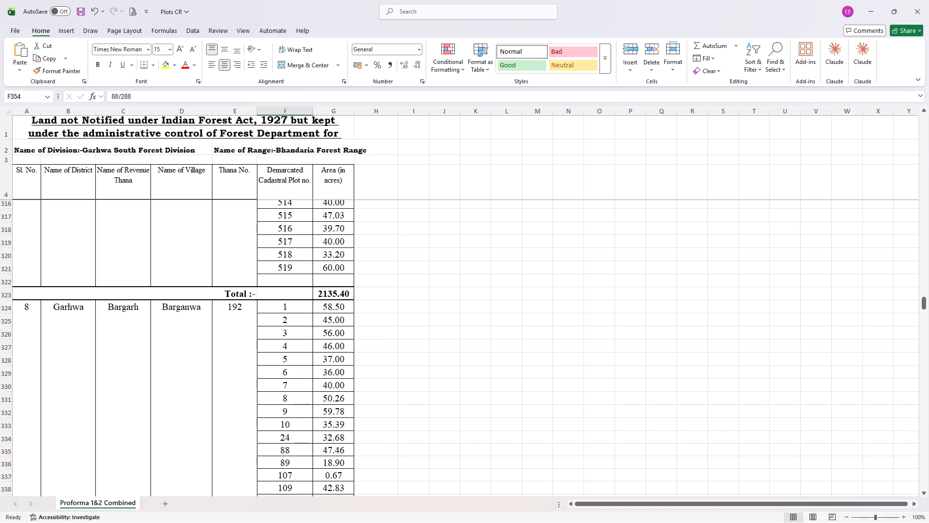
scroll(306, 410, down, 1)
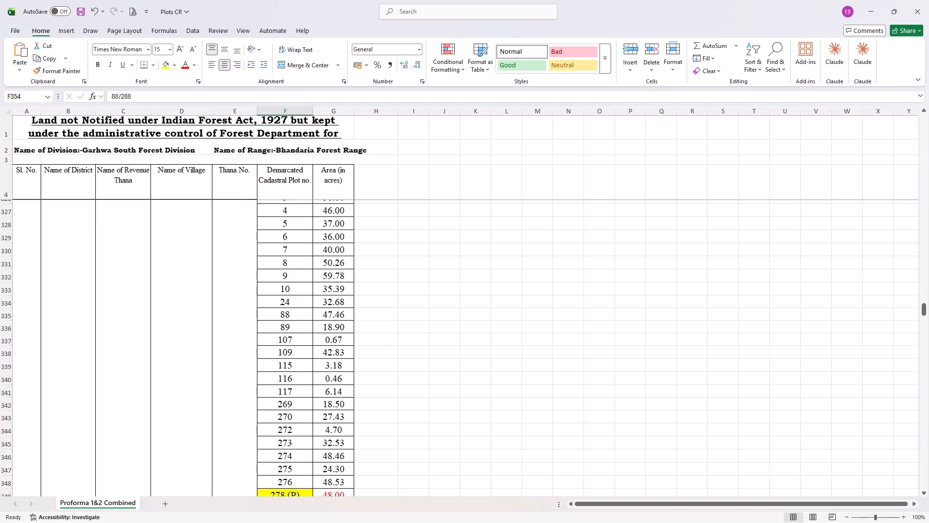
click(306, 315)
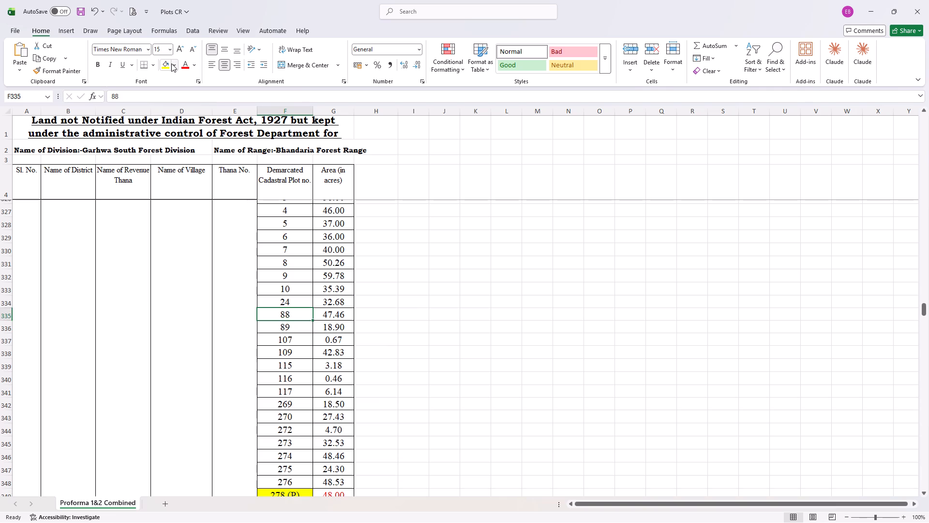
click(166, 62)
Label Barganwa's plot number 88 as "88 (P)".
double_click(302, 315)
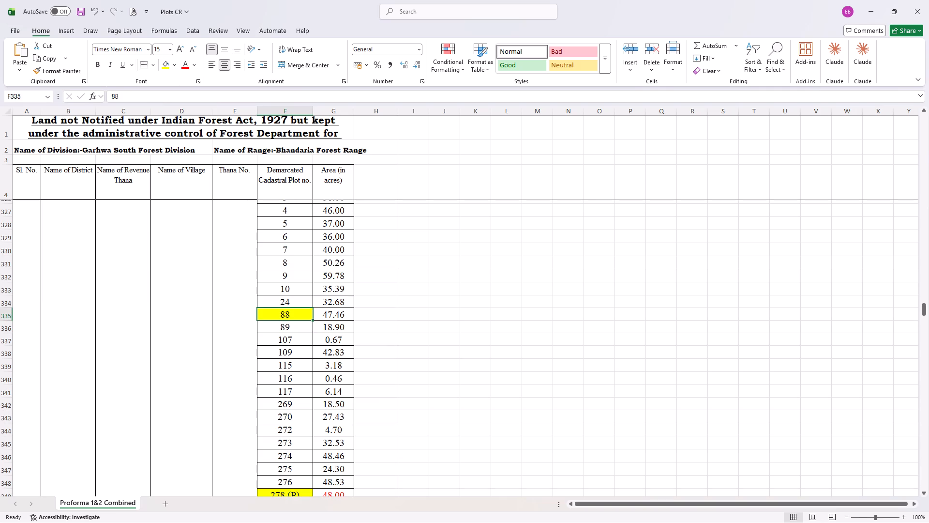
key(space)
text((P))
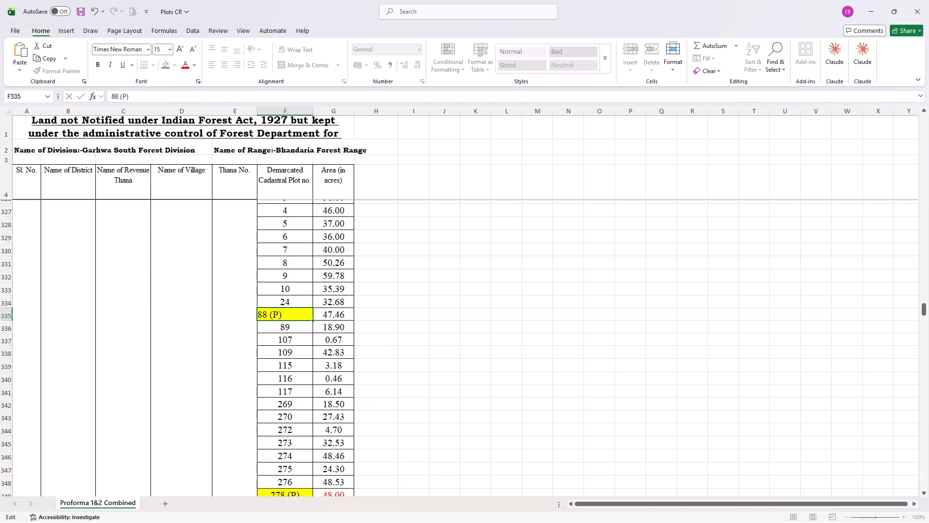
Set the font colour of the area value for Barganwa plot 88 to red.
click(345, 313)
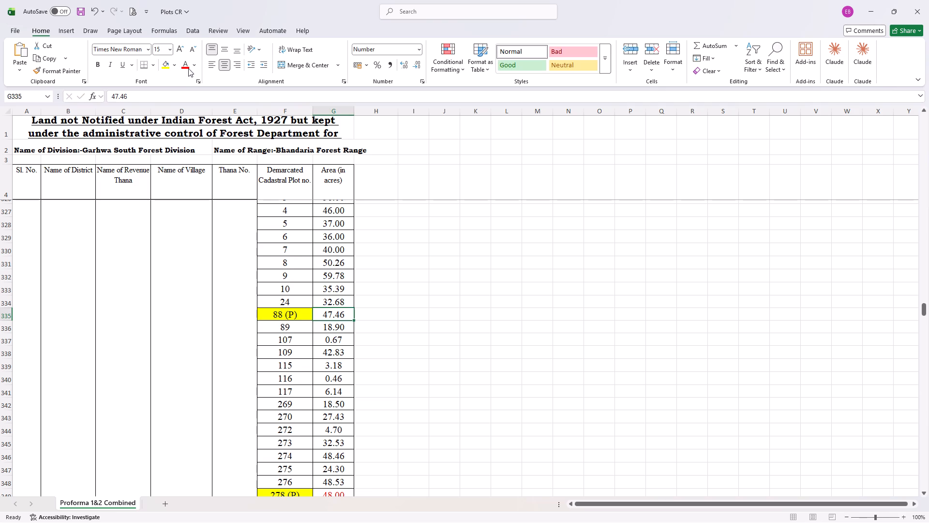
click(186, 67)
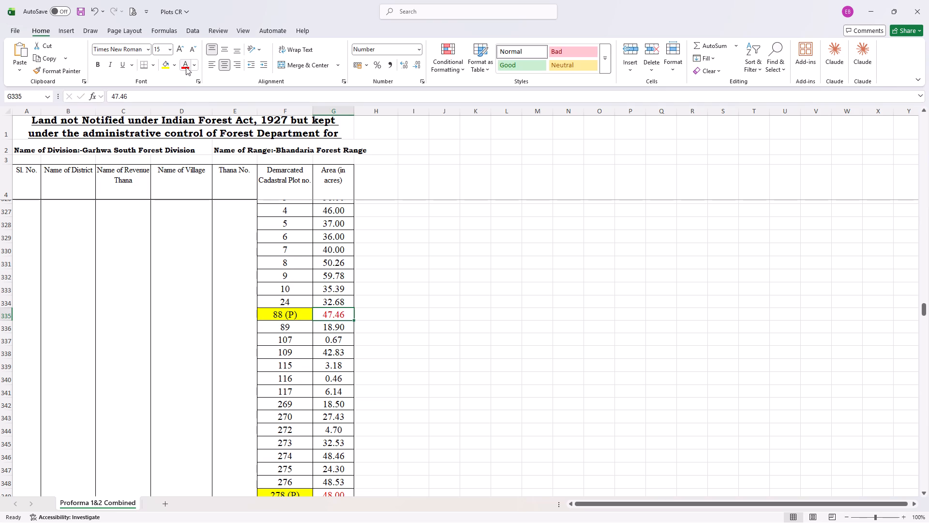
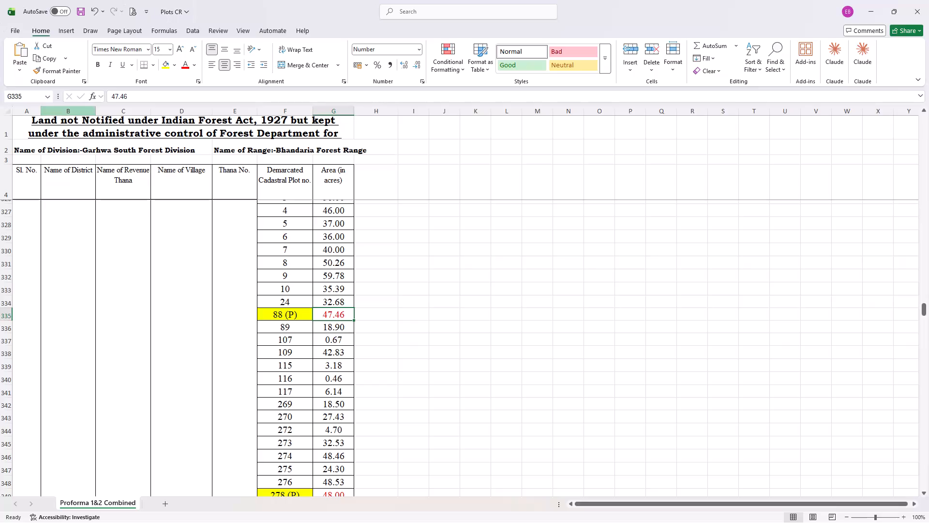
Highlight the cells of plot numbers 88/288 and 287 in the Barganwa list with yellow fill.
scroll(281, 401, down, 1)
click(287, 424)
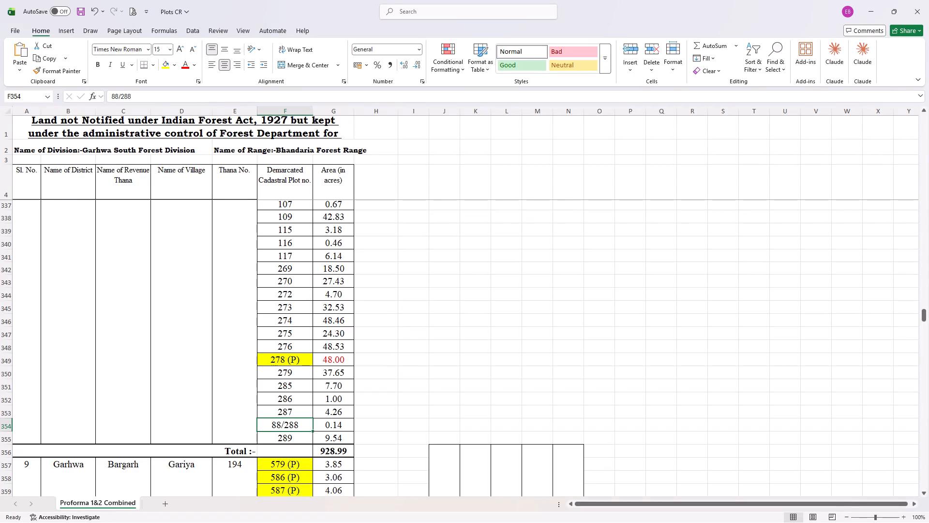
click(161, 64)
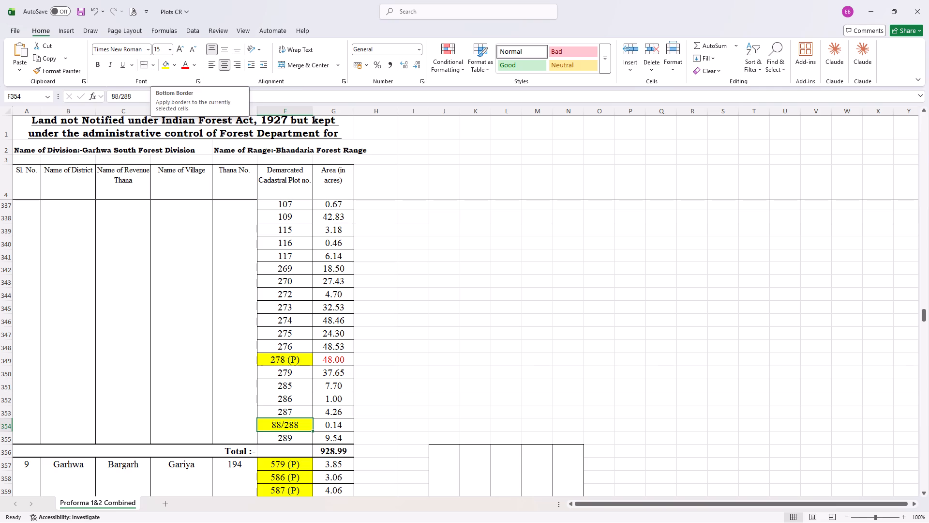
click(313, 414)
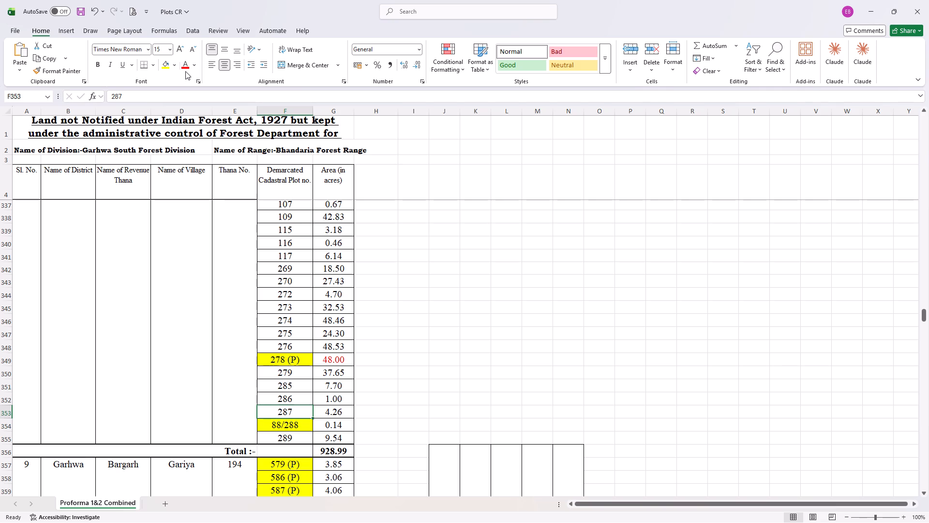
click(161, 67)
Set the font colour of the area value for Barganwa plot 287 to red.
click(344, 415)
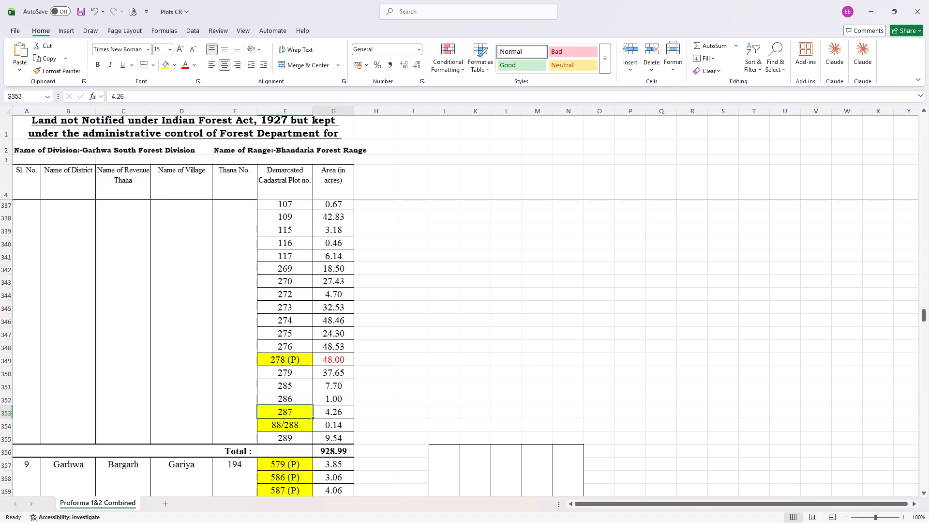
click(186, 62)
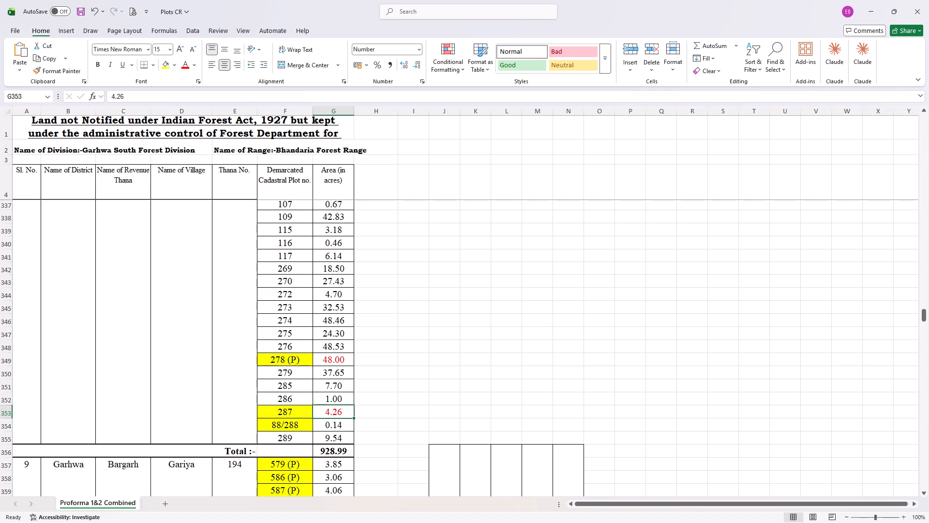
click(337, 425)
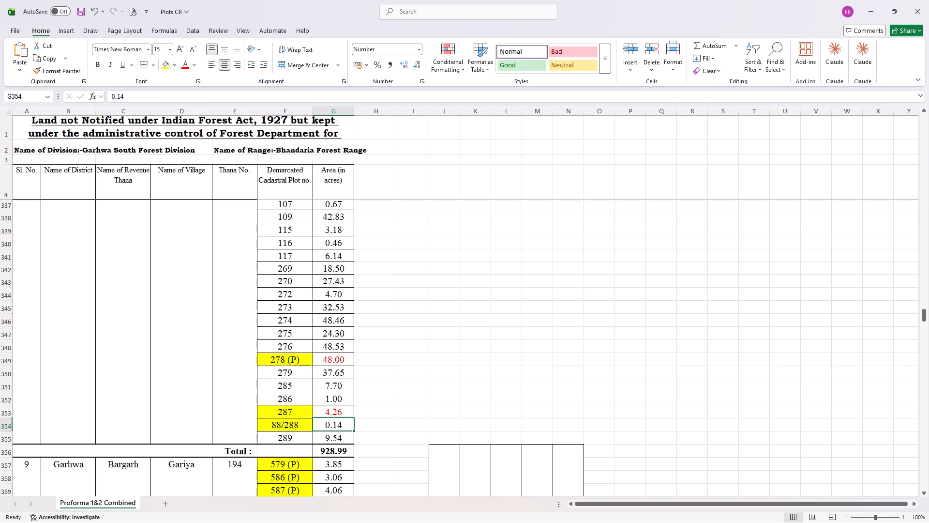
Label Barganwa's plot number 89 as "89 (P)" and highlight its cell with yellow fill.
scroll(294, 315, up, 2)
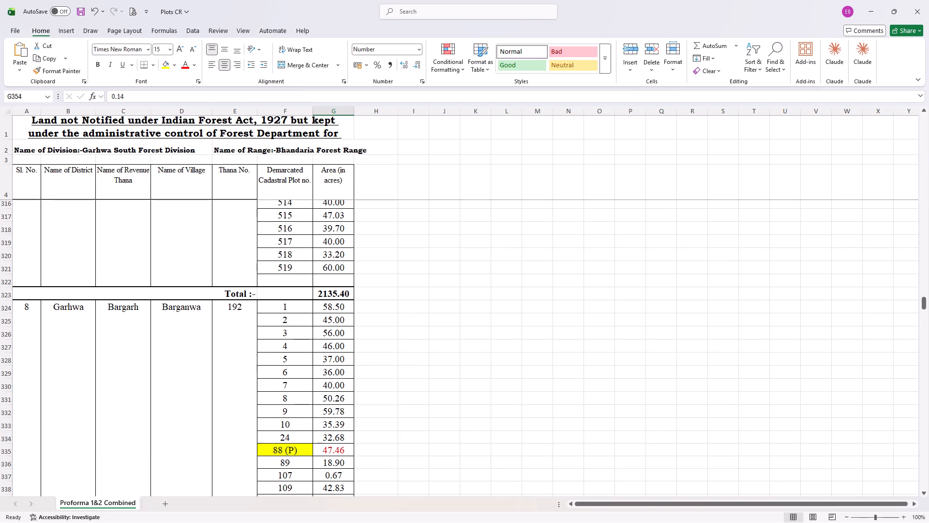
click(299, 461)
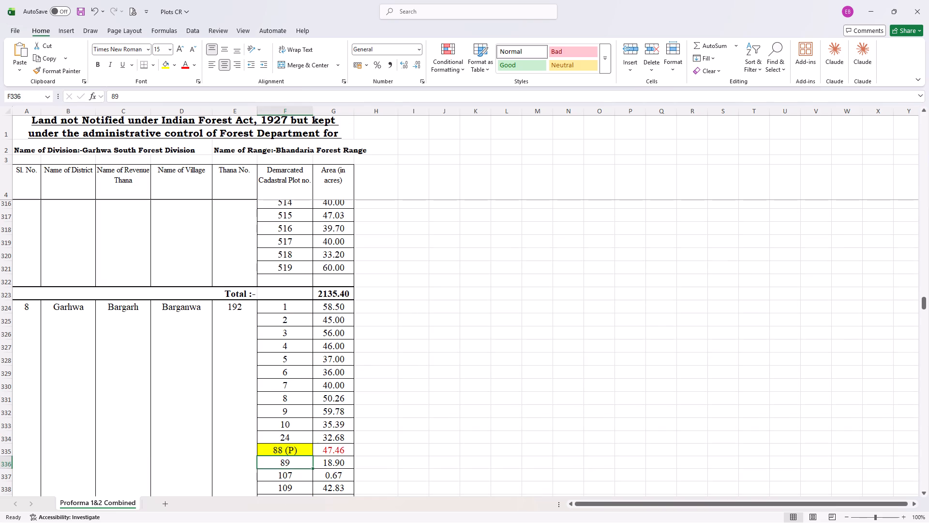
double_click(300, 461)
key(space)
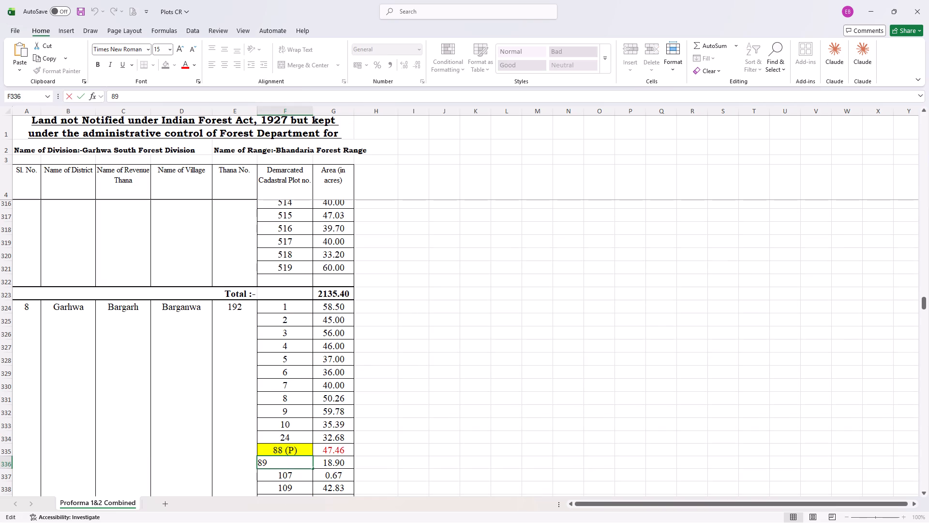
text((P))
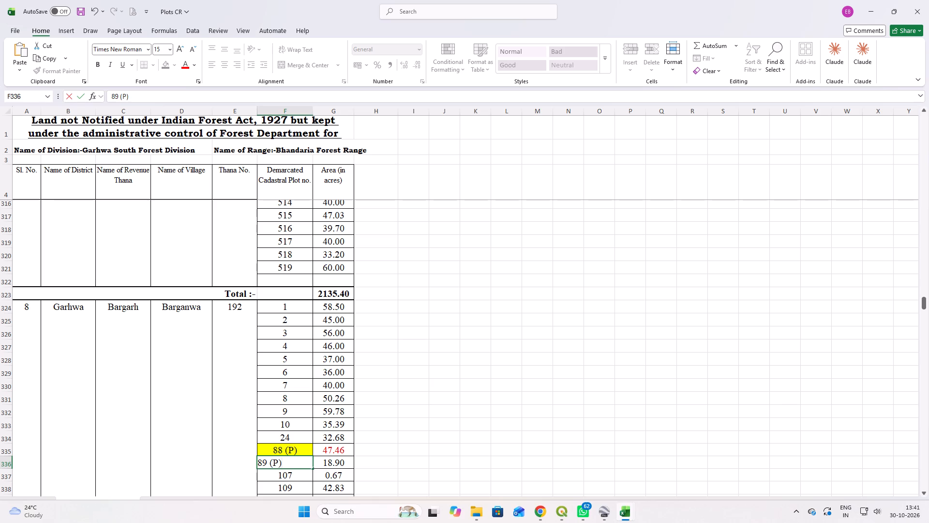
click(536, 357)
scroll(536, 357, down, 1)
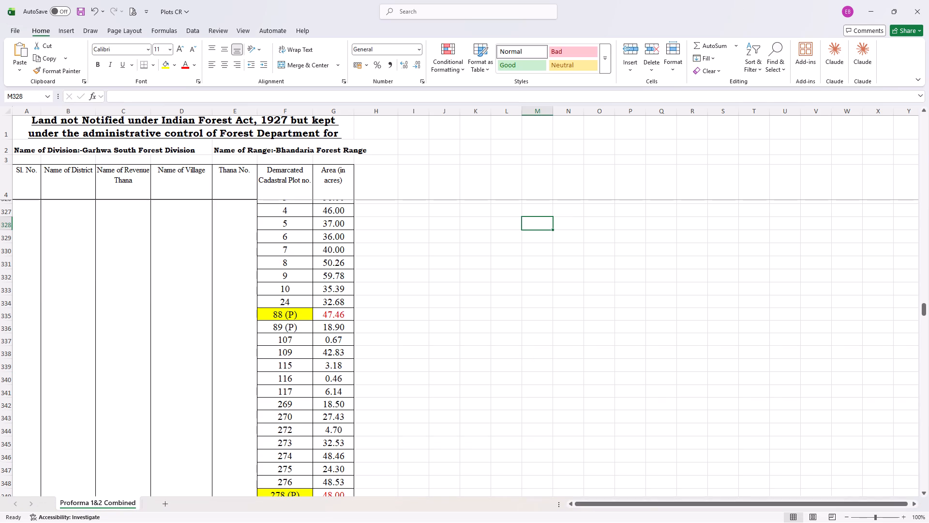
click(287, 329)
click(164, 68)
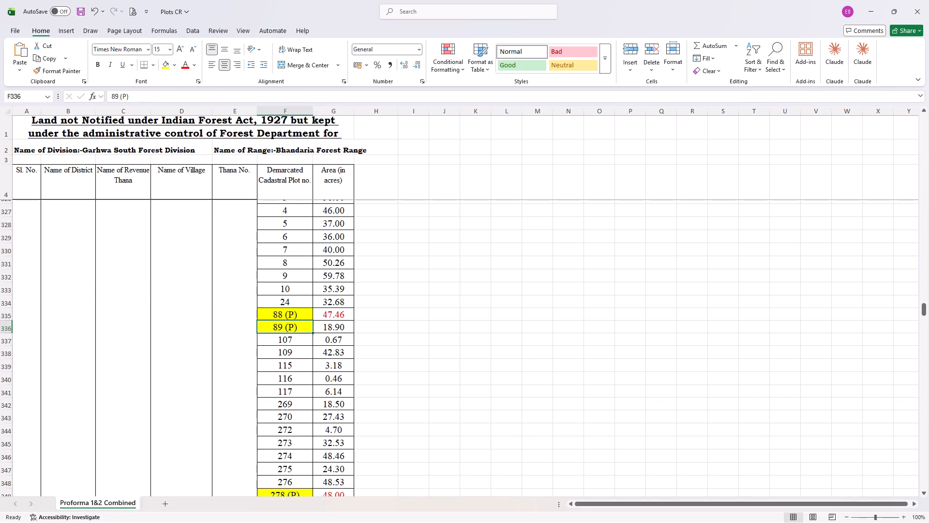
Label Barganwa's plot number 115 as "115 (P)" and highlight its cell with yellow fill.
click(303, 365)
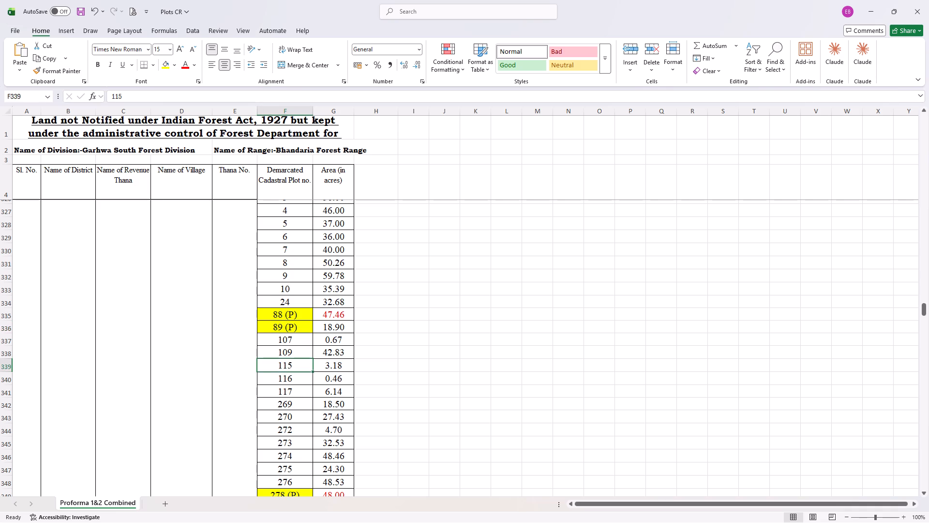
double_click(297, 363)
key(space)
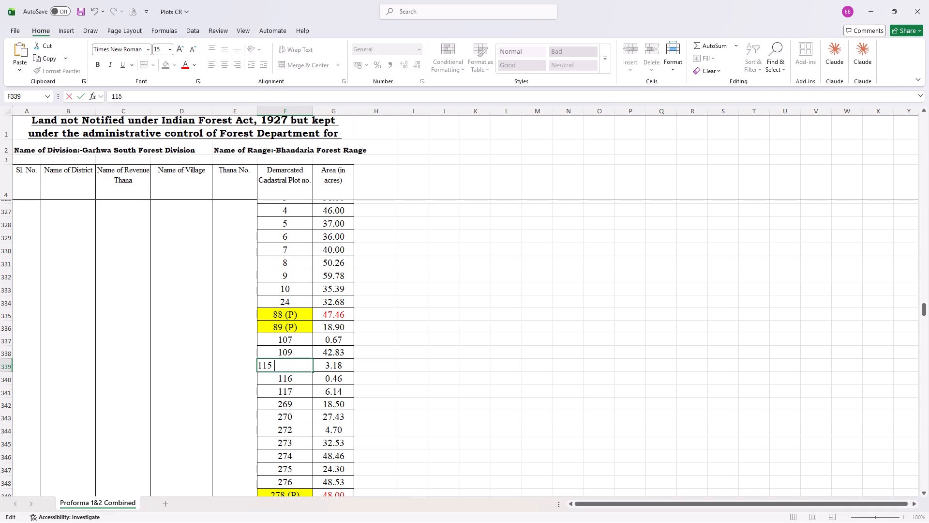
text((P))
click(422, 351)
click(305, 369)
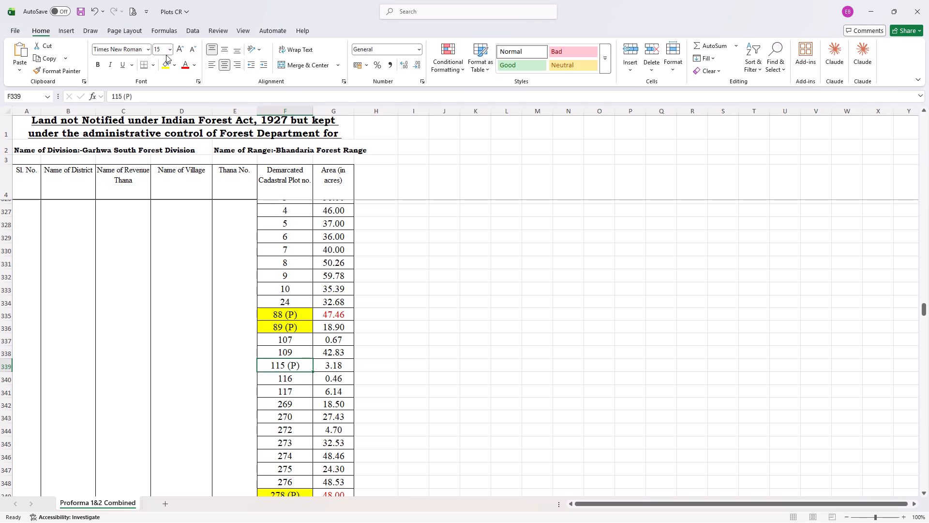
click(167, 61)
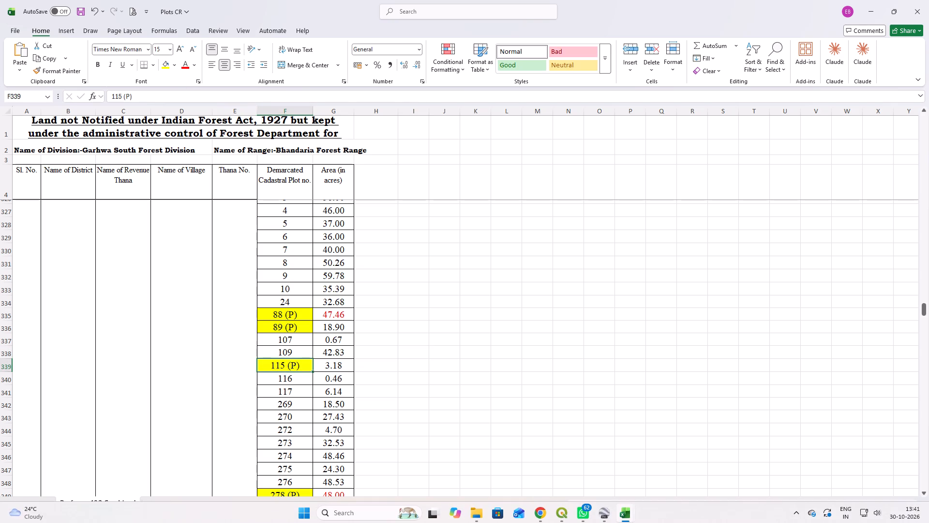
Label Barganwa's plot number 289 as "289 (F)".
scroll(462, 339, up, 1)
scroll(462, 339, down, 1)
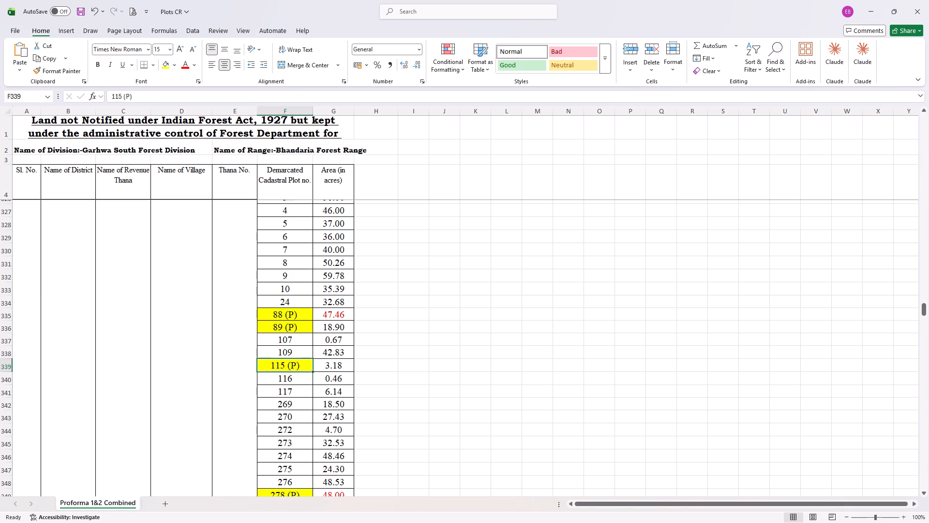
scroll(470, 339, down, 1)
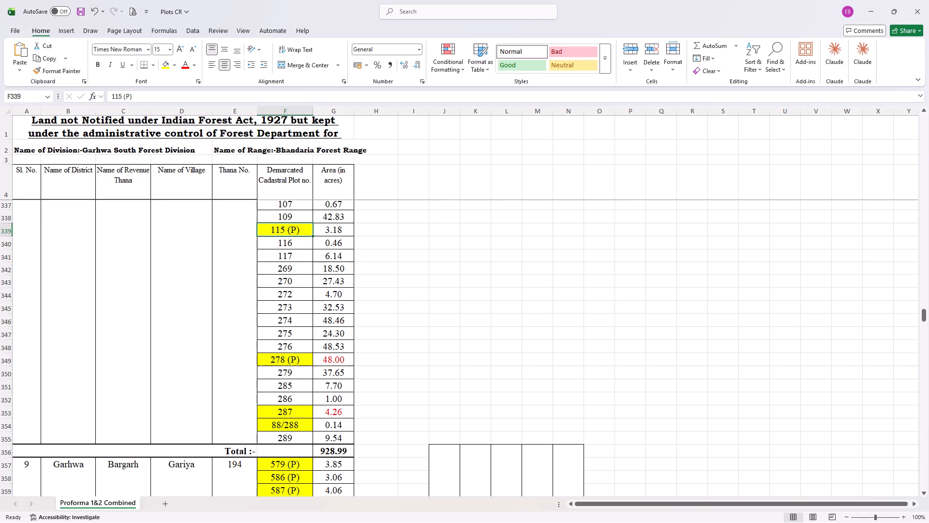
double_click(295, 439)
key(space)
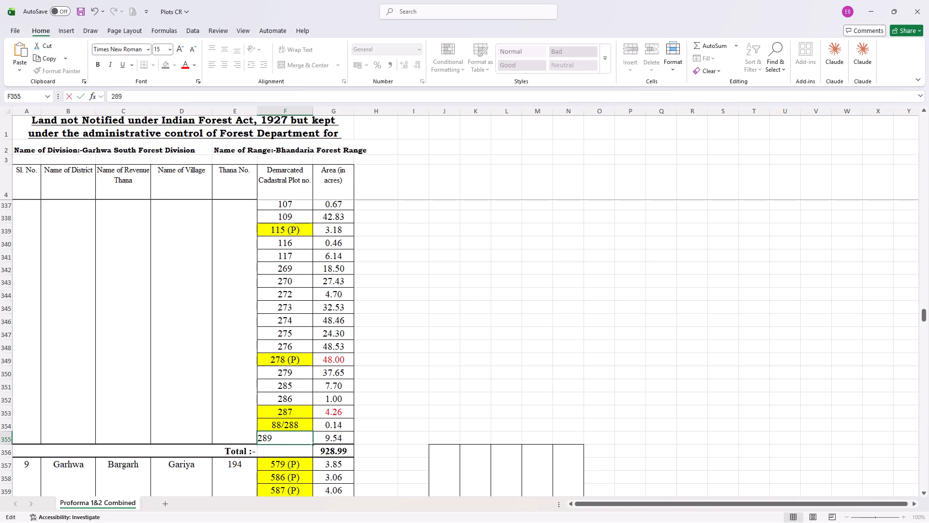
text((F))
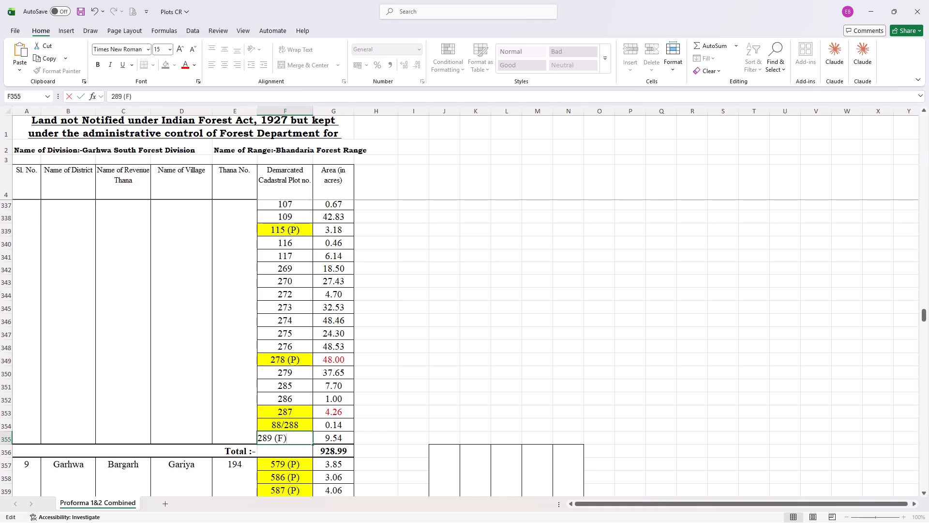
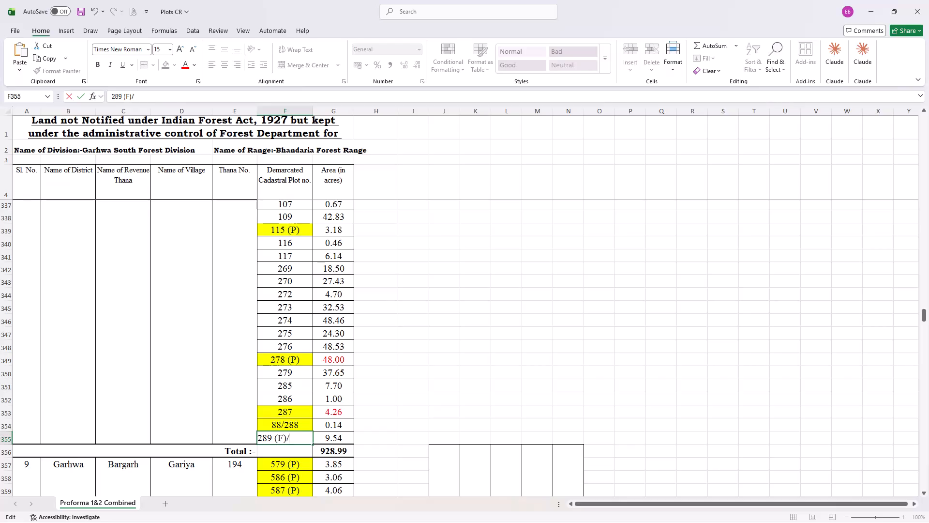
Complete Barganwa's plot number 289 (F) so that it reads "289 (F)/274".
text(274)
click(695, 304)
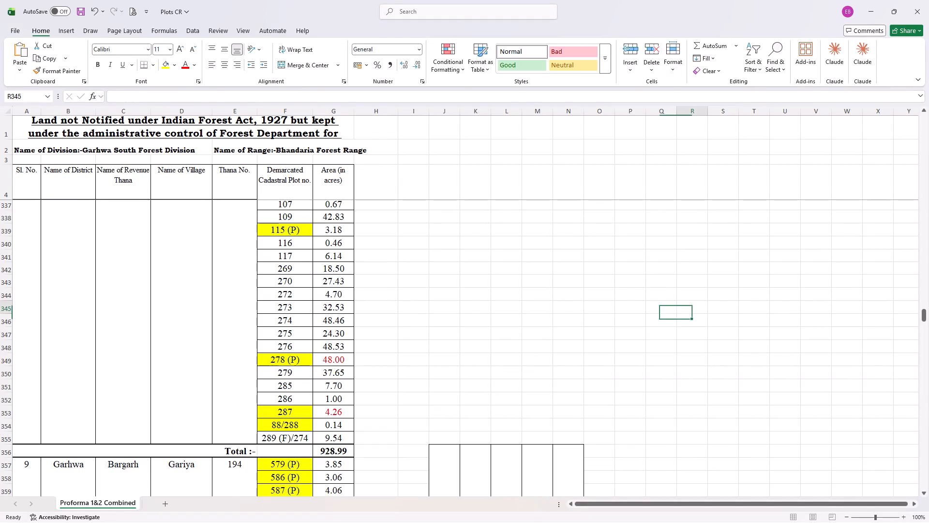
click(308, 435)
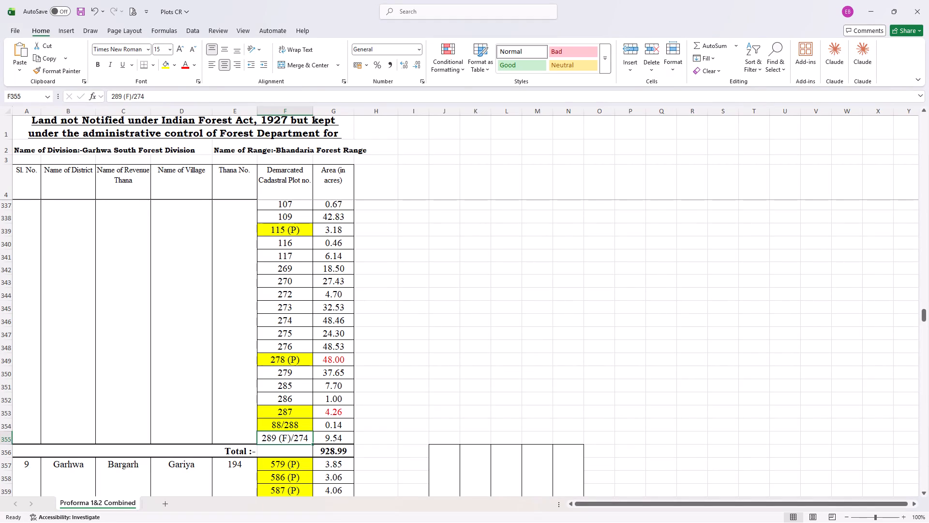
double_click(282, 441)
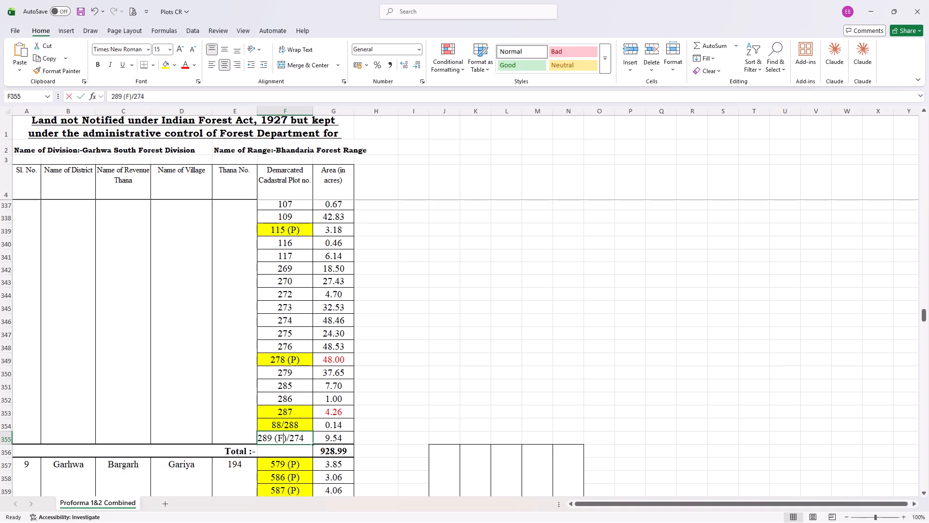
drag(274, 440, 283, 440)
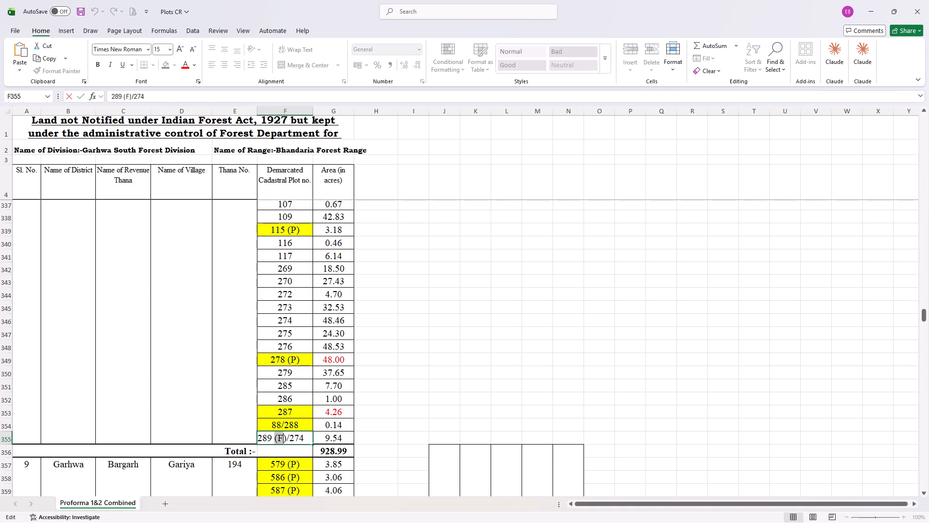
drag(283, 440, 288, 438)
drag(288, 438, 286, 437)
key(ctrl+c)
key(ctrl+x)
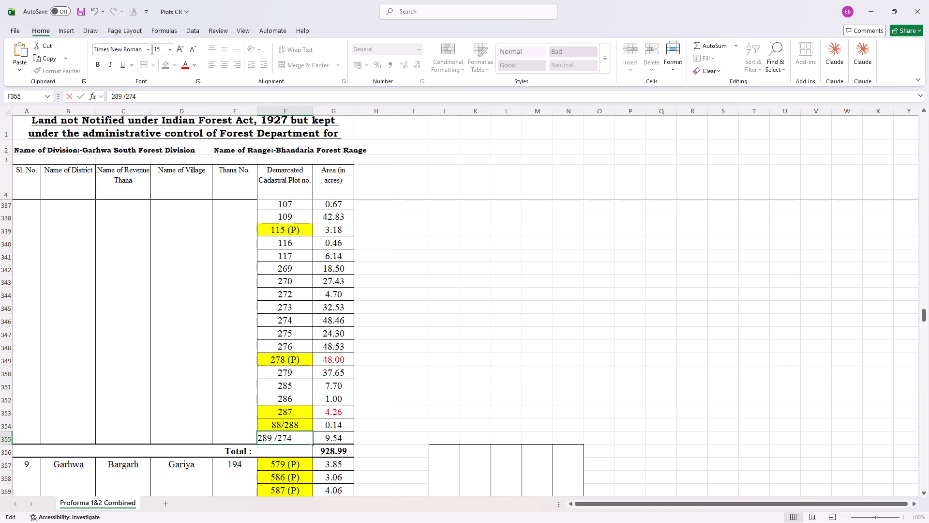
click(302, 436)
key(space)
key(ctrl+v)
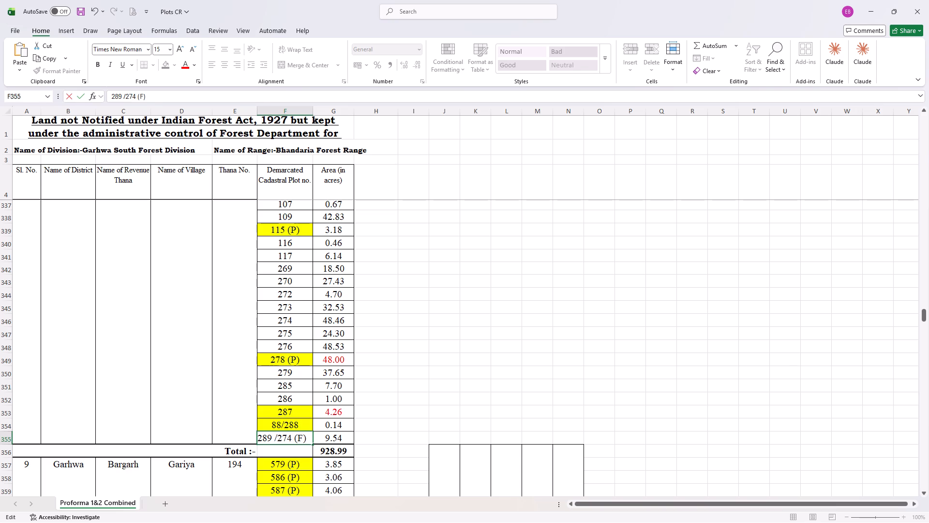
click(279, 438)
click(276, 438)
key(Left)
key(BackSpace)
click(466, 383)
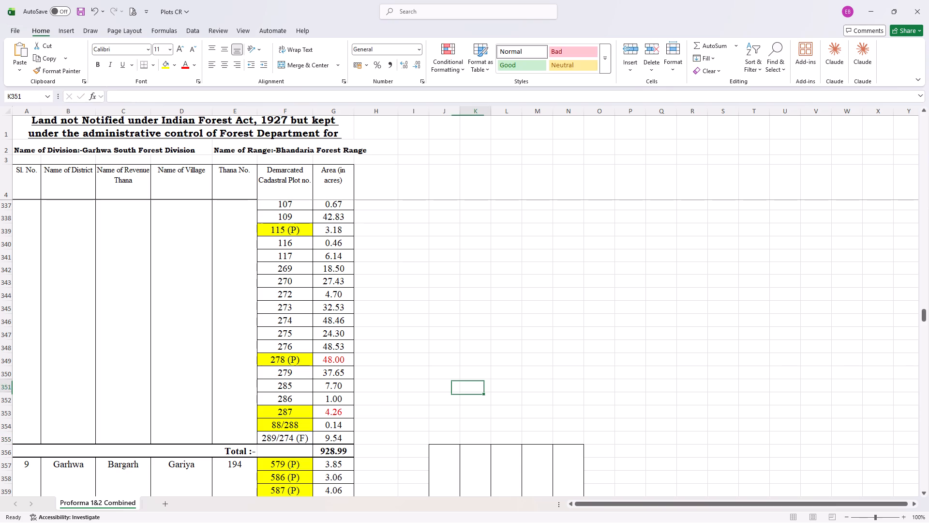
click(272, 439)
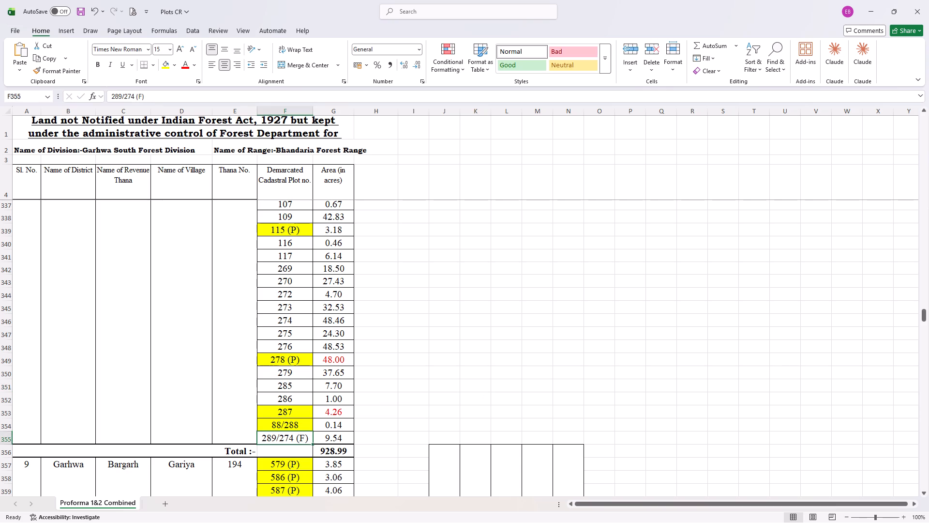
click(161, 63)
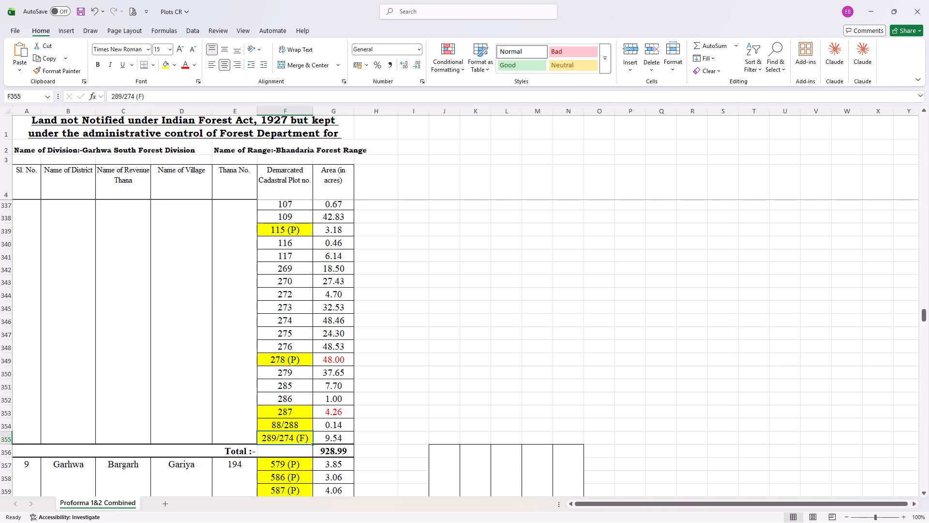
Label Barganwa's plot number 274 as "274 (F)" and highlight its cell with yellow fill.
double_click(298, 321)
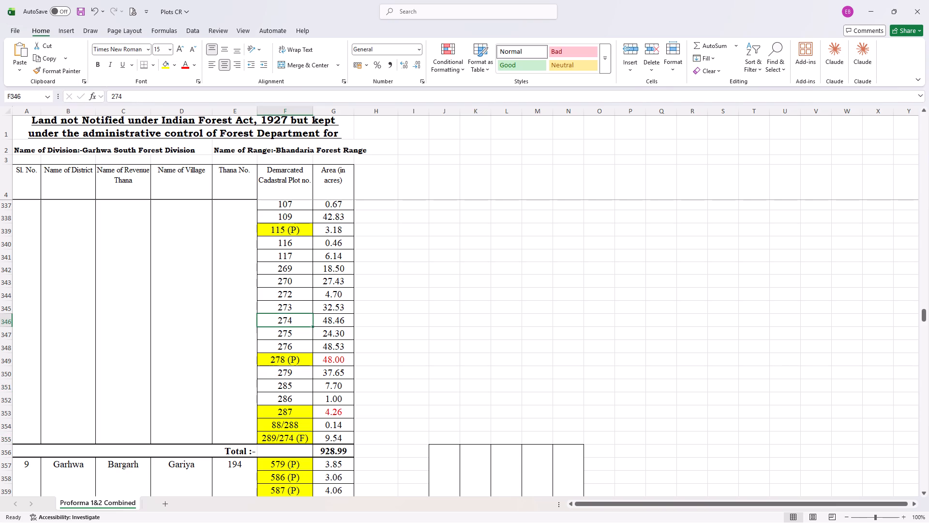
key(space)
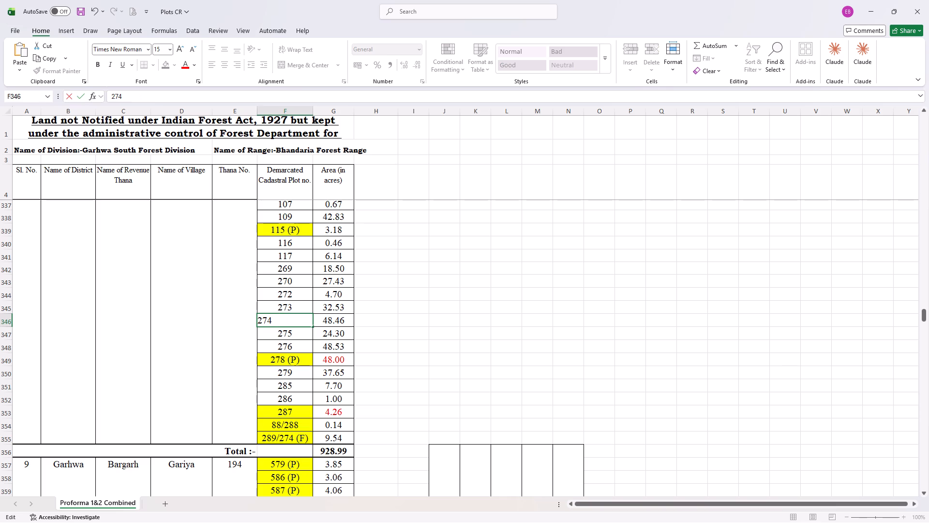
key(BackSpace)
key(space)
text(())
key(Left)
key(shift+f)
click(456, 310)
click(275, 322)
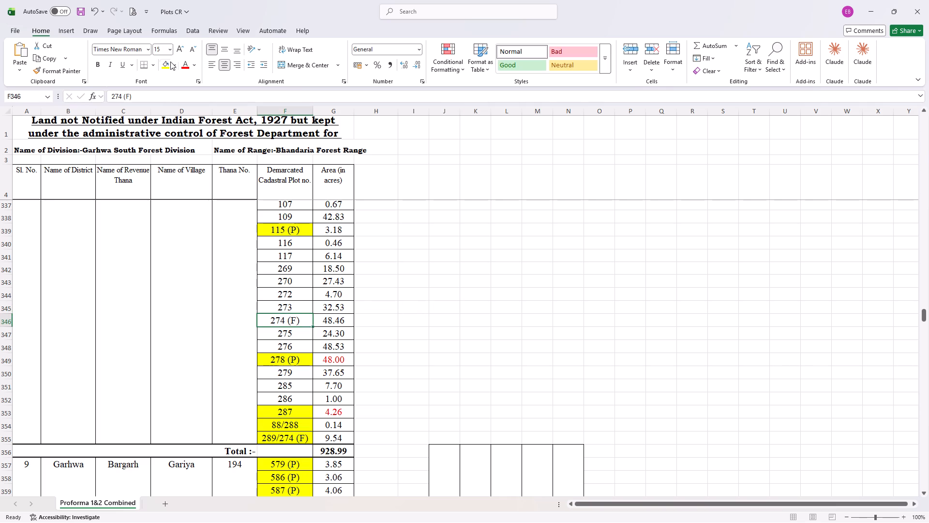
click(165, 64)
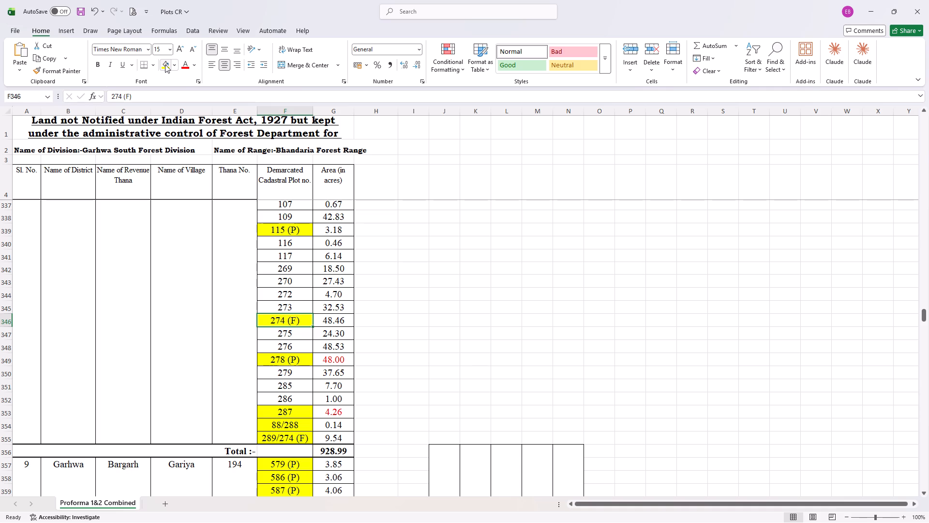
Label Barganwa's plot number 273 as "273 (P)" and highlight its cell with yellow fill.
double_click(303, 307)
key(space)
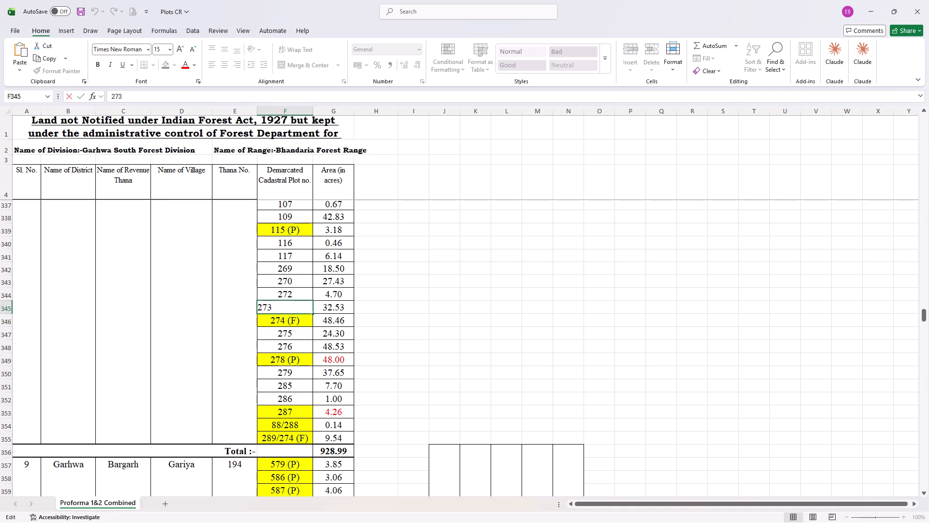
text((P))
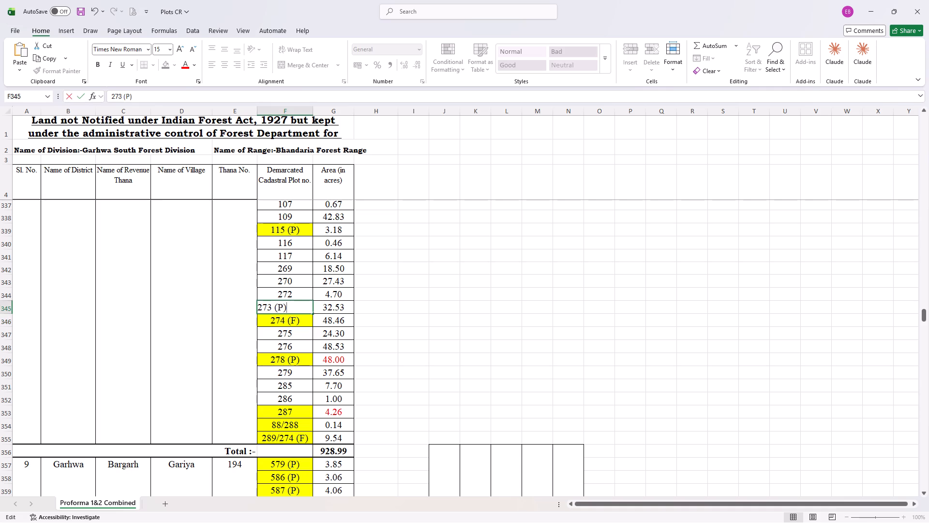
click(471, 306)
click(303, 310)
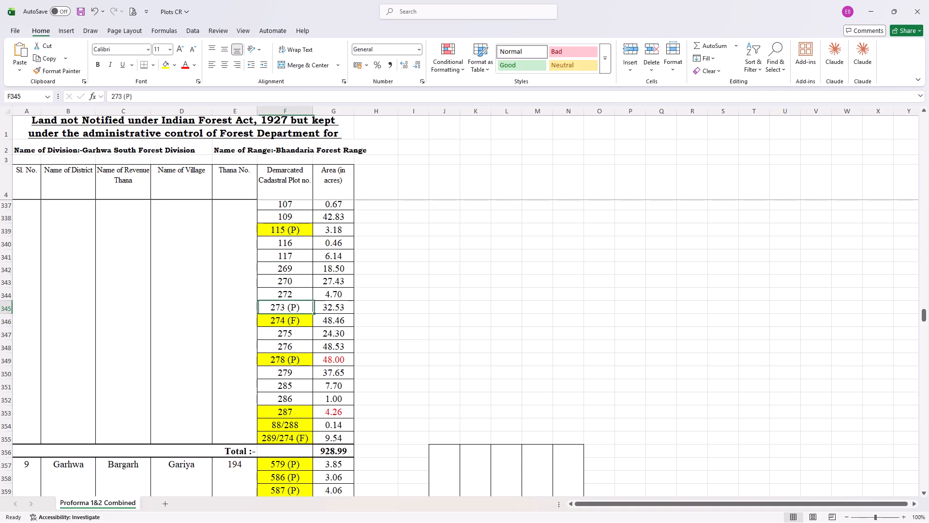
click(162, 63)
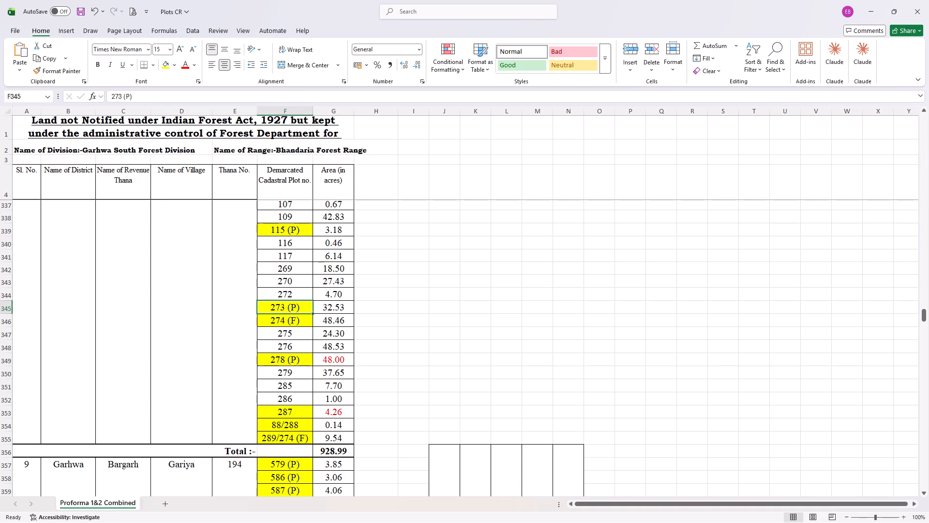
Highlight the cell of Barganwa's plot number 275 with yellow fill and label it "275 (P)".
click(305, 334)
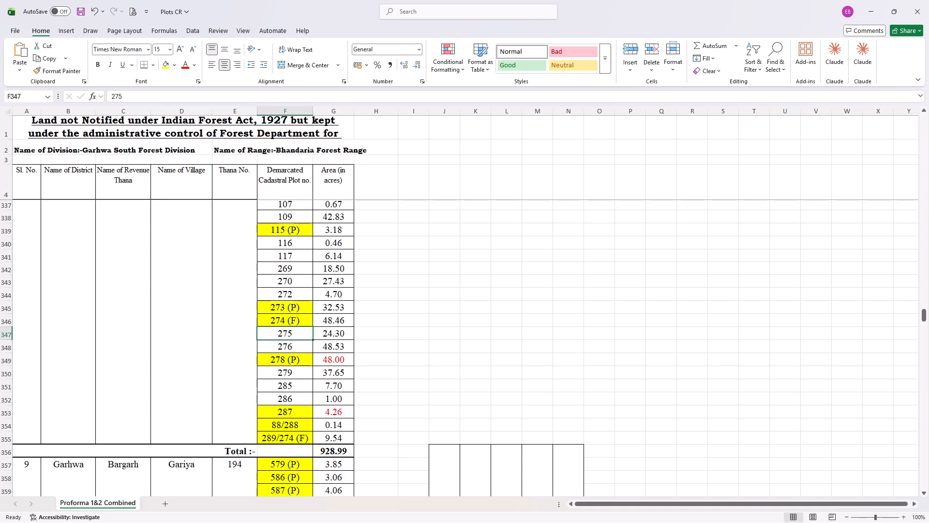
click(162, 65)
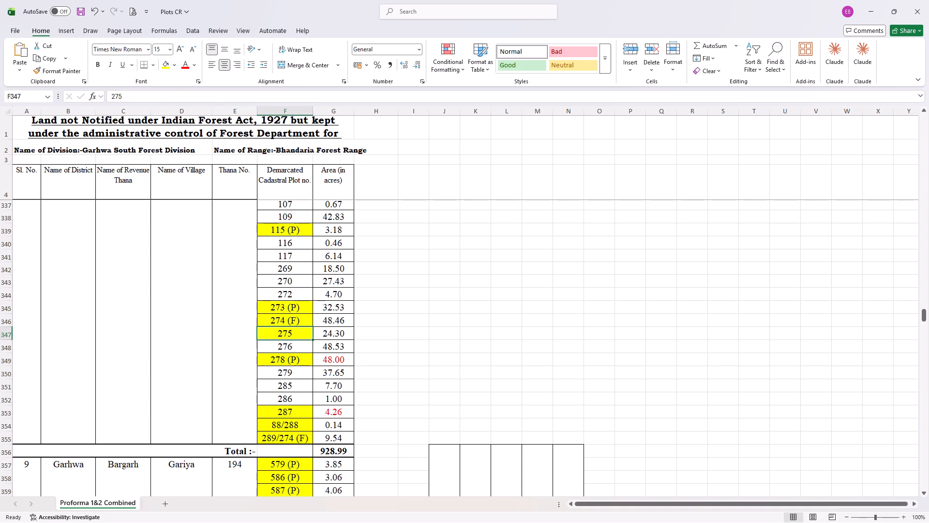
double_click(302, 334)
key(space)
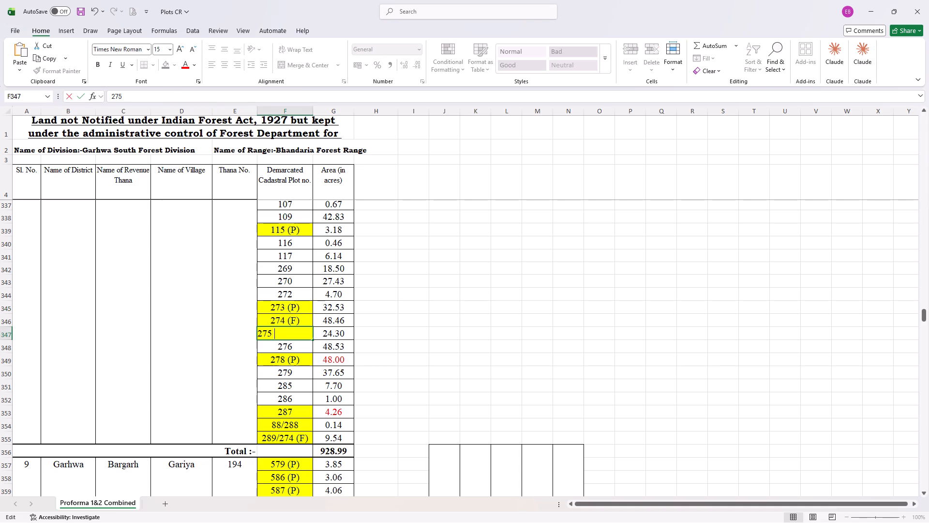
text((P))
Label Barganwa's plot number 272 as "272 (P)" and highlight its cell with yellow fill.
double_click(300, 293)
key(space)
text((P))
click(389, 264)
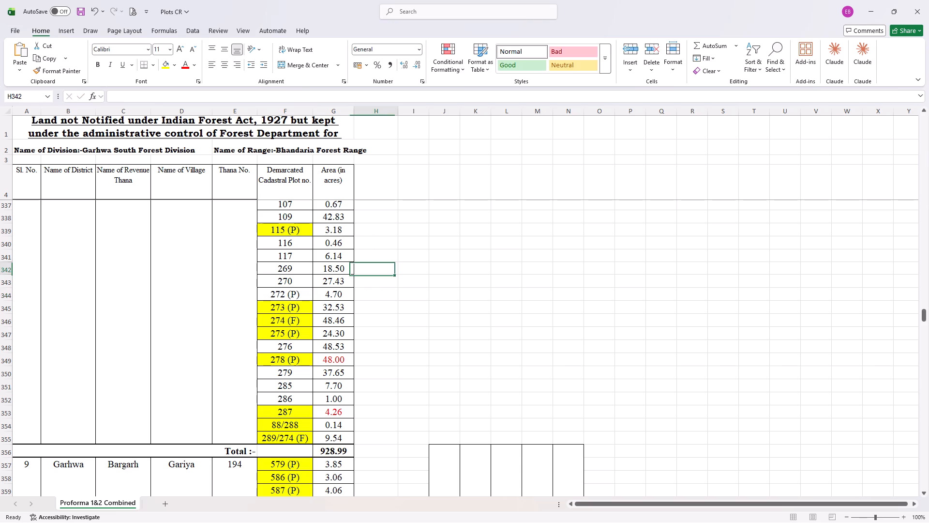
click(305, 291)
click(164, 69)
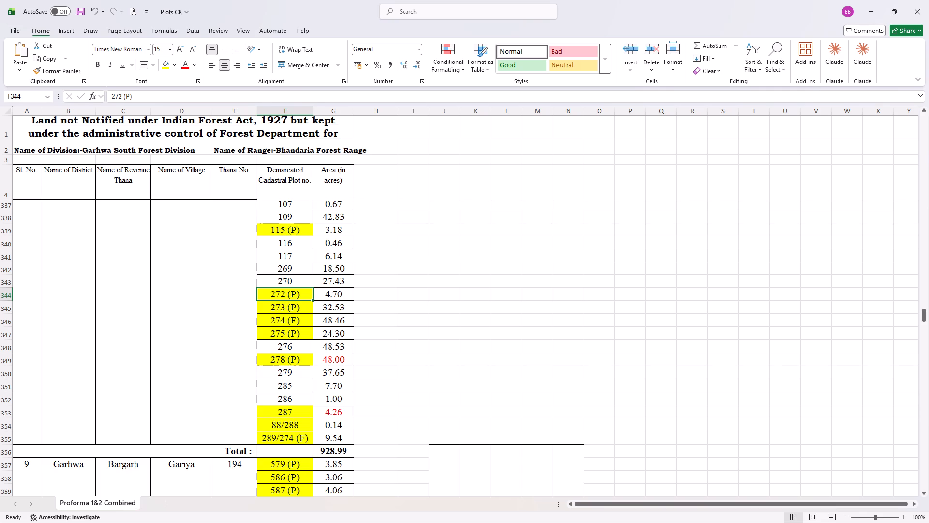
Set the area value of Barganwa plot 272 (P) to 4.84 acres.
double_click(326, 294)
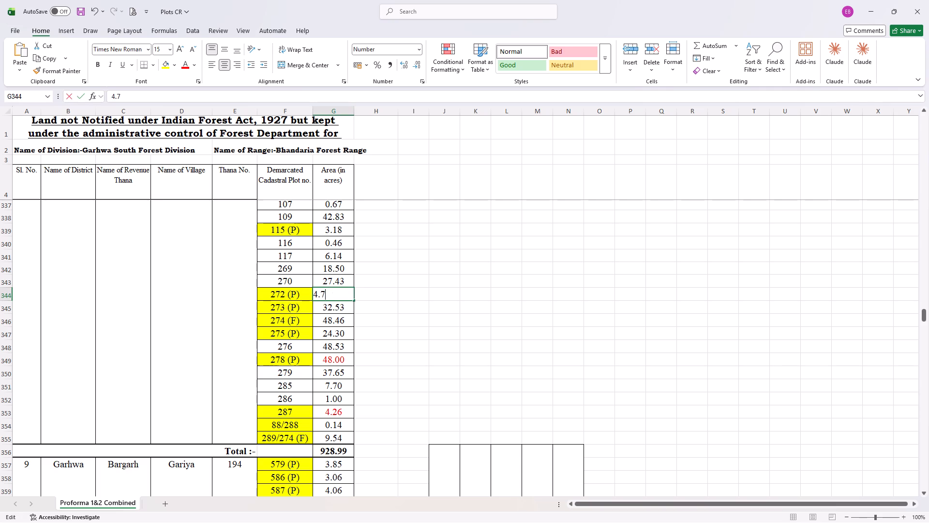
key(BackSpace)
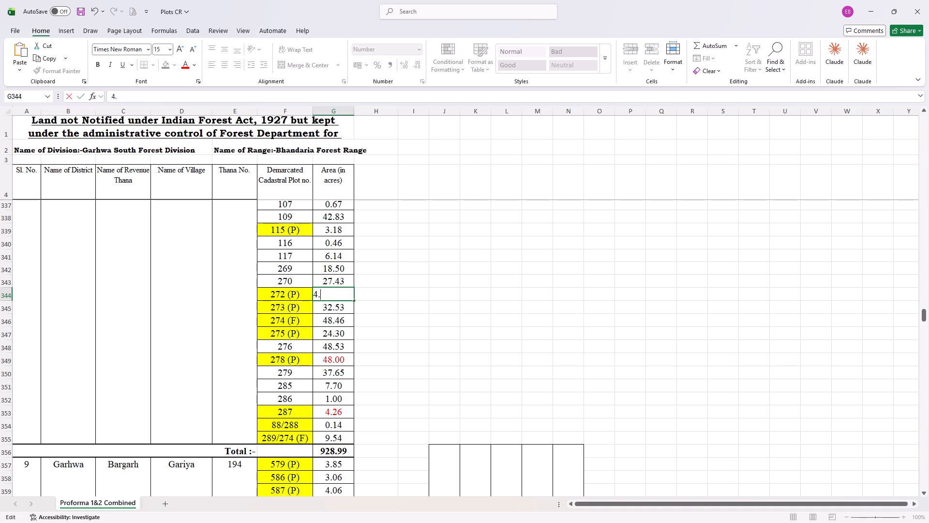
text(84)
click(433, 239)
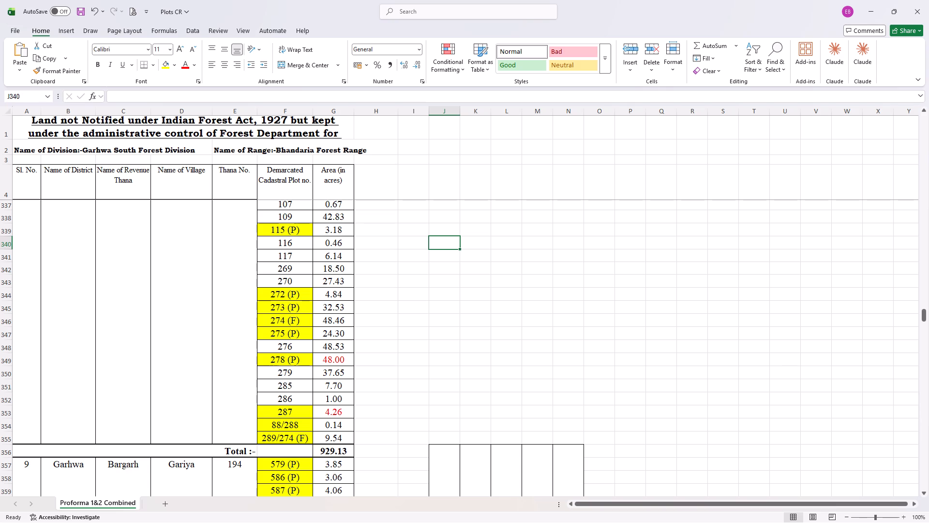
Label Barganwa's plot number 276 as "276 (P)".
click(301, 341)
double_click(300, 347)
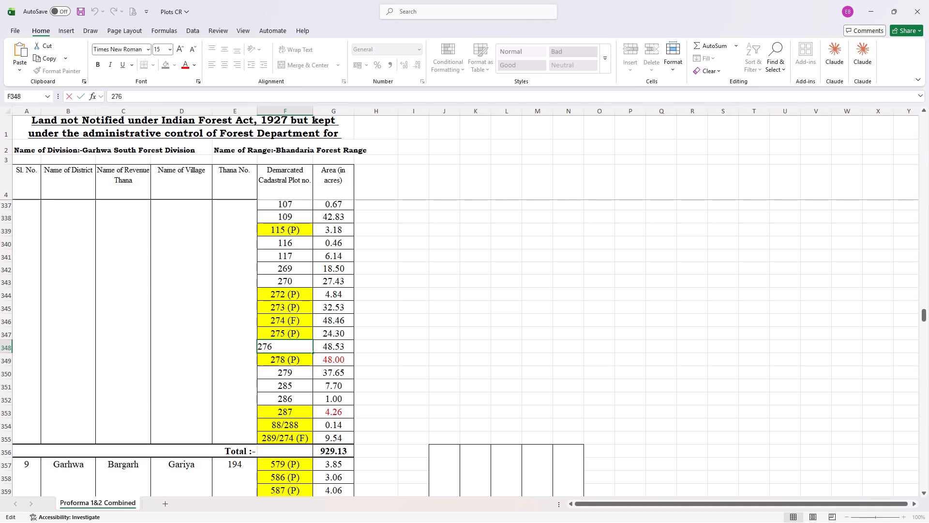
key(space)
text((P))
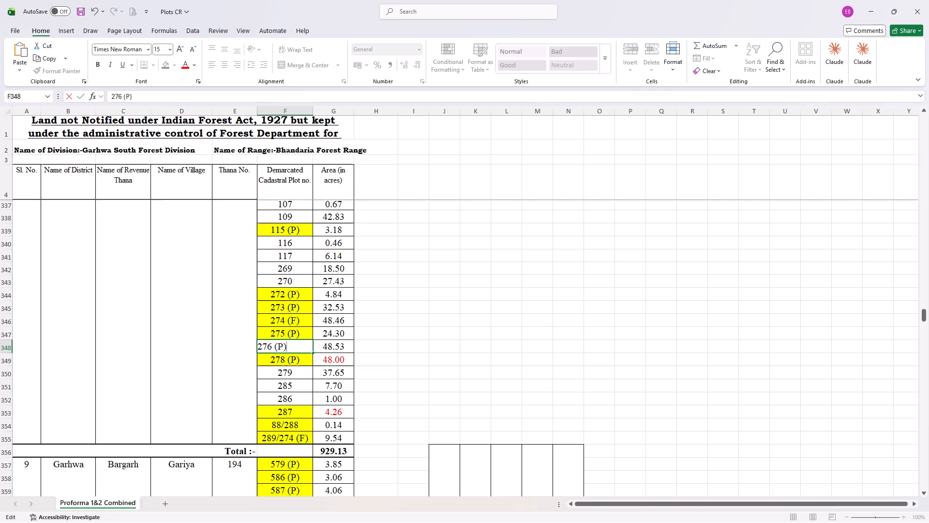
Set the area value of Barganwa plot 276 (P) to 48.78 acres.
double_click(345, 344)
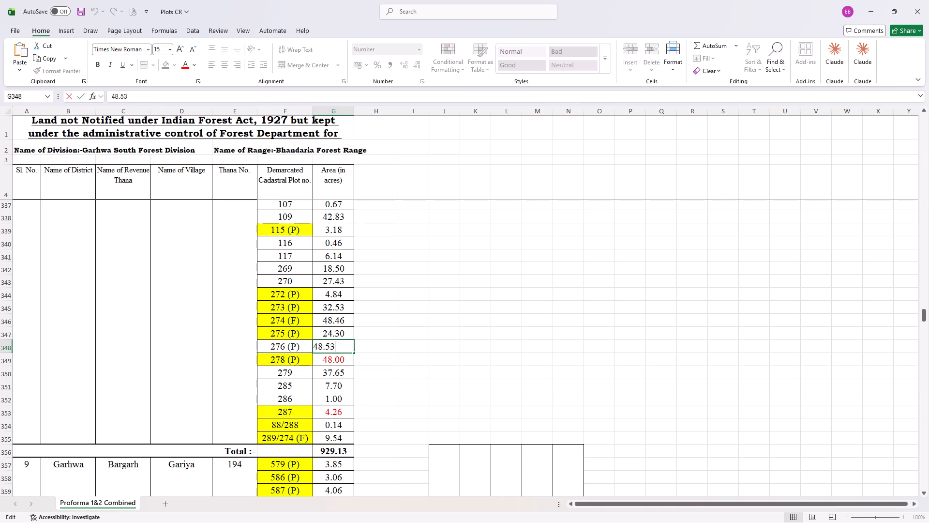
drag(345, 344, 327, 342)
key(Up)
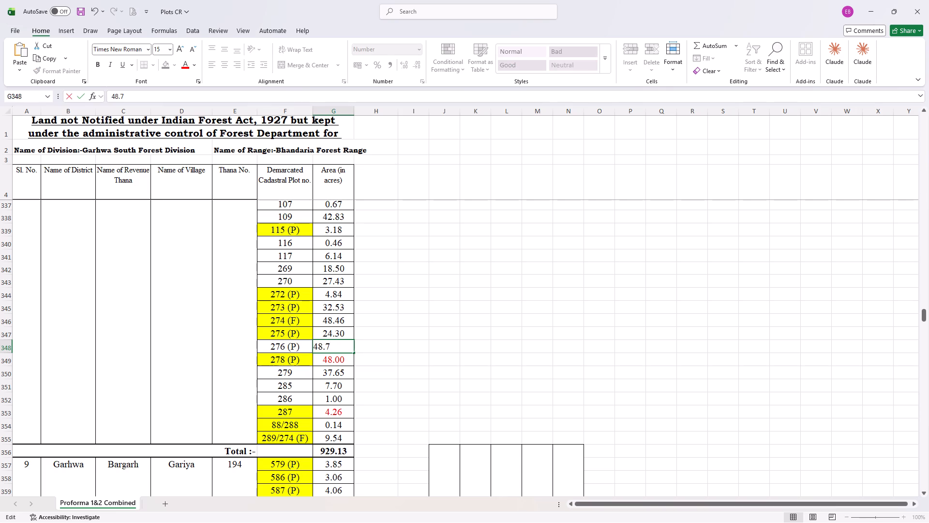
click(342, 343)
key(Up)
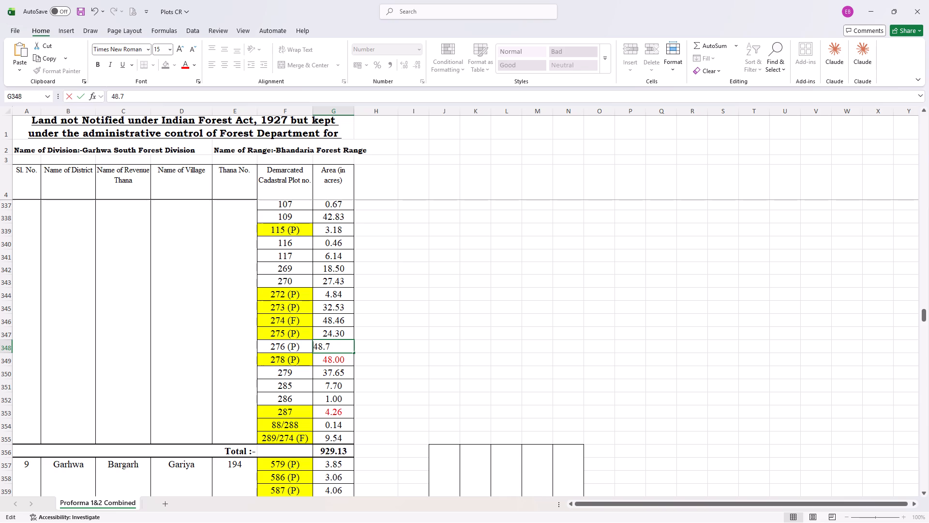
click(342, 343)
click(450, 335)
double_click(347, 350)
key(Up)
key(BackSpace)
click(450, 295)
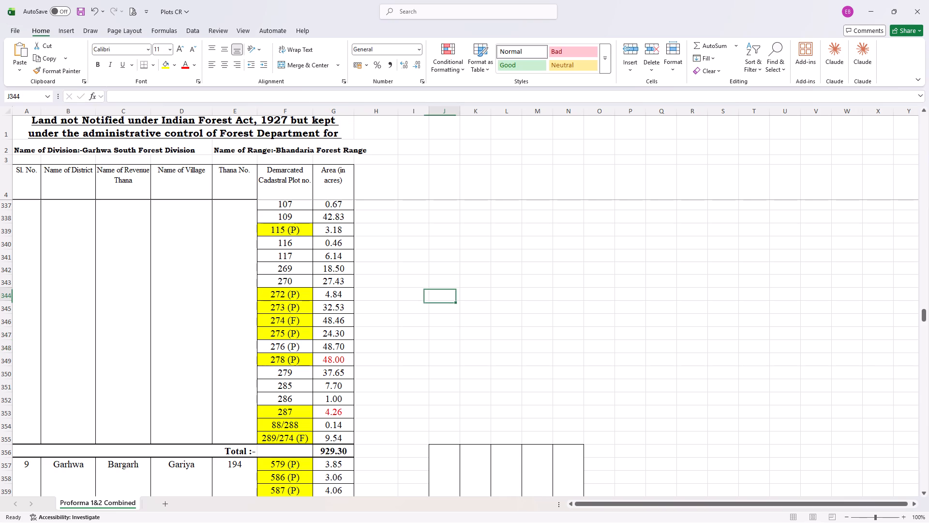
key(Escape)
click(349, 344)
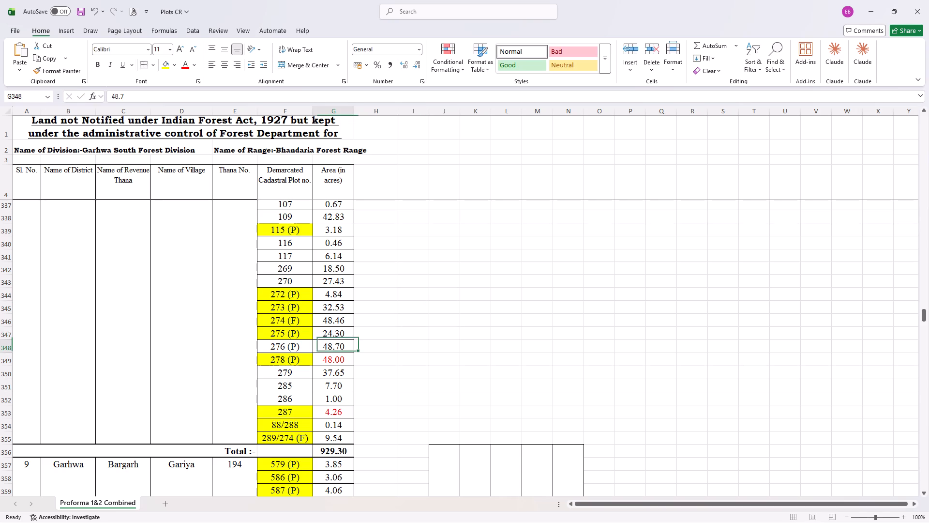
double_click(349, 344)
key(8)
click(408, 350)
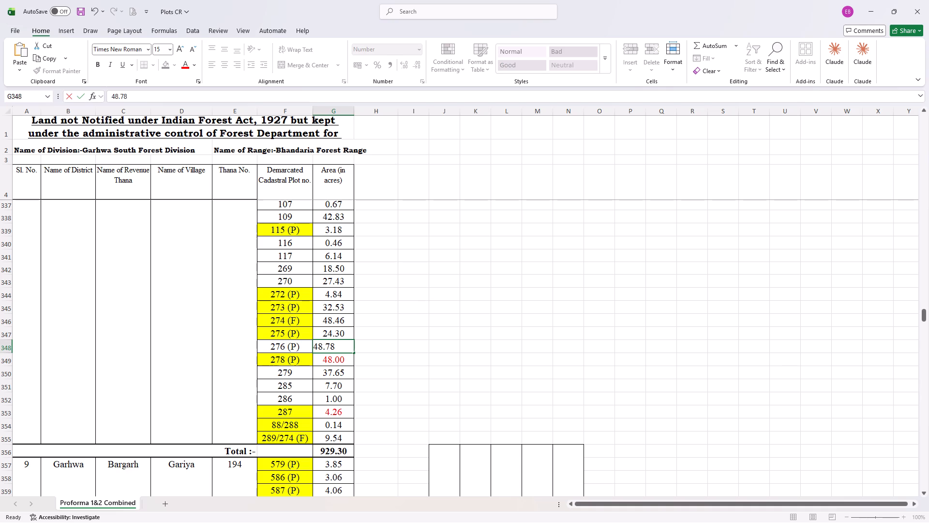
click(333, 352)
Highlight the cell of Barganwa plot 276 (P) with yellow fill.
click(297, 347)
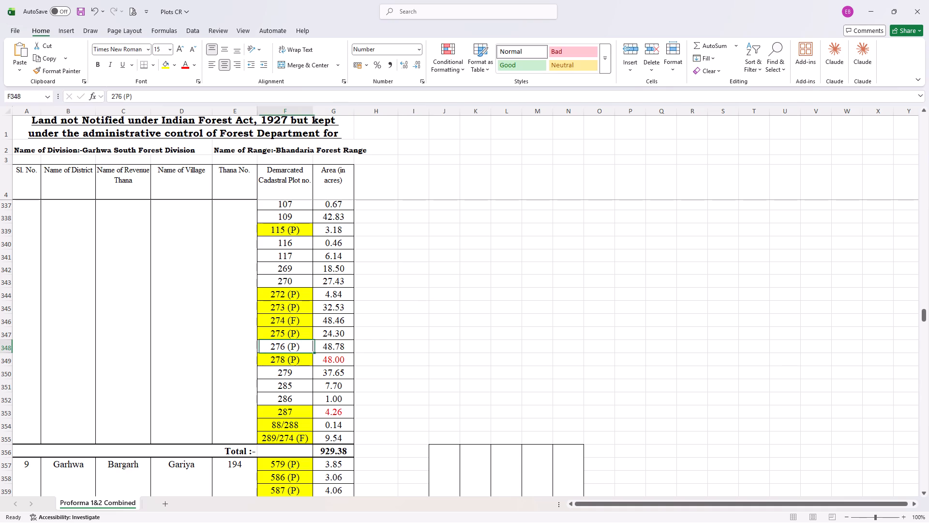
click(165, 65)
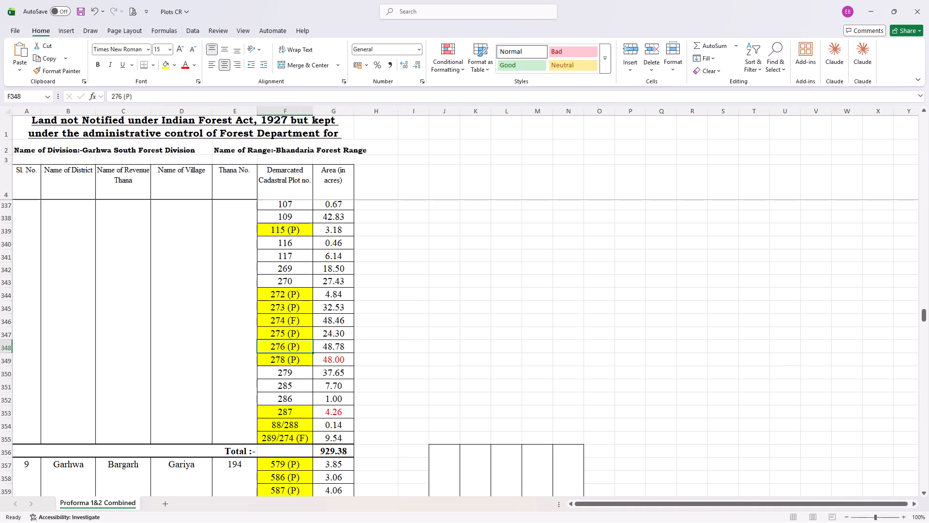
click(481, 363)
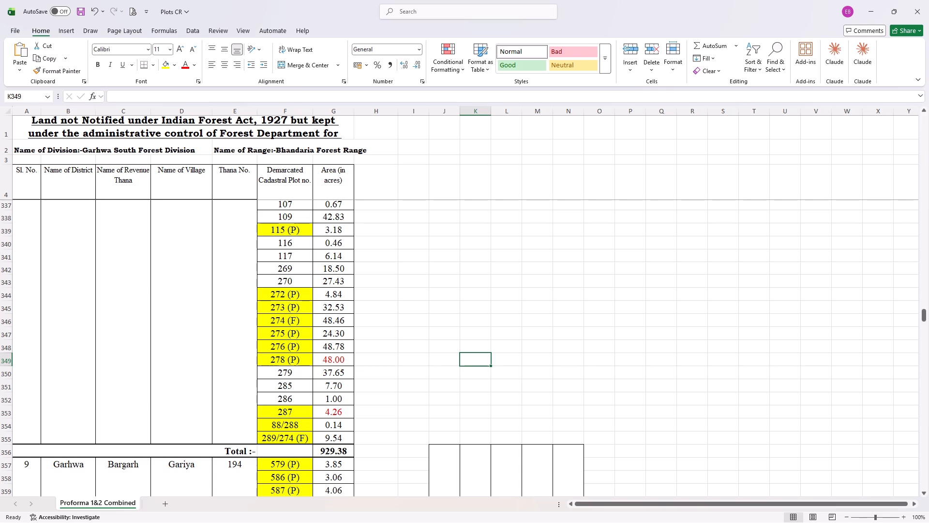
Highlight the cell of Barganwa's plot number 270 with yellow fill and label it "270 (P)".
click(303, 280)
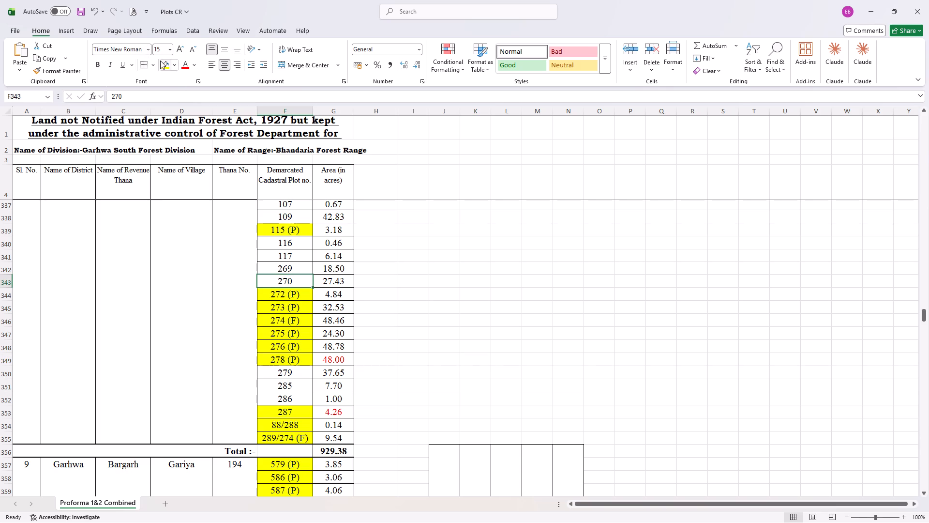
click(163, 61)
double_click(296, 280)
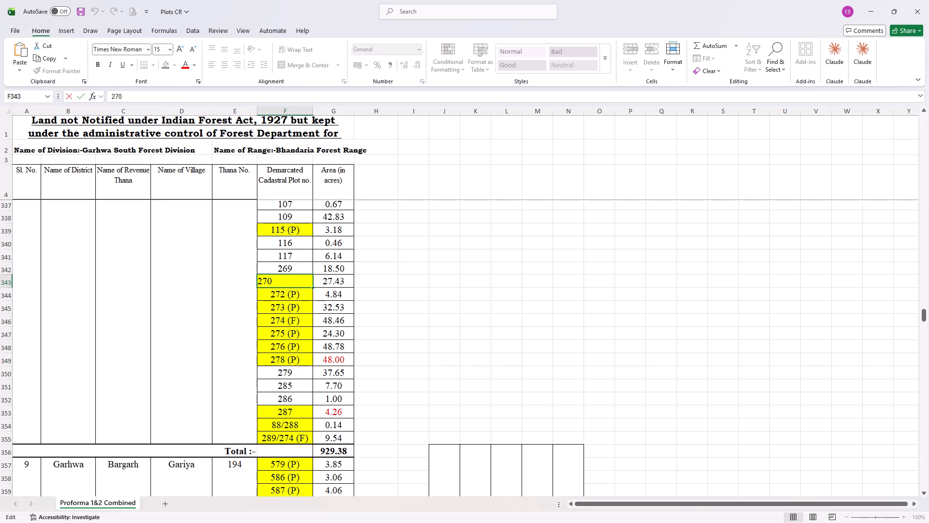
key(space)
text((P))
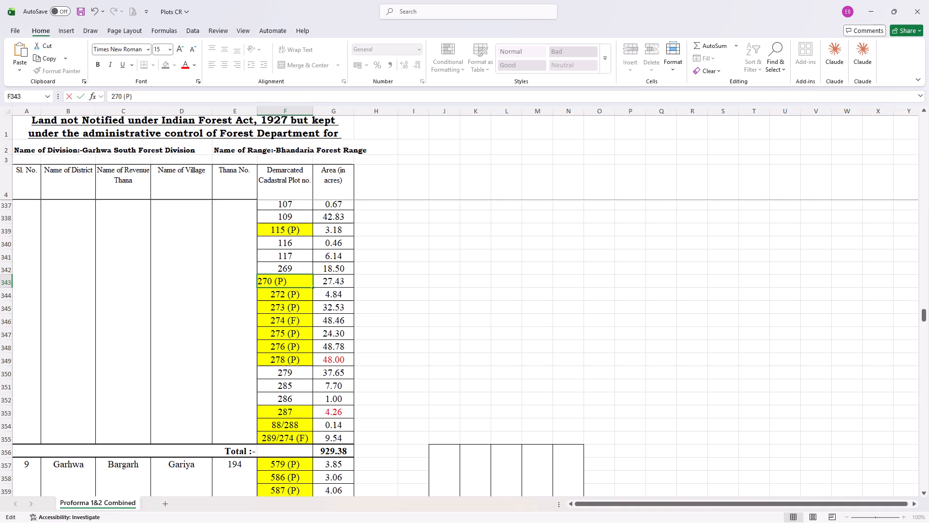
Set the area value of Barganwa plot 270 (P) to 27.50 acres.
double_click(343, 283)
key(BackSpace)
key(BackSpace)
text(50)
click(407, 262)
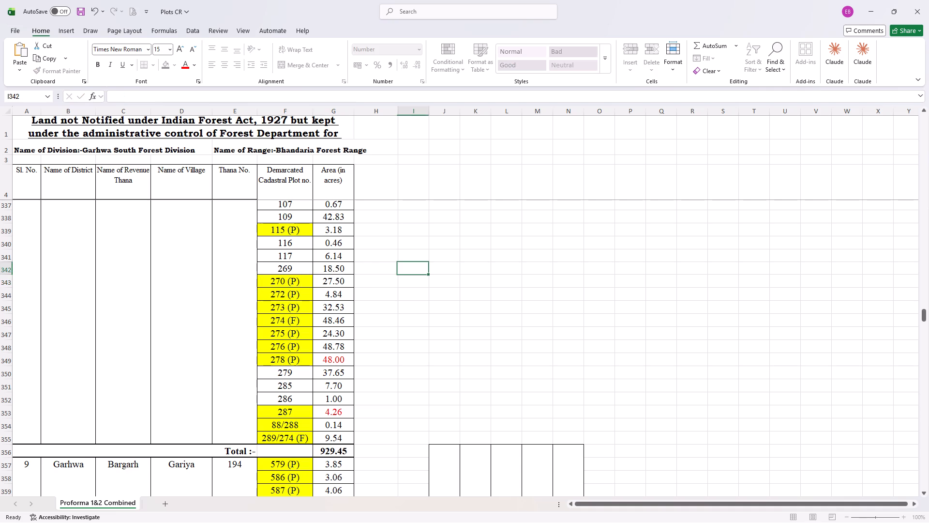
Label Barganwa's plot number 269 as "269 (P)" and highlight its cell with yellow fill.
click(298, 272)
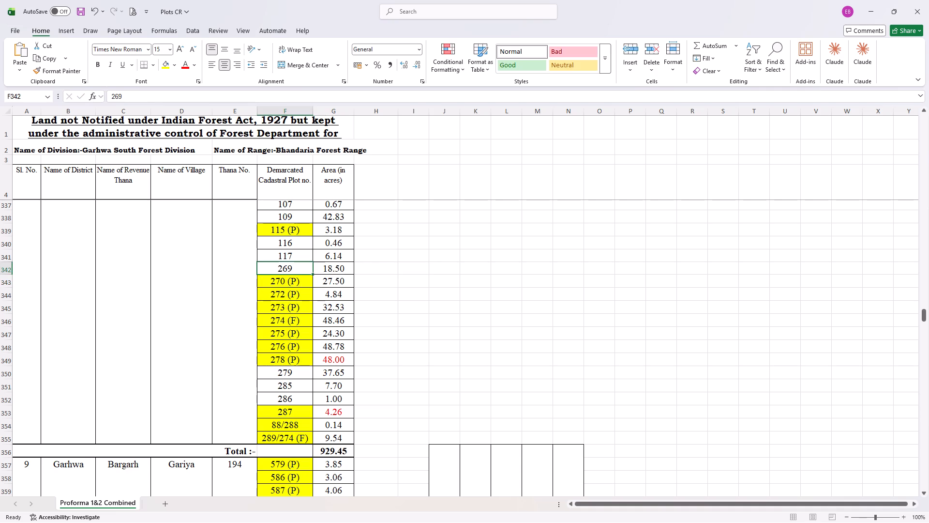
double_click(299, 270)
key(space)
text((P))
click(399, 265)
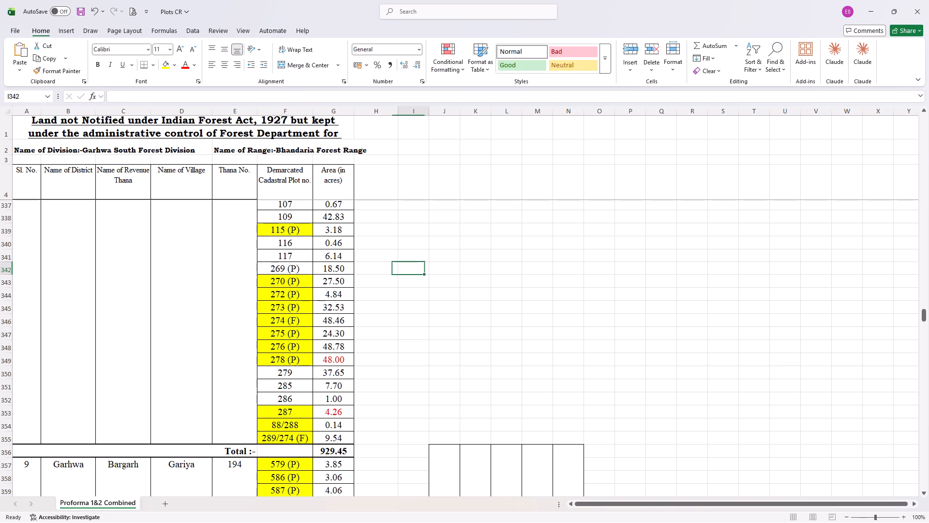
click(308, 266)
click(169, 65)
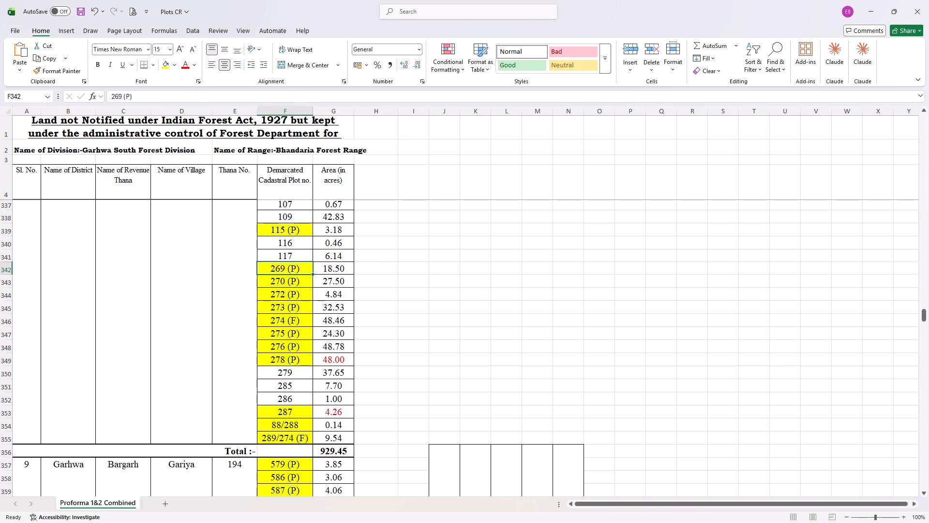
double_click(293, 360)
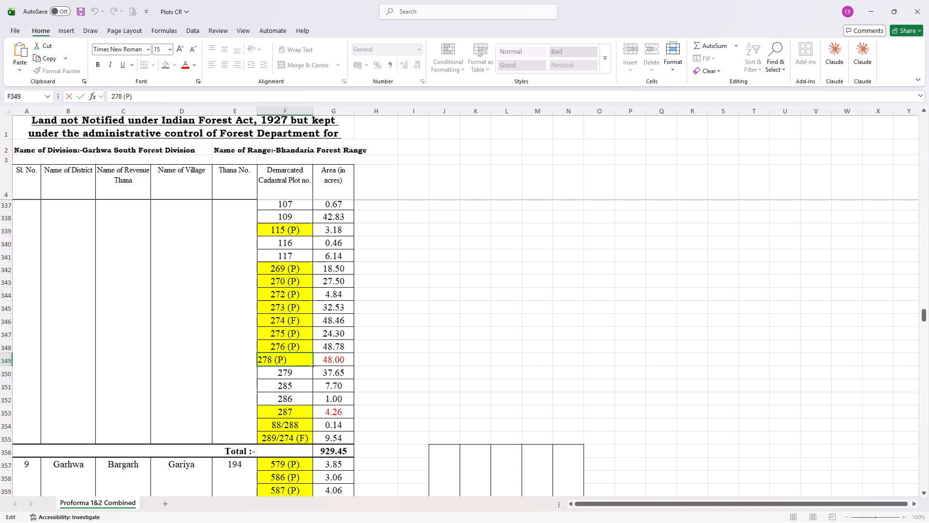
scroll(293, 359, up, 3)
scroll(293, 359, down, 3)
Mark the area value of Barganwa plot 279 with red font colour.
click(343, 375)
click(183, 66)
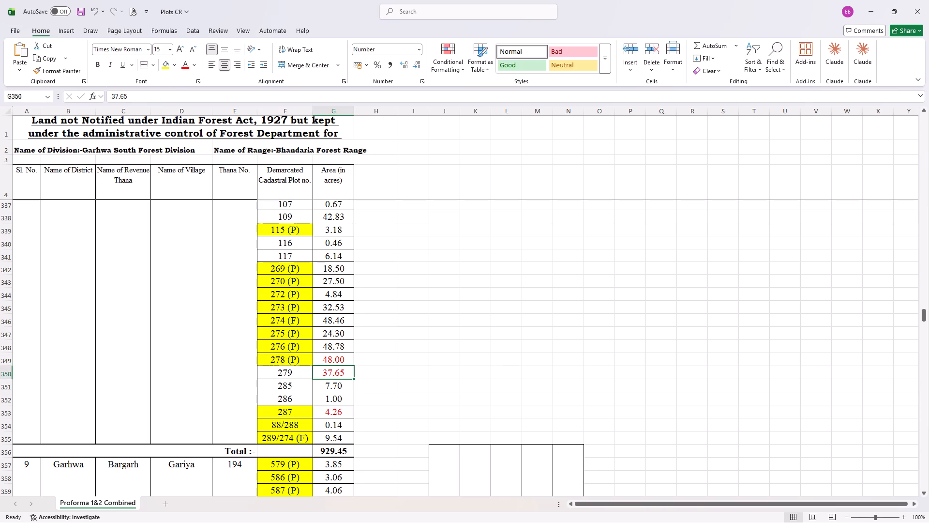
Set the font colour of the area value of Barganwa plot 278 (P) to Automatic.
click(342, 358)
click(195, 65)
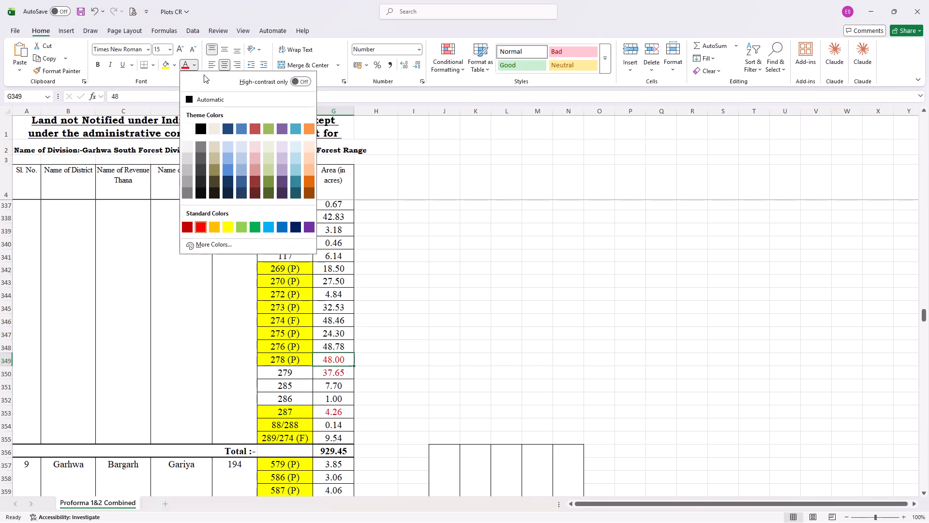
click(217, 99)
Change the label of Barganwa plot 278 from (P) to "278 (F)".
double_click(301, 361)
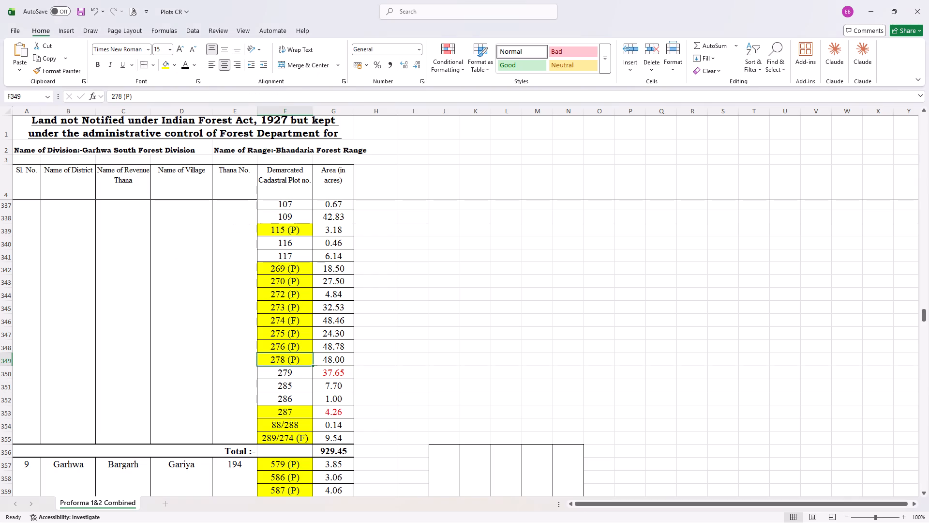
key(Left)
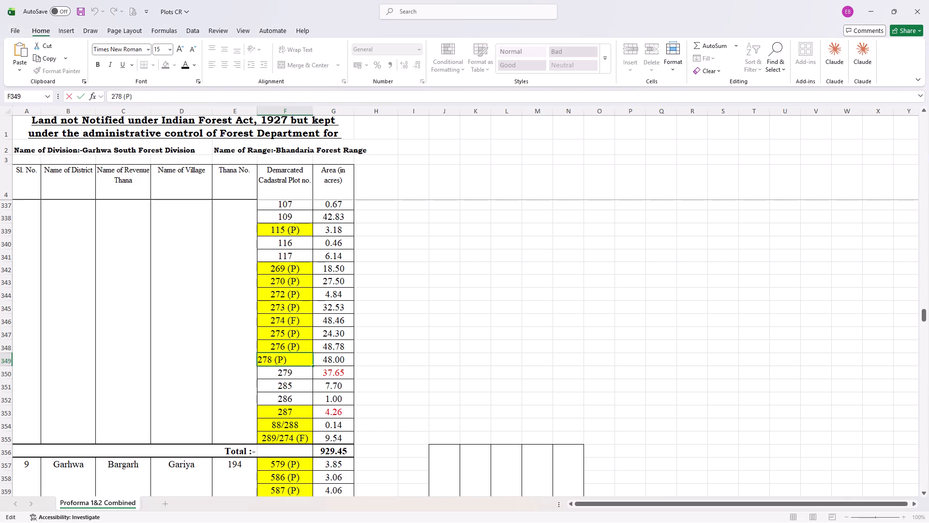
key(BackSpace)
key(shift+f)
Label Barganwa's plot number 279 as "279 (P)" and highlight its cell with yellow fill.
double_click(308, 371)
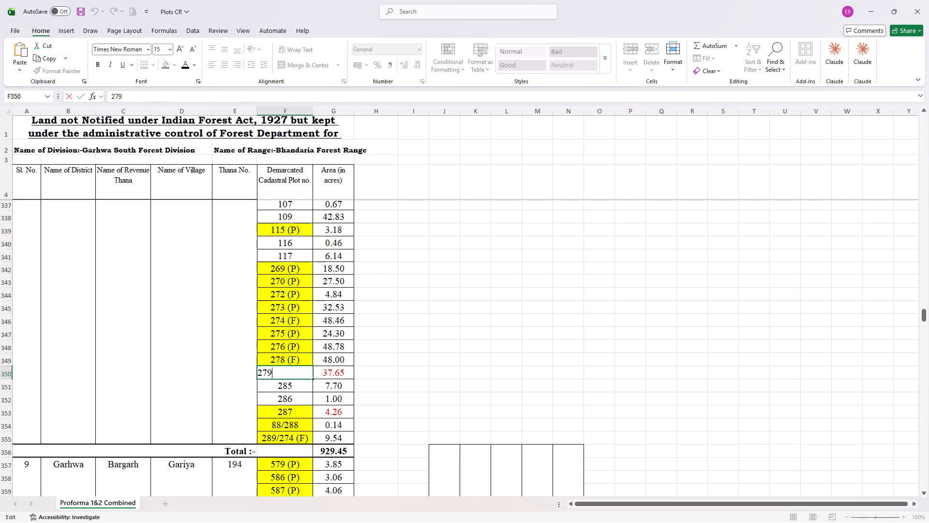
key(space)
text((P))
click(459, 352)
click(285, 369)
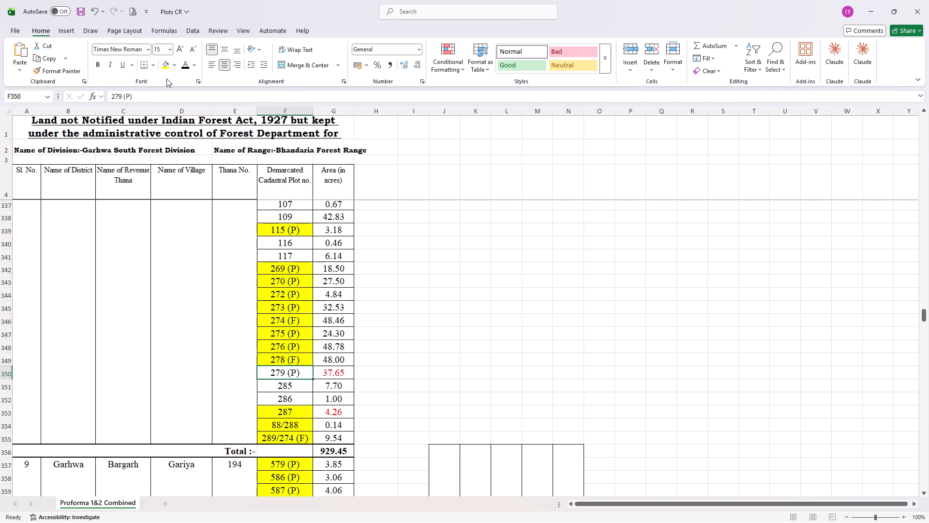
click(165, 68)
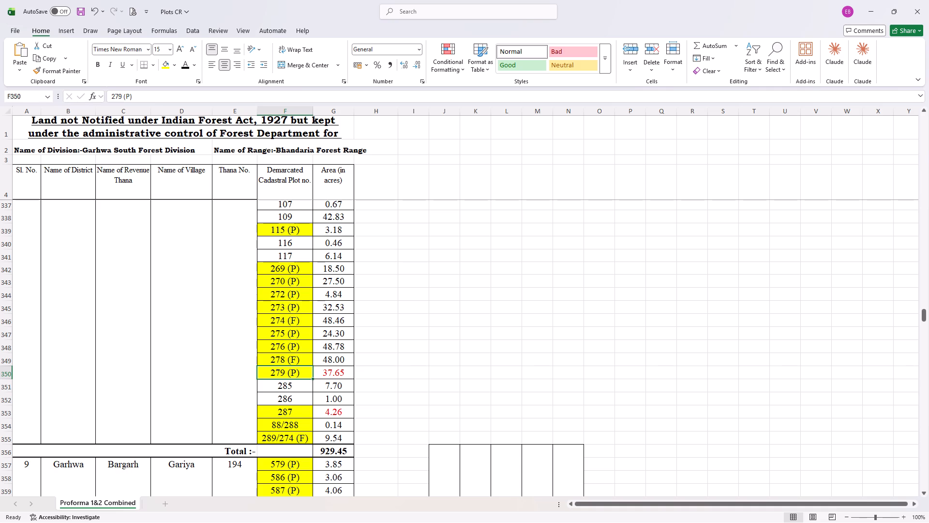
Copy Barganwa's merged serial number, district, revenue thana, village and thana number cells to the blank area starting at cell L320.
scroll(285, 331, up, 2)
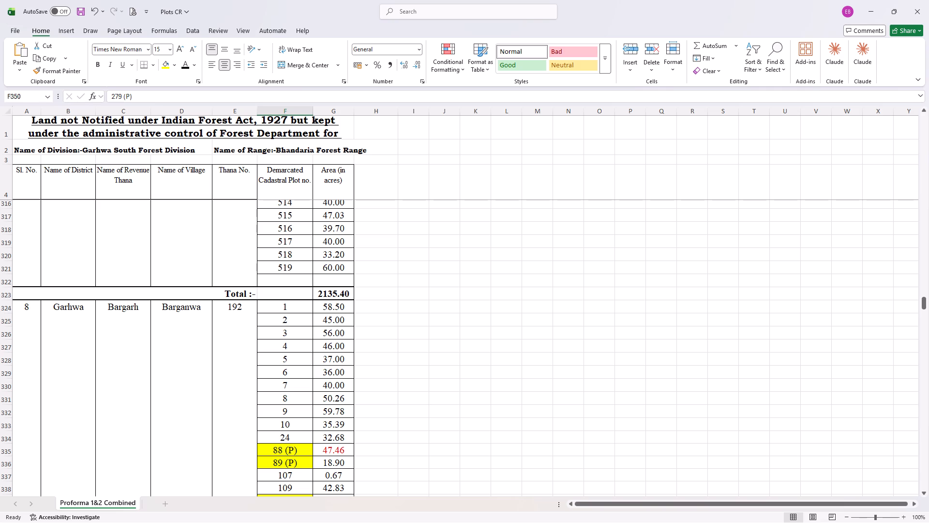
drag(24, 329, 213, 353)
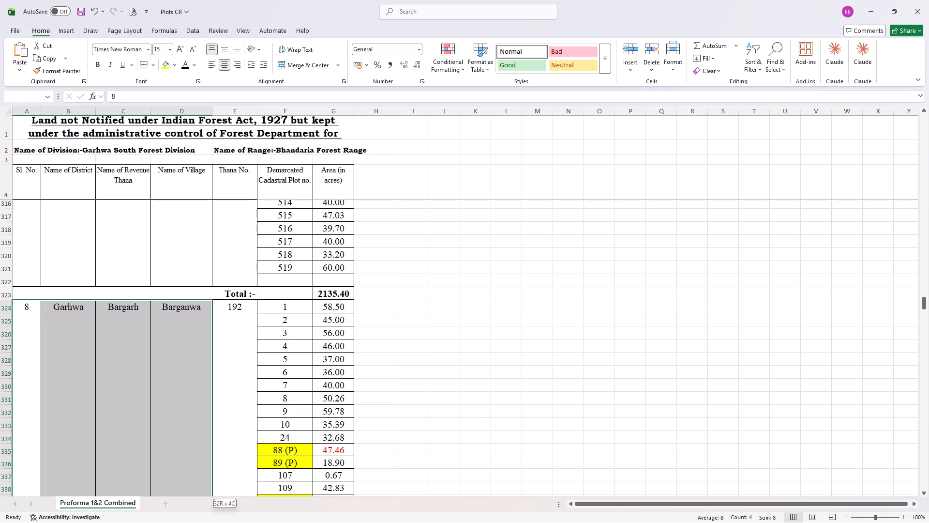
drag(213, 353, 228, 356)
key(ctrl+c)
click(514, 248)
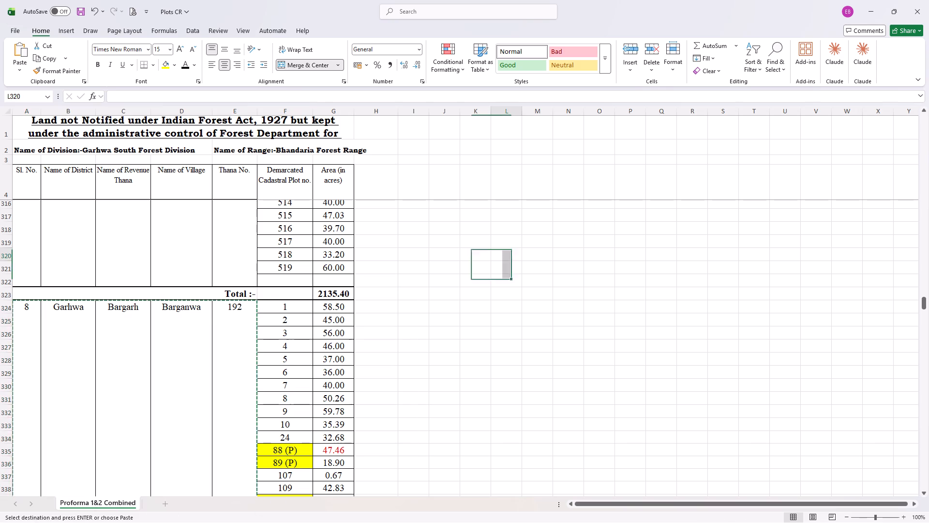
key(ctrl+v)
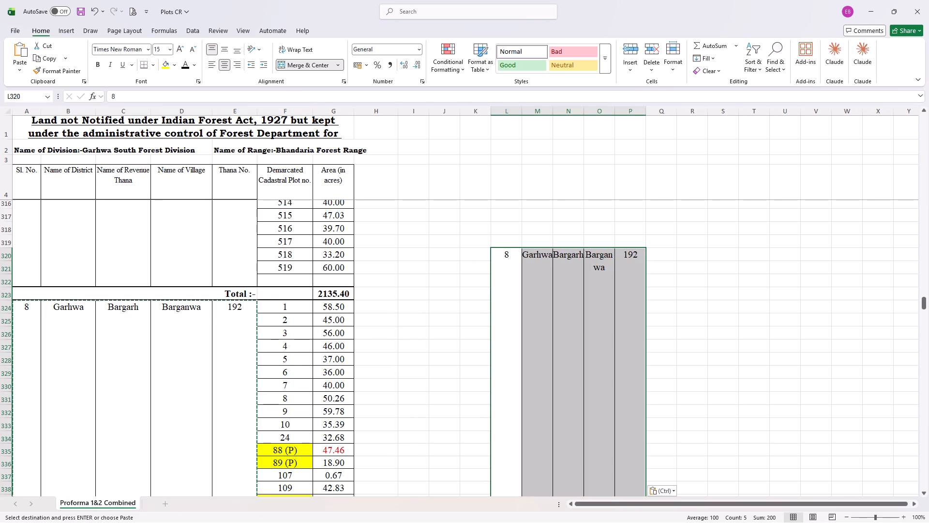
Delete the rows of Barganwa plots 1 to 10.
click(6, 310)
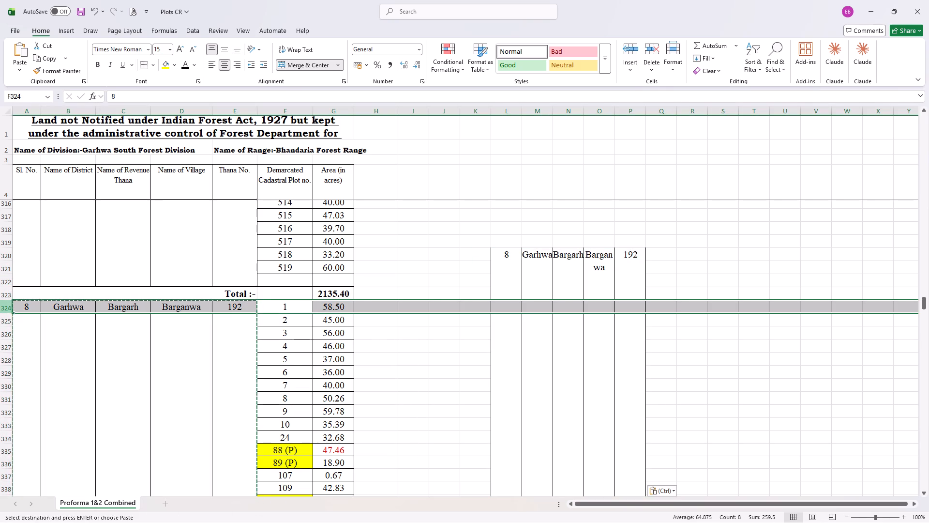
drag(6, 310, 2, 423)
right_click(5, 385)
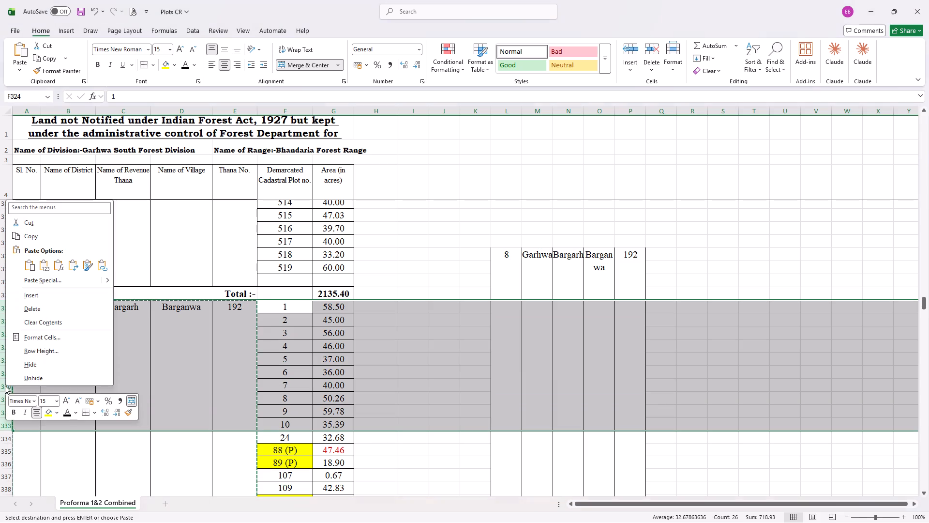
click(64, 313)
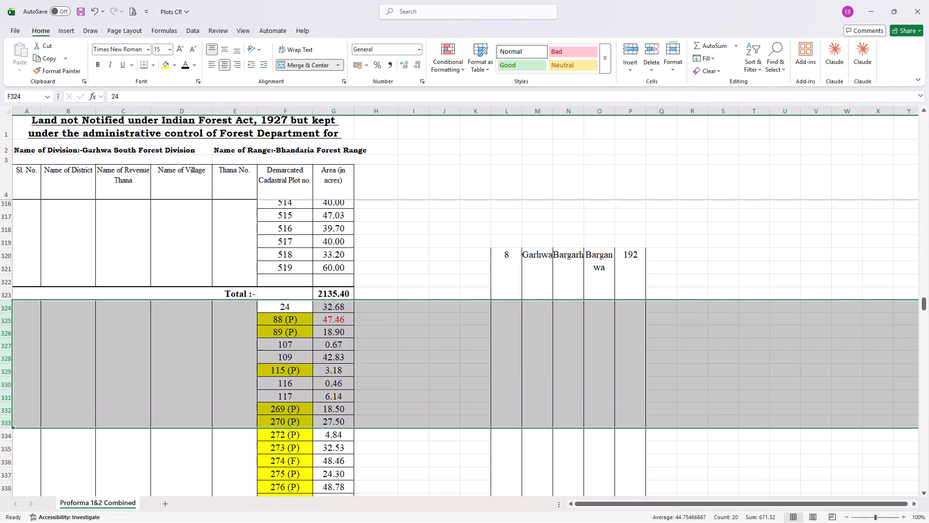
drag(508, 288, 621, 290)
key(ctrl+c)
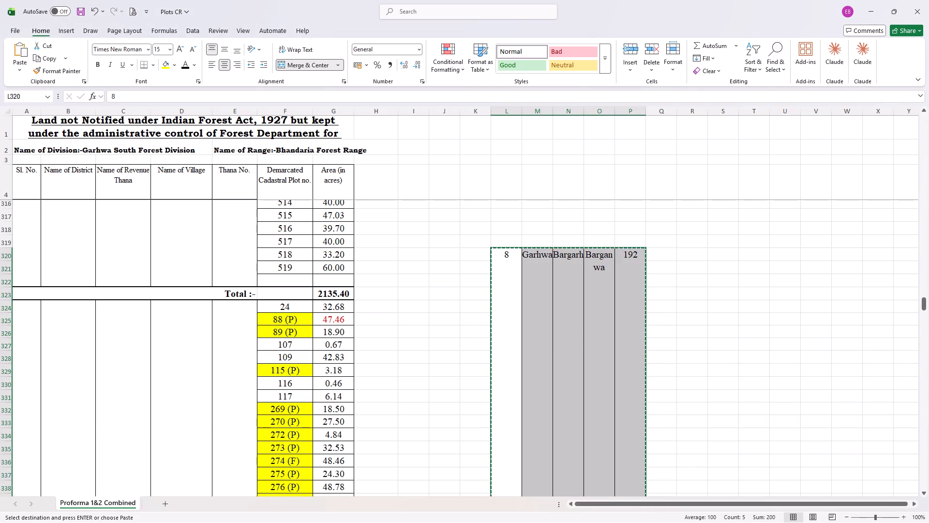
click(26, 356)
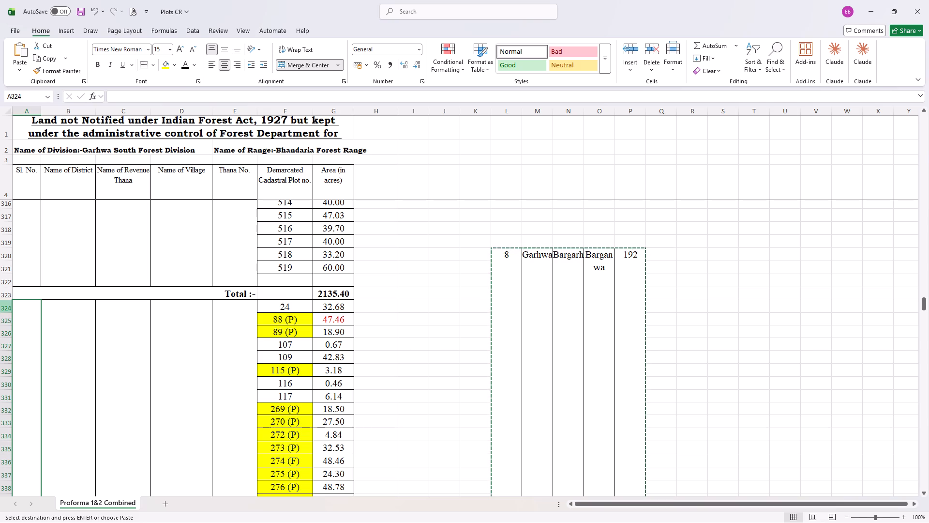
Delete the row of Barganwa plot 24.
click(0, 309)
right_click(0, 309)
click(22, 420)
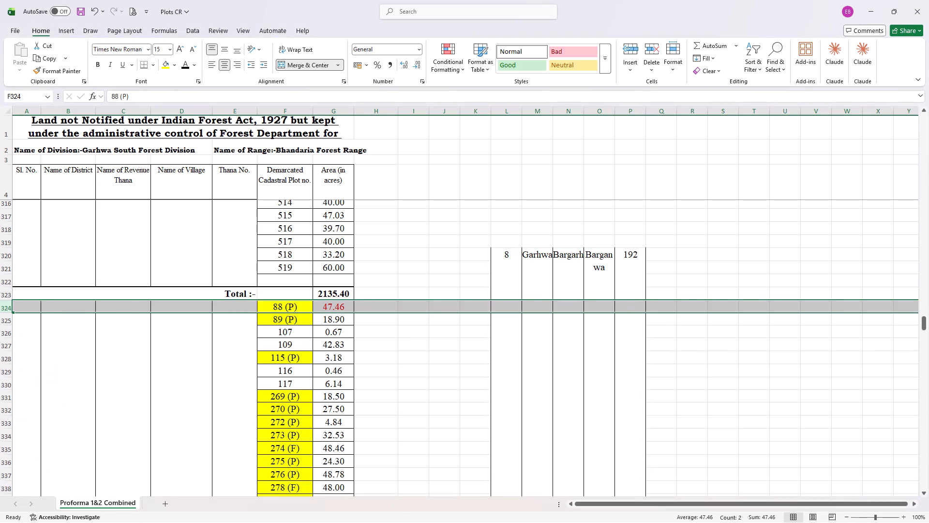
Unmerge the copied Barganwa serial number, district, revenue thana, village and thana number cells in columns L to P starting at row 320.
click(25, 335)
key(ctrl+v)
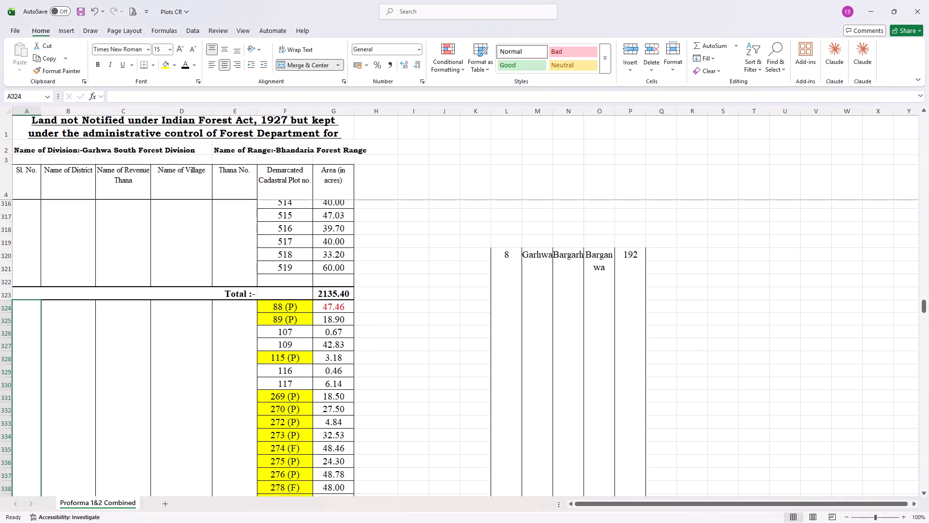
click(516, 268)
drag(516, 268, 634, 284)
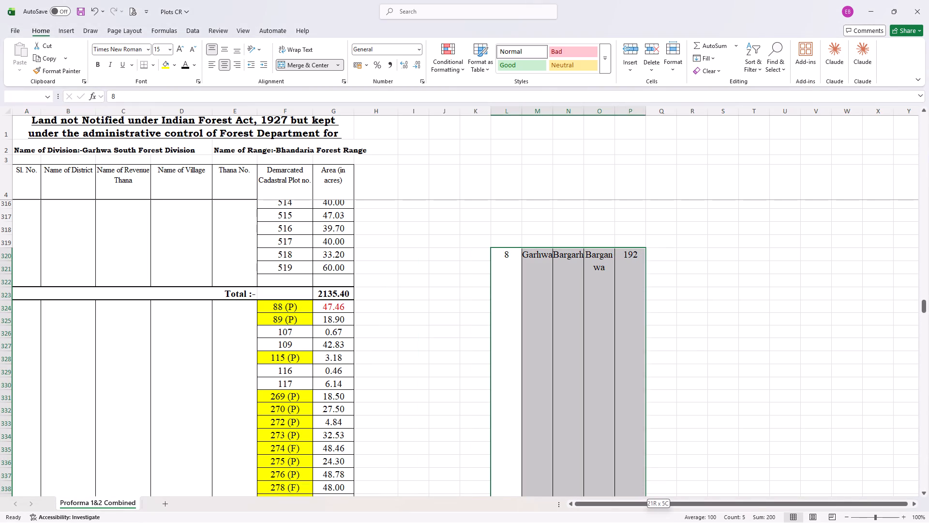
drag(634, 284, 633, 284)
click(305, 63)
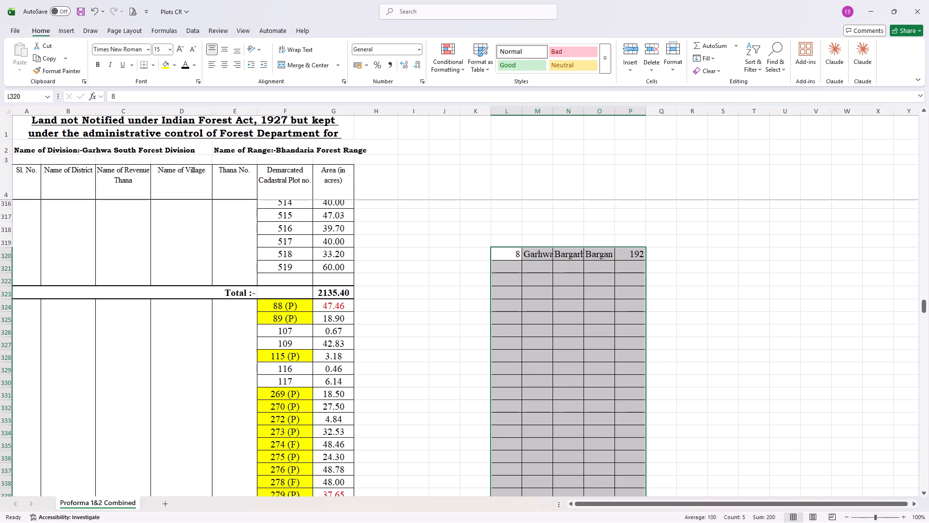
Copy the Barganwa details in L320:P320 into the emptied serial number to thana number cells starting at A324.
click(524, 269)
drag(509, 257, 645, 260)
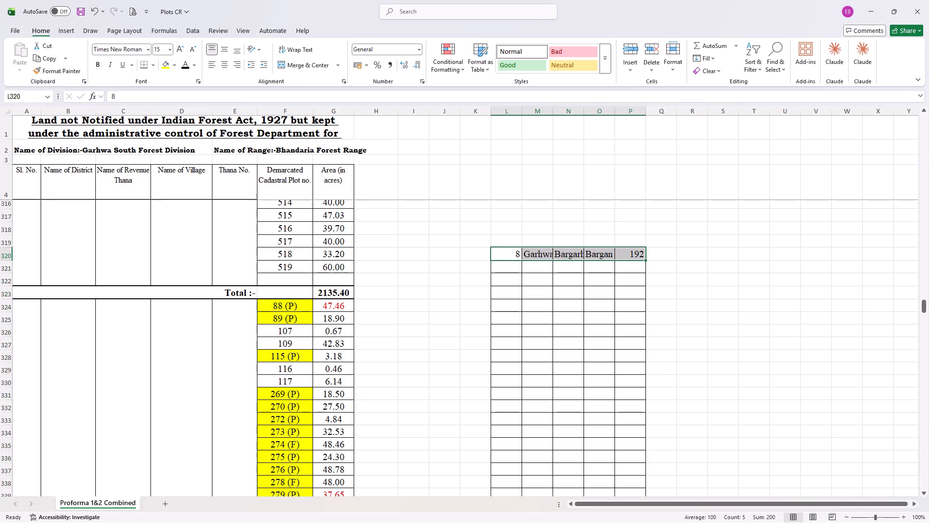
key(ctrl+c)
click(33, 324)
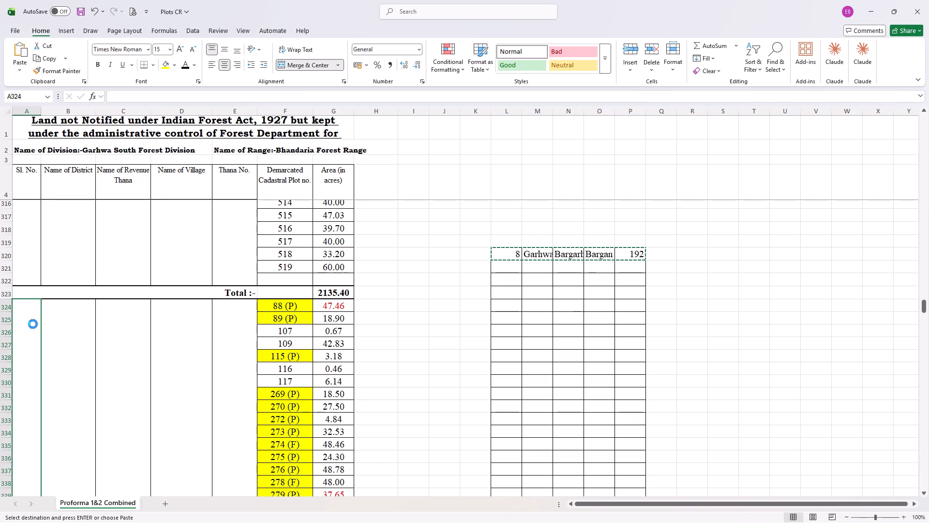
key(ctrl+v)
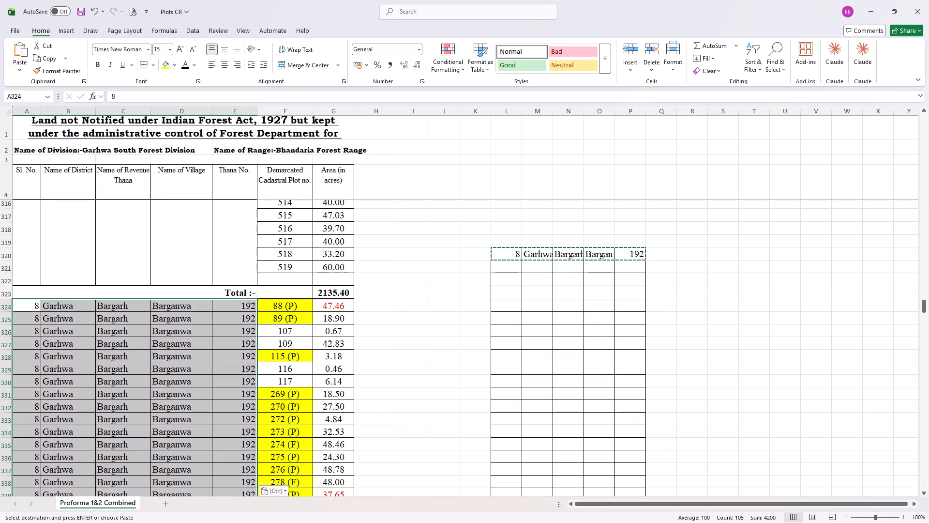
Merge and centre Barganwa's serial number cells A324 to A344 into one cell, keeping only the top value.
click(33, 309)
scroll(33, 309, down, 1)
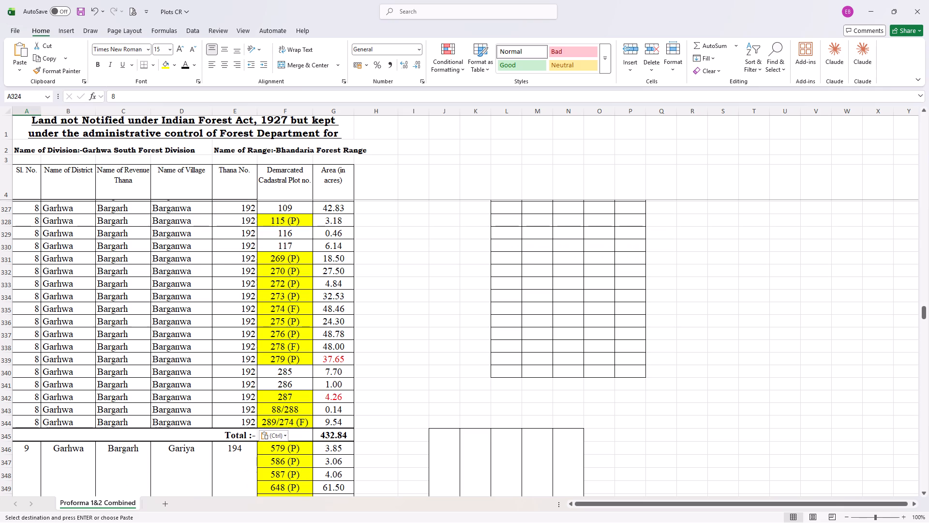
scroll(33, 309, up, 1)
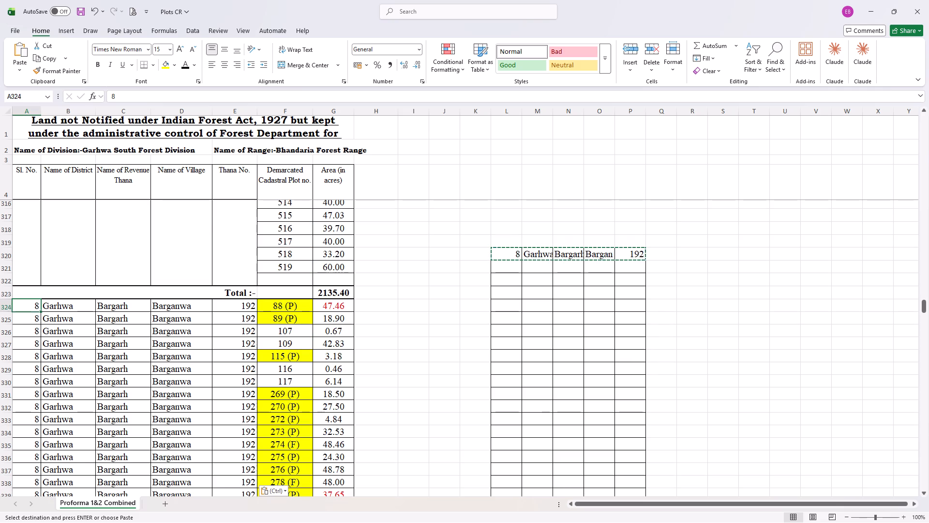
scroll(29, 304, down, 1)
scroll(30, 290, up, 1)
drag(32, 306, 40, 394)
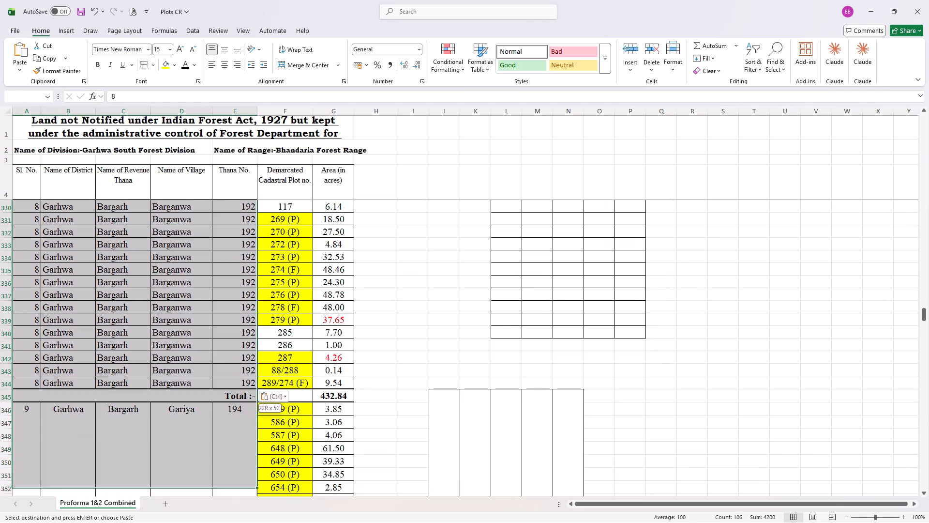
drag(40, 394, 33, 387)
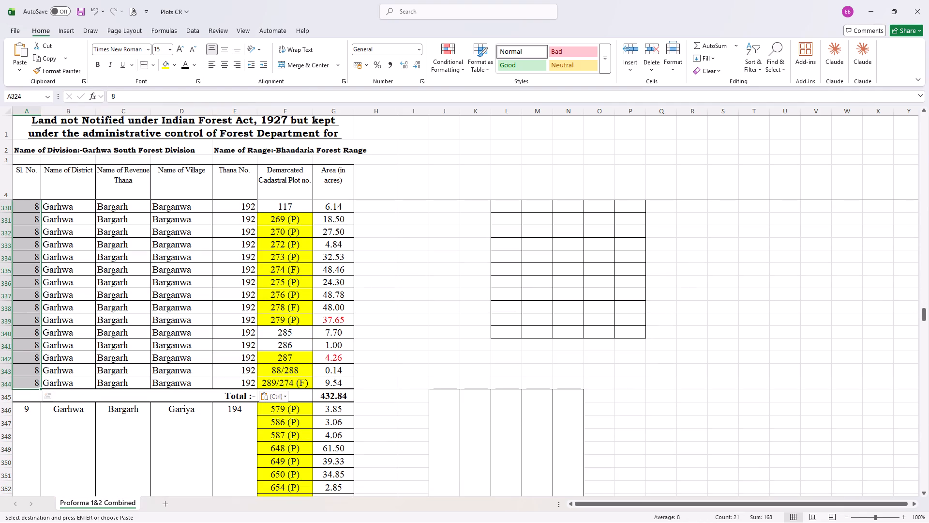
click(302, 65)
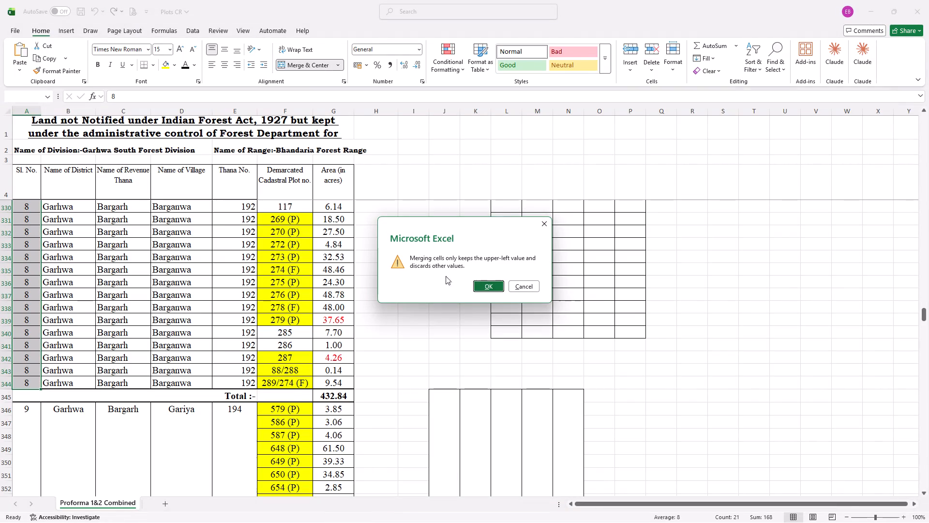
click(487, 284)
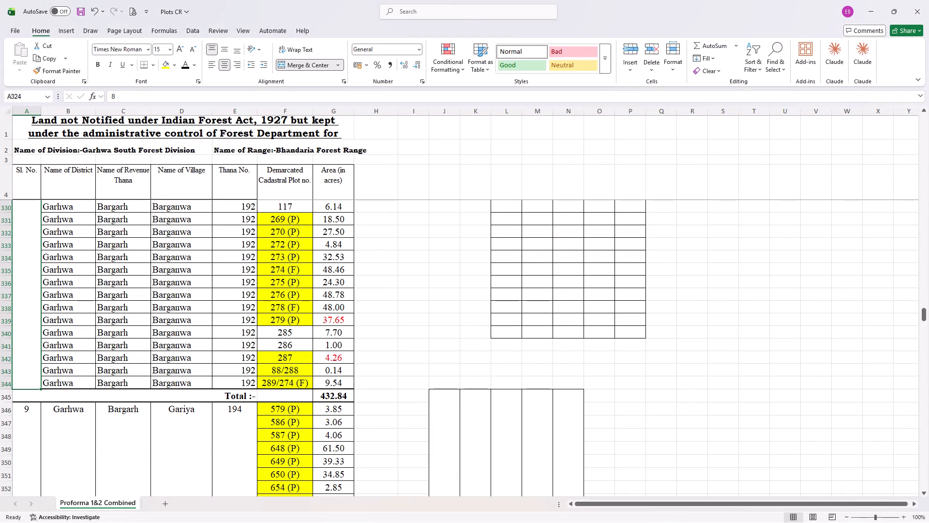
Apply the merged, centred serial number format to Barganwa's district, revenue thana, village and thana number columns with Format Painter.
scroll(69, 385, up, 1)
click(67, 72)
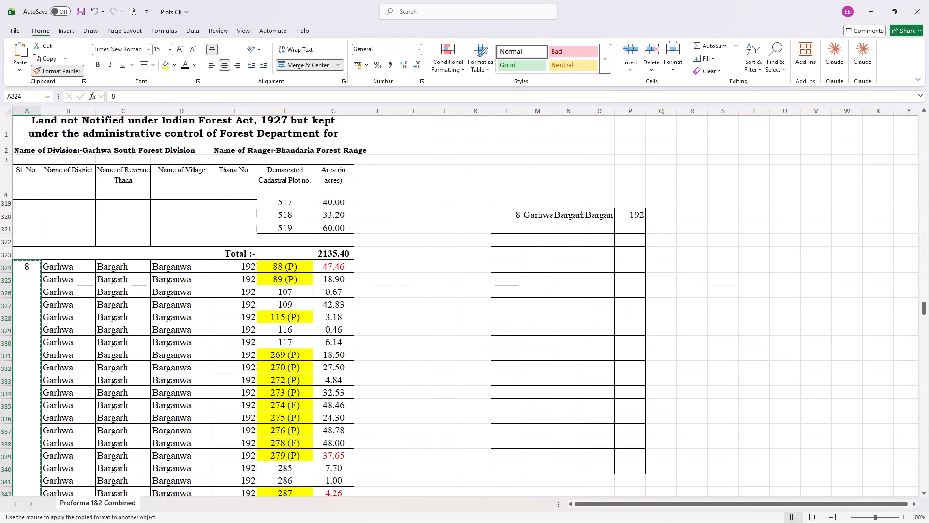
click(84, 266)
click(69, 68)
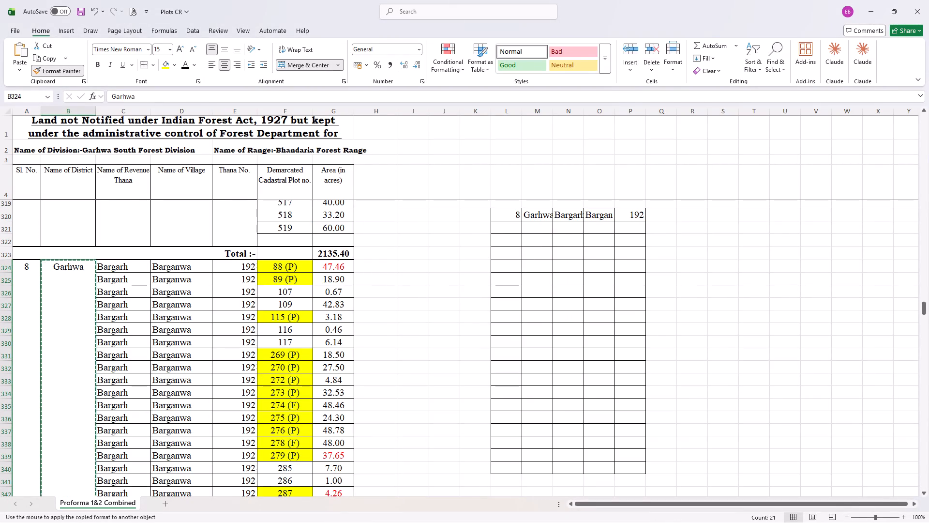
click(140, 266)
click(76, 71)
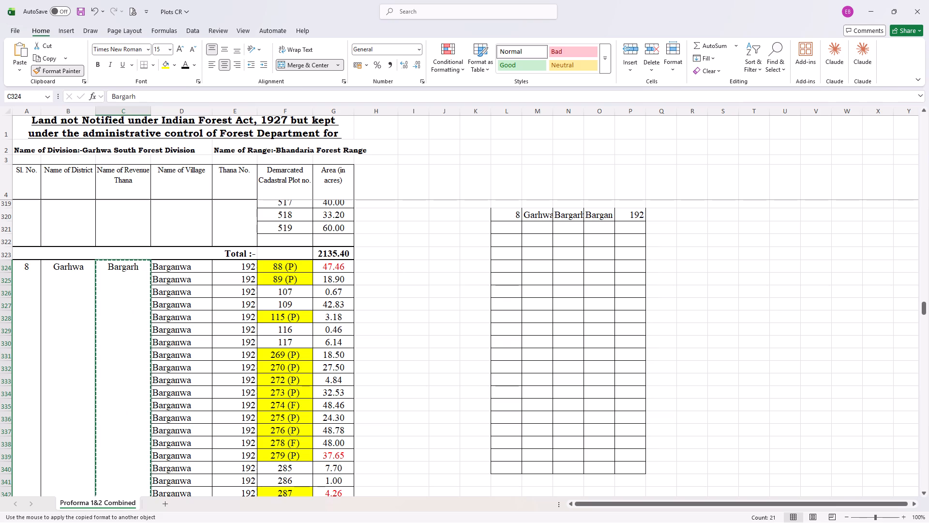
click(187, 268)
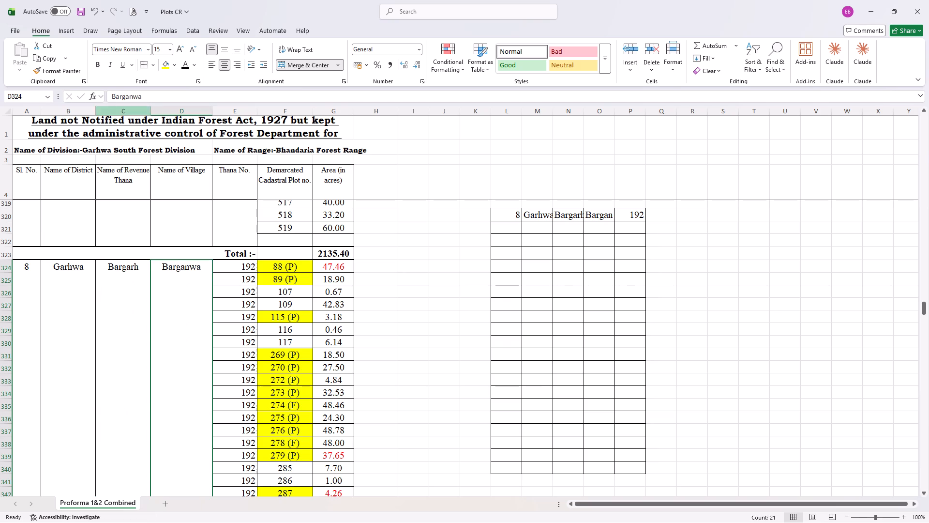
click(70, 68)
click(237, 270)
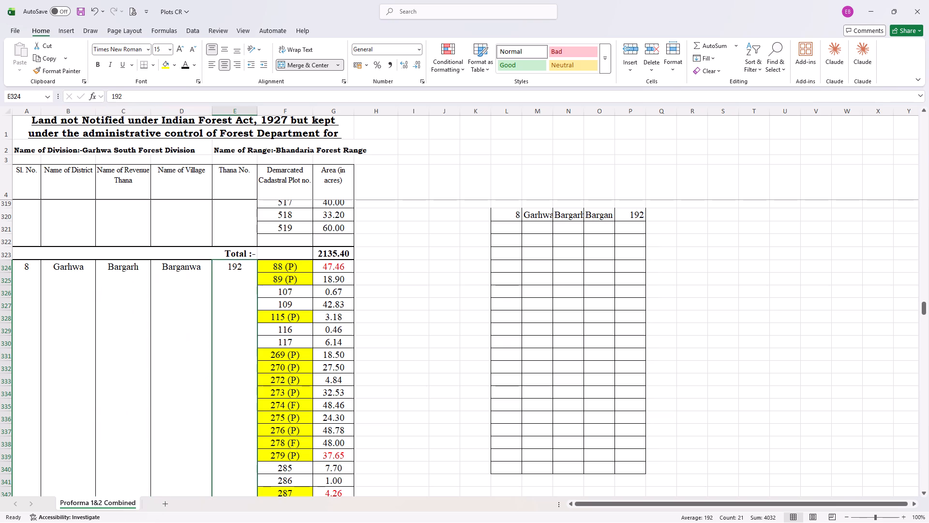
Delete the rows of Barganwa plots 107 and 109.
drag(9, 291, 8, 302)
right_click(9, 302)
click(51, 412)
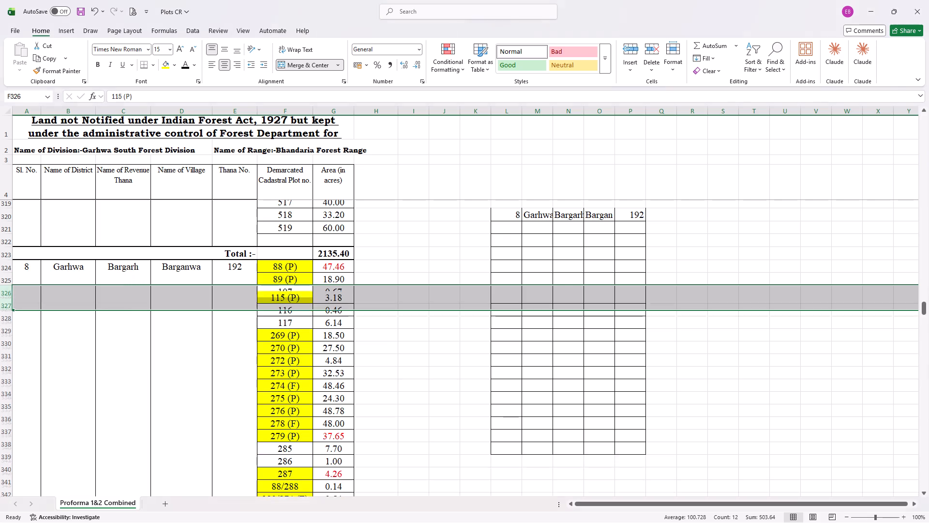
Delete the rows of Barganwa plots 116 and 117.
click(268, 308)
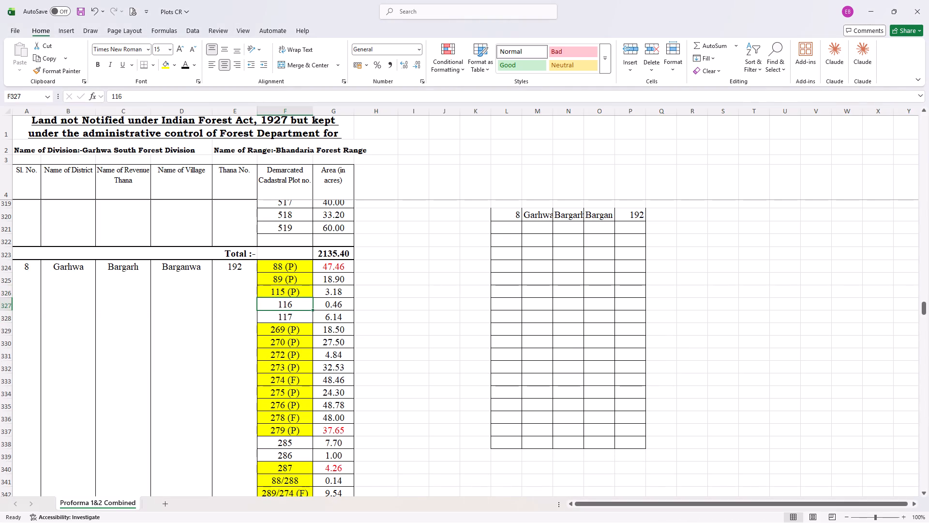
drag(6, 307, 6, 317)
right_click(6, 317)
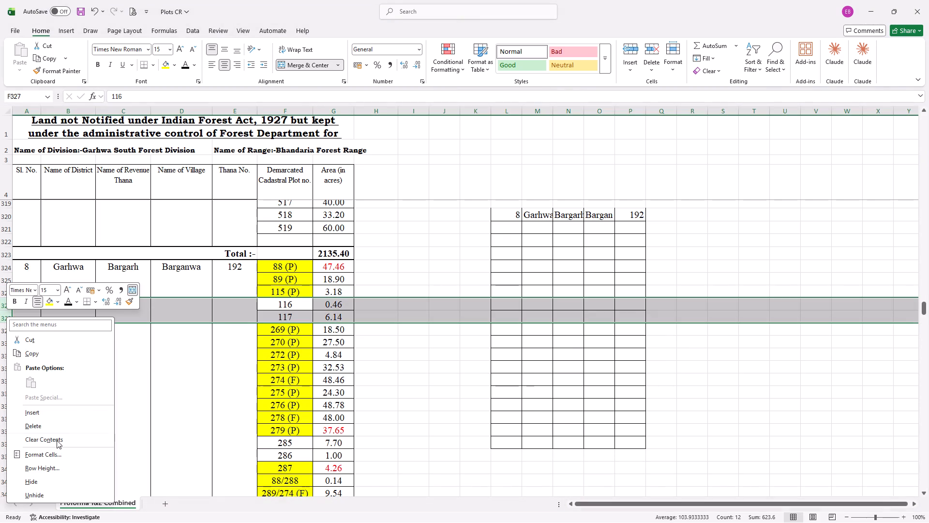
click(65, 425)
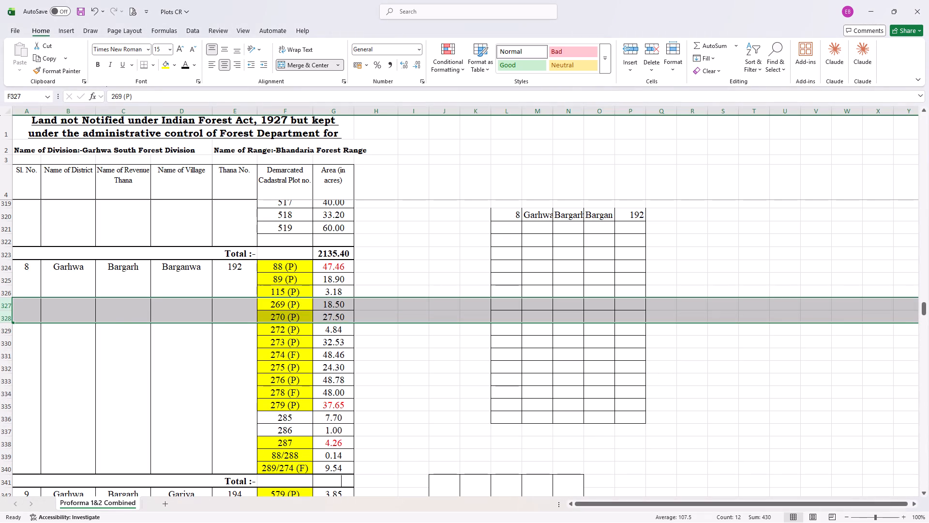
Clear the contents of the helper copy of Barganwa's details in L320:P336.
click(0, 427)
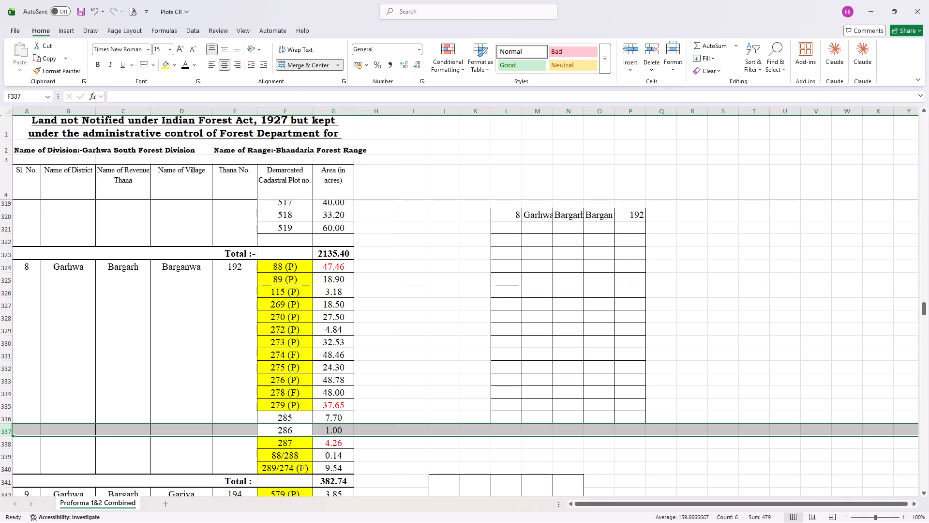
drag(504, 216, 640, 415)
right_click(629, 385)
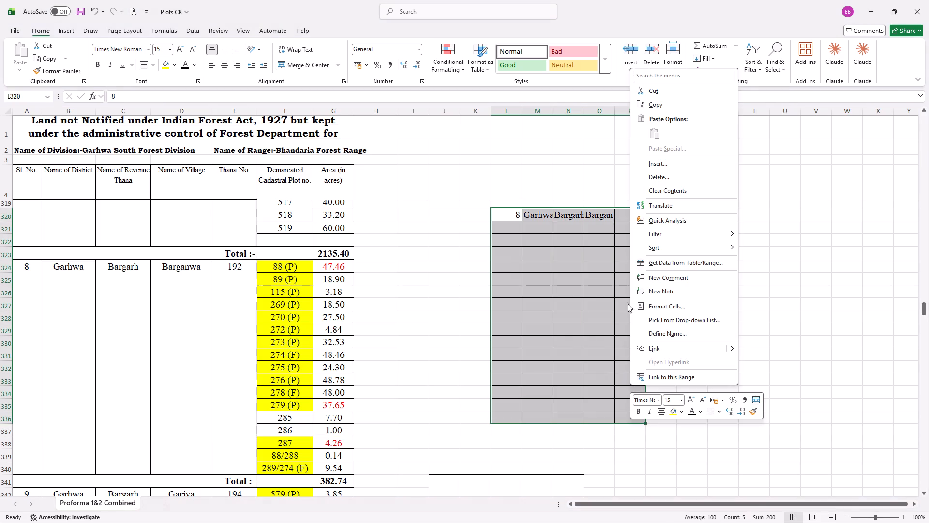
click(657, 193)
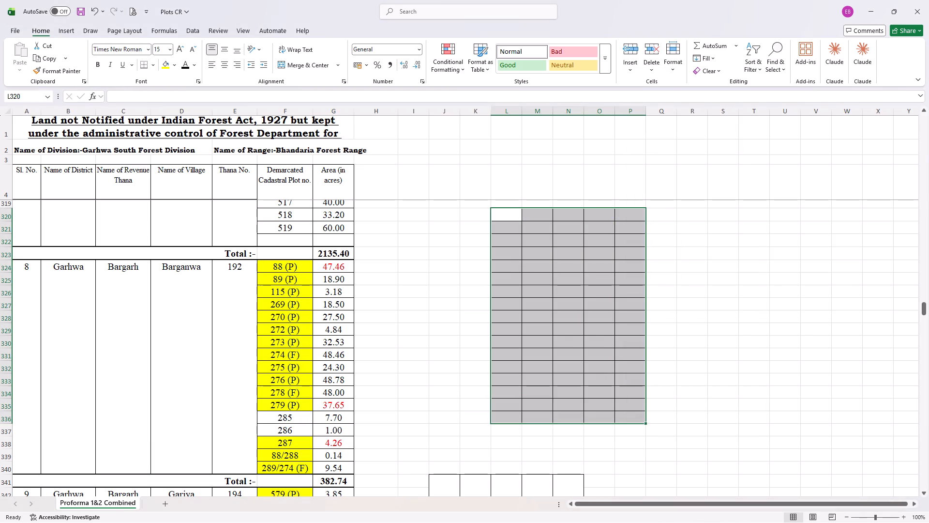
Delete the rows of Barganwa plots 285 and 286.
click(3, 428)
click(3, 422)
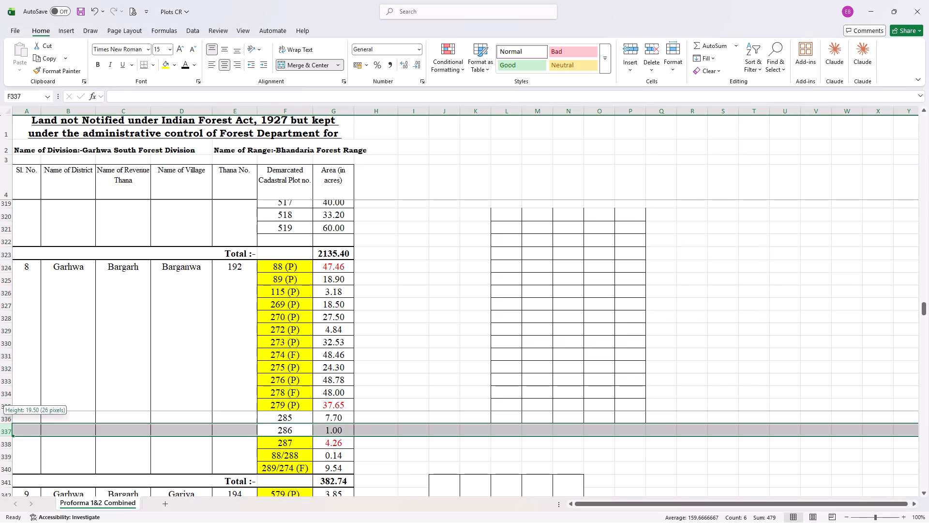
drag(5, 418, 3, 427)
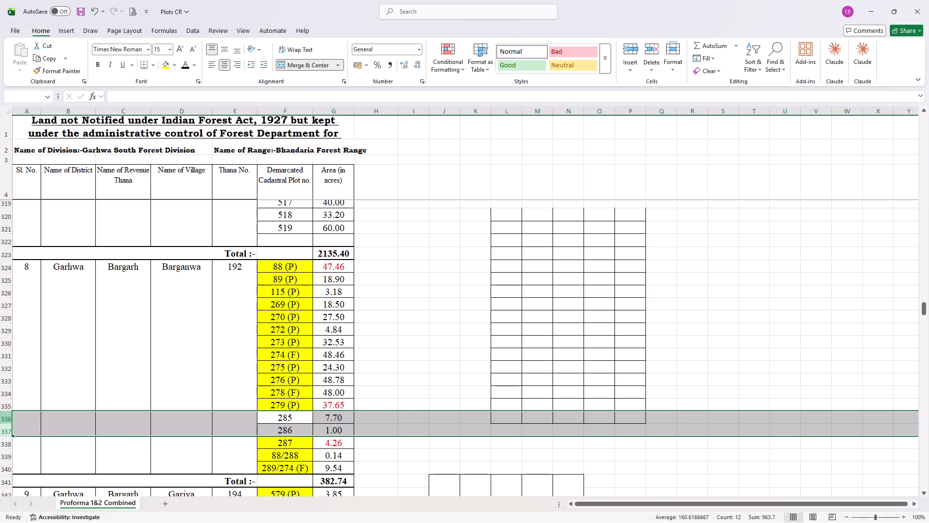
right_click(3, 427)
click(65, 354)
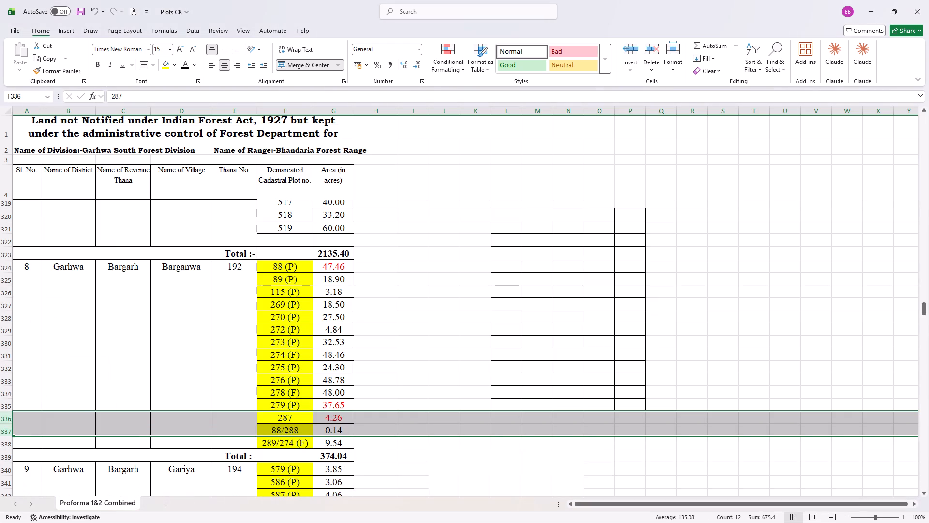
click(508, 381)
scroll(475, 269, down, 2)
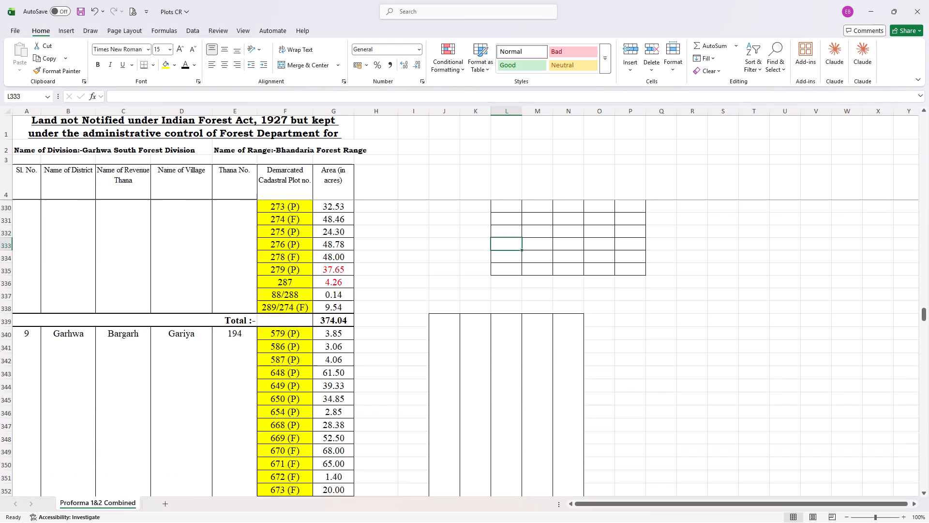
Save the Plots CR workbook.
scroll(475, 269, down, 4)
scroll(475, 269, up, 5)
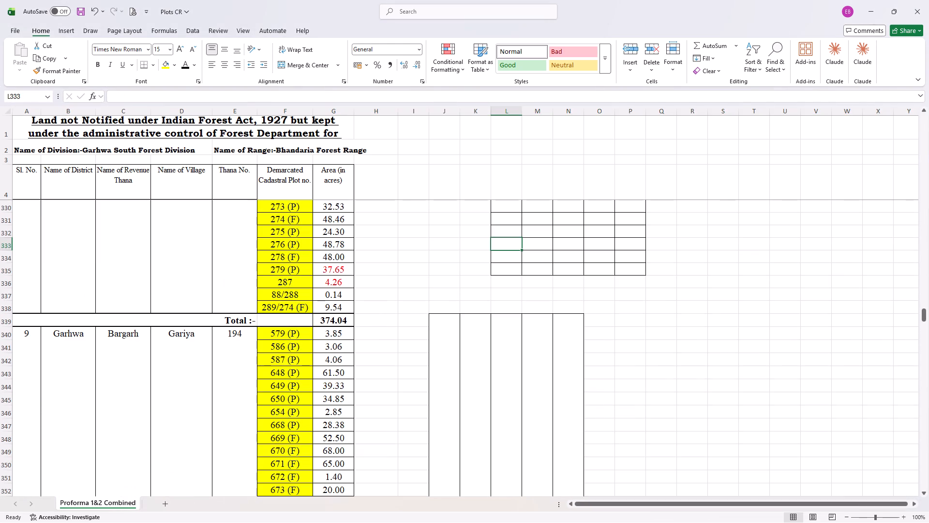
click(444, 110)
scroll(576, 299, down, 1)
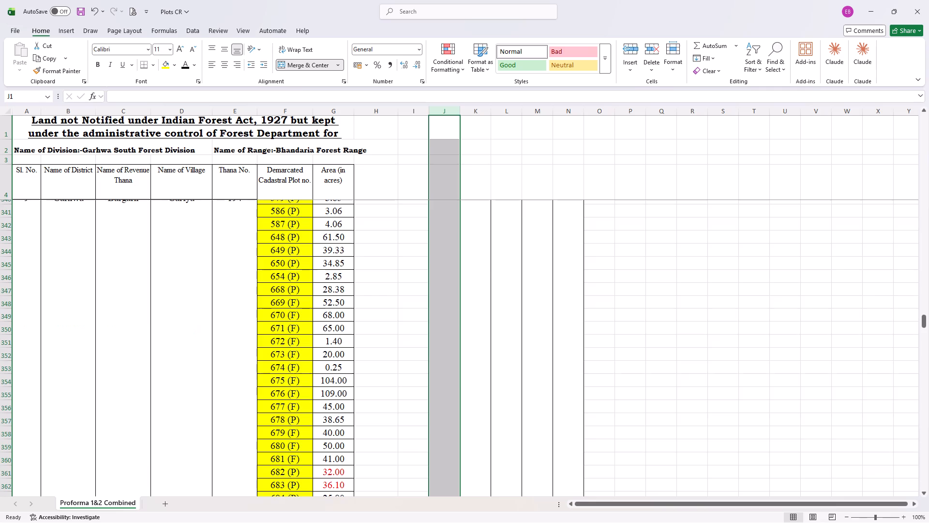
scroll(557, 316, down, 2)
scroll(554, 321, up, 4)
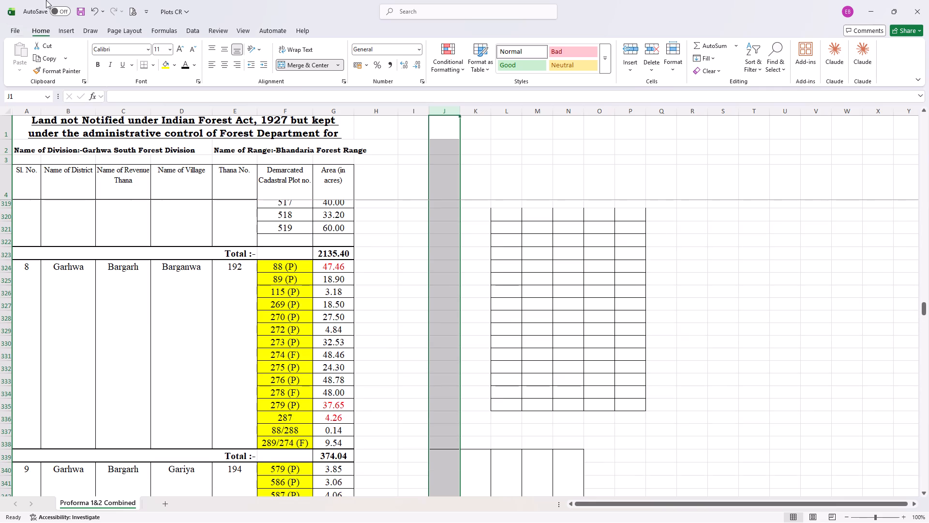
click(77, 17)
Delete the blank rows 275 to 285 between plots 310 and 433 in the Manjri list.
scroll(243, 295, up, 1)
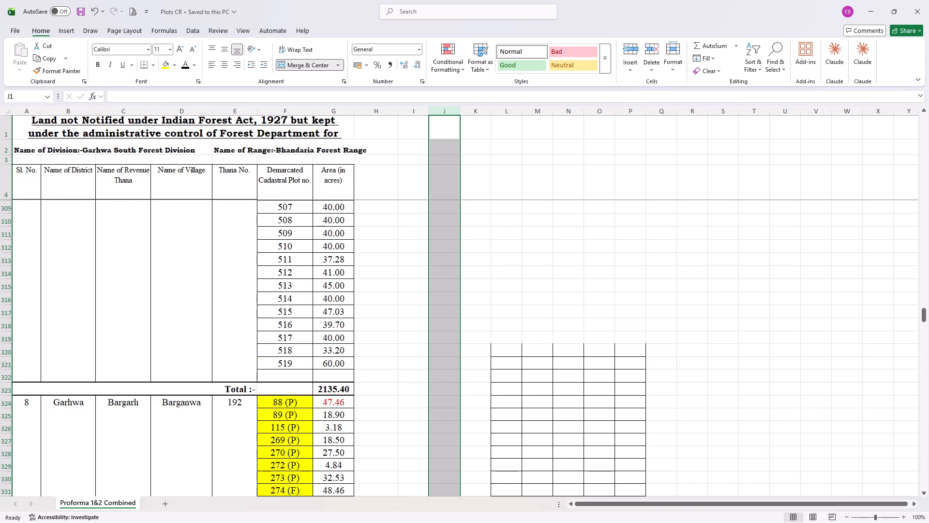
scroll(243, 295, up, 4)
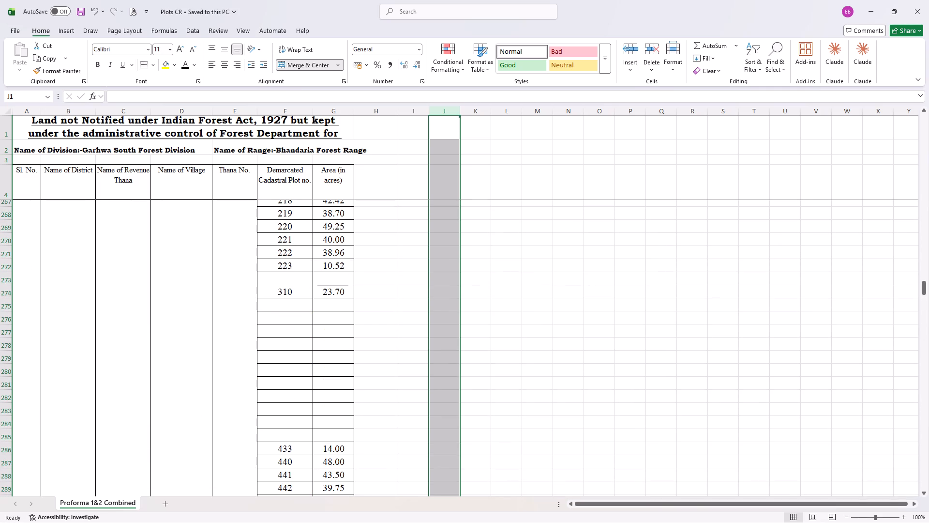
drag(6, 306, 1, 431)
right_click(1, 376)
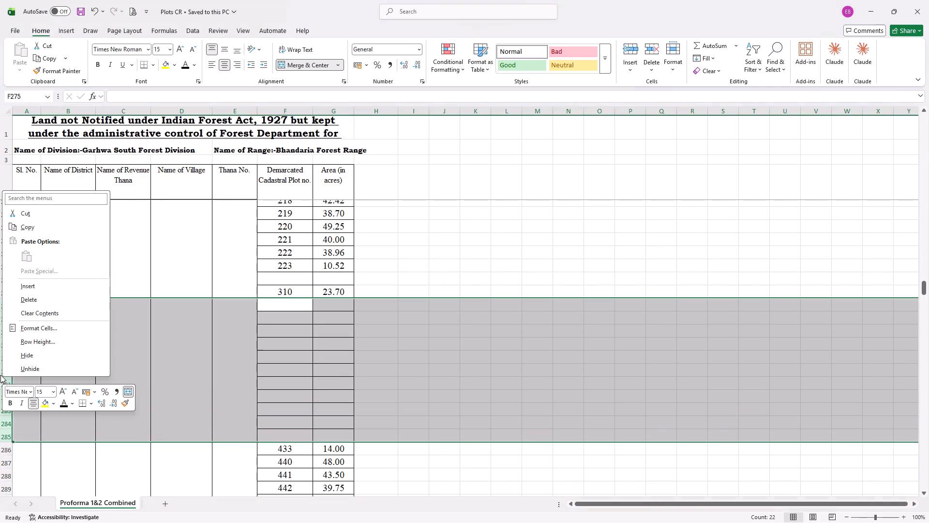
click(41, 301)
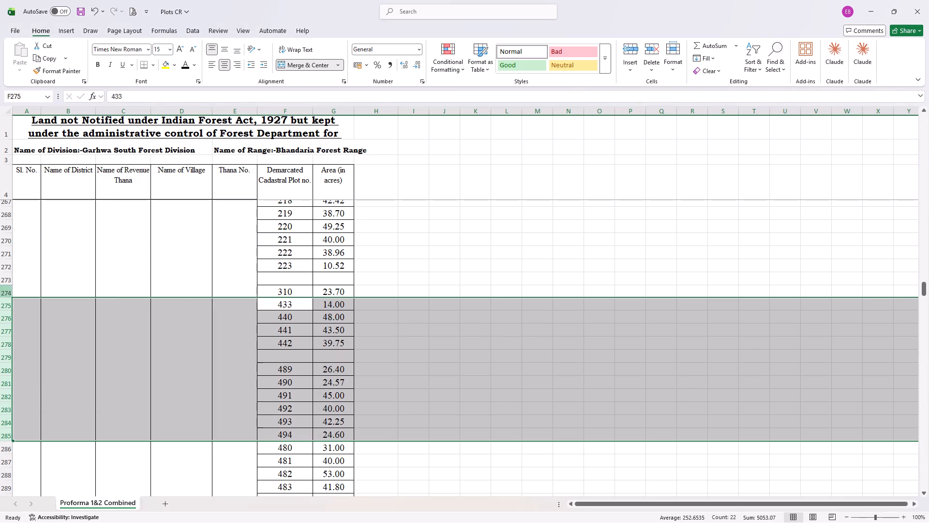
Delete the blank row between plots 223 and 310 and the one between plots 442 and 489 in Manjri.
click(1, 292)
right_click(1, 292)
click(3, 284)
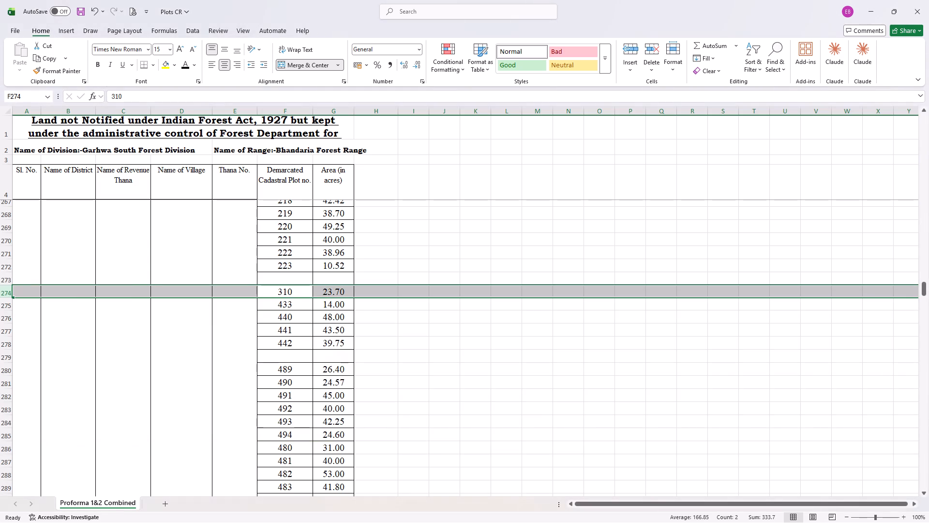
click(5, 283)
right_click(5, 283)
click(43, 389)
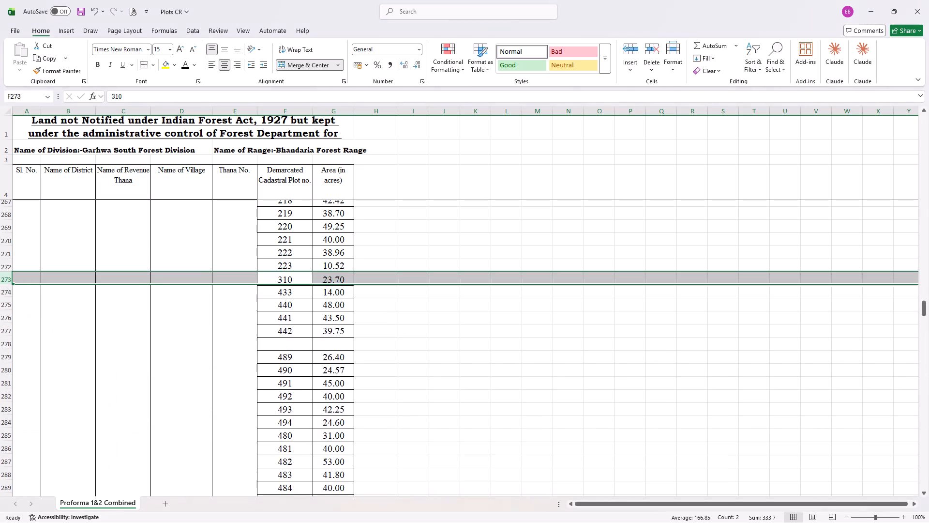
click(2, 346)
right_click(3, 344)
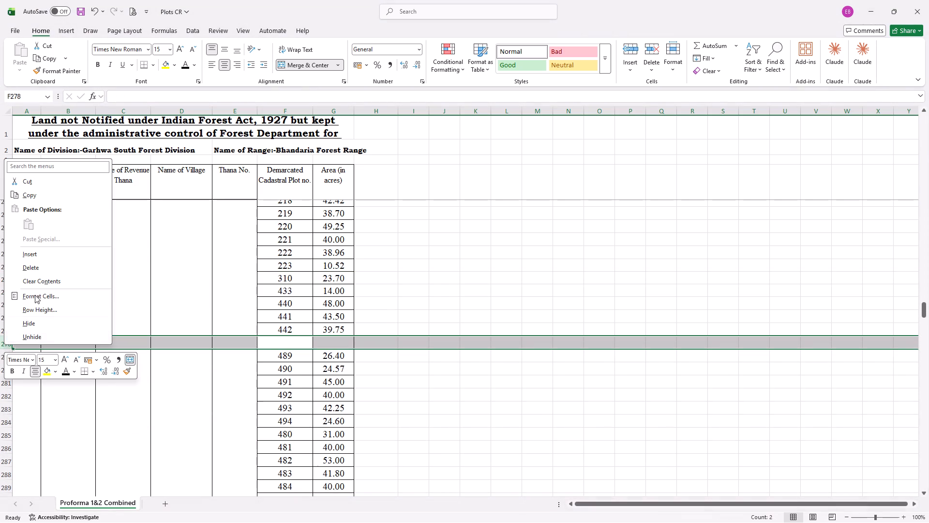
click(43, 267)
Delete the blank rows 245 to 249 between plots 54 and 174 in the Manjri list.
scroll(318, 390, up, 3)
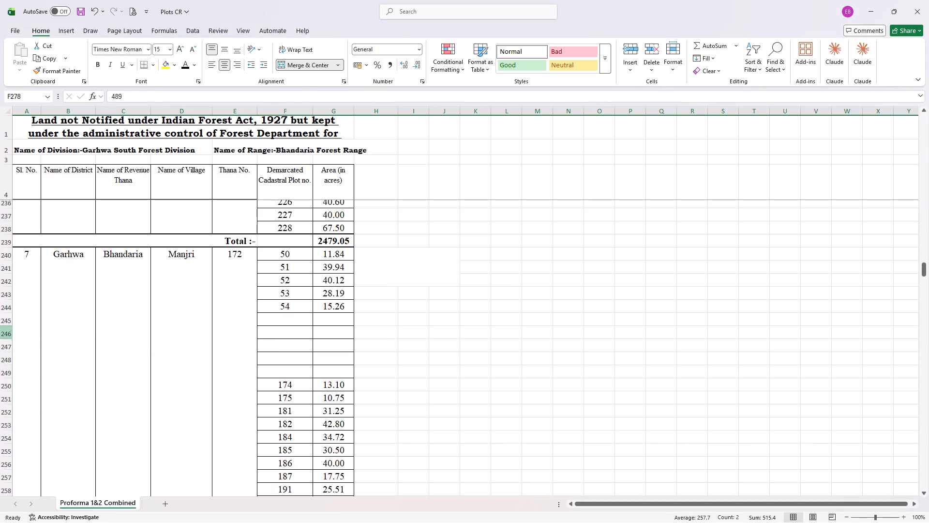
drag(5, 321, 0, 367)
right_click(0, 353)
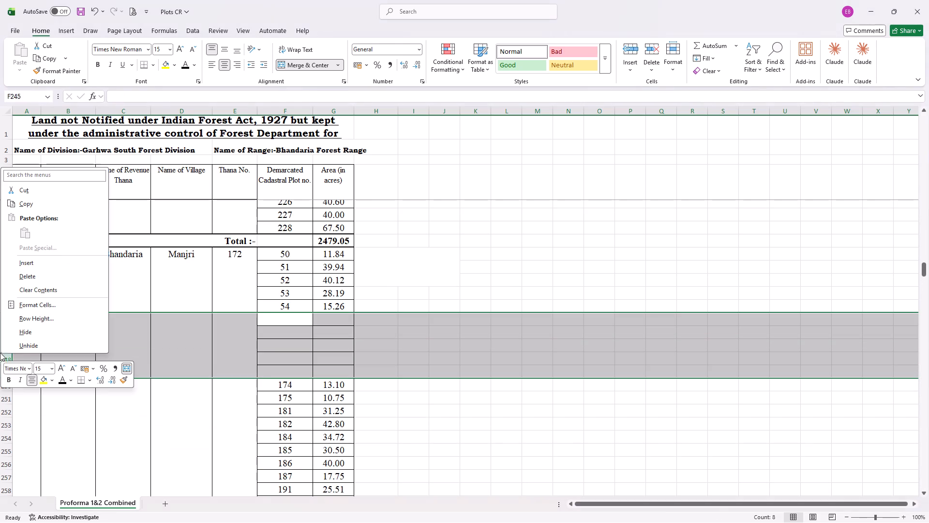
click(30, 276)
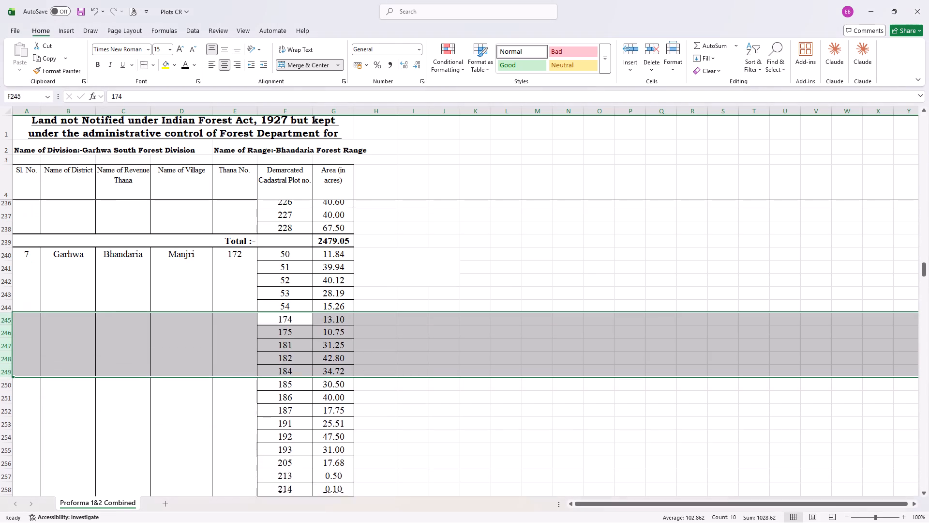
Delete the blank rows 157 to 169 between plot 44 and the total in the Putsora list.
scroll(98, 305, up, 7)
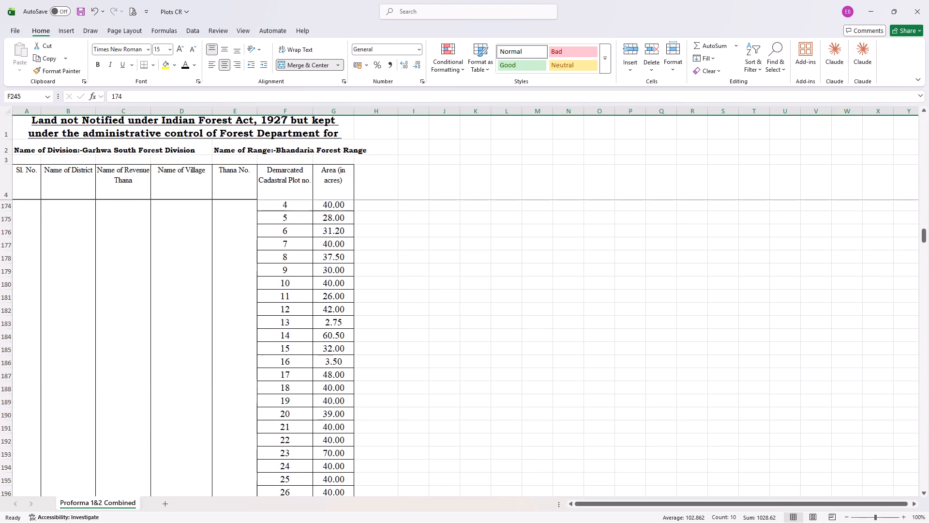
scroll(104, 299, up, 1)
drag(6, 257, 0, 332)
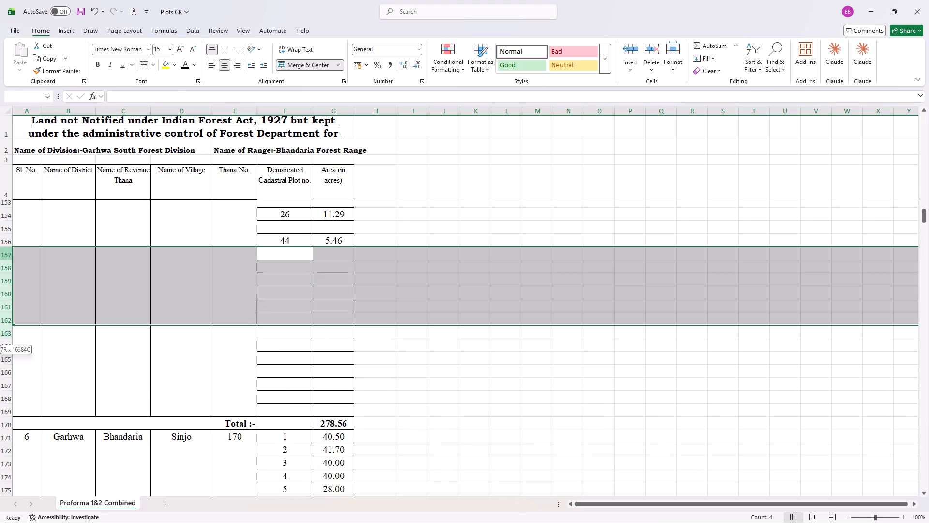
drag(0, 332, 0, 405)
right_click(1, 348)
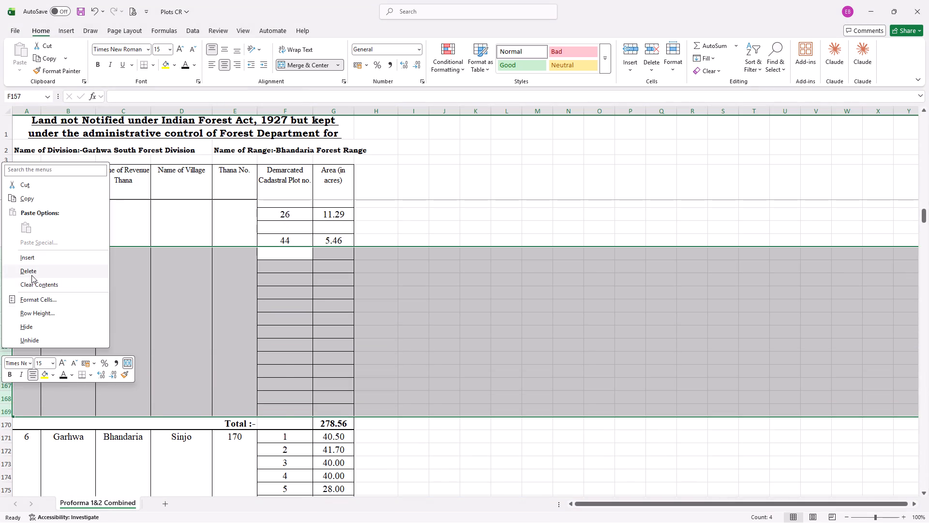
click(31, 275)
Delete the blank rows directly before and after plot 26 in the Putsora list.
scroll(114, 316, up, 1)
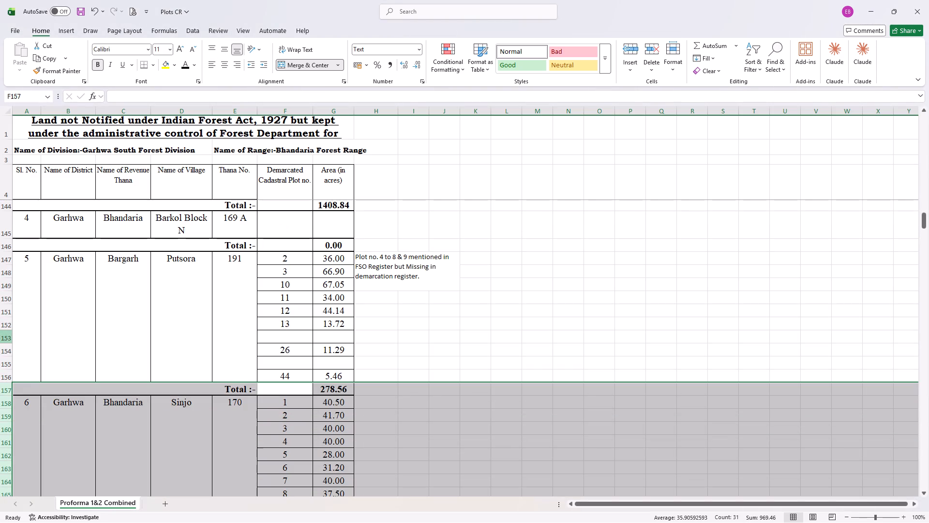
click(0, 334)
right_click(0, 334)
click(18, 439)
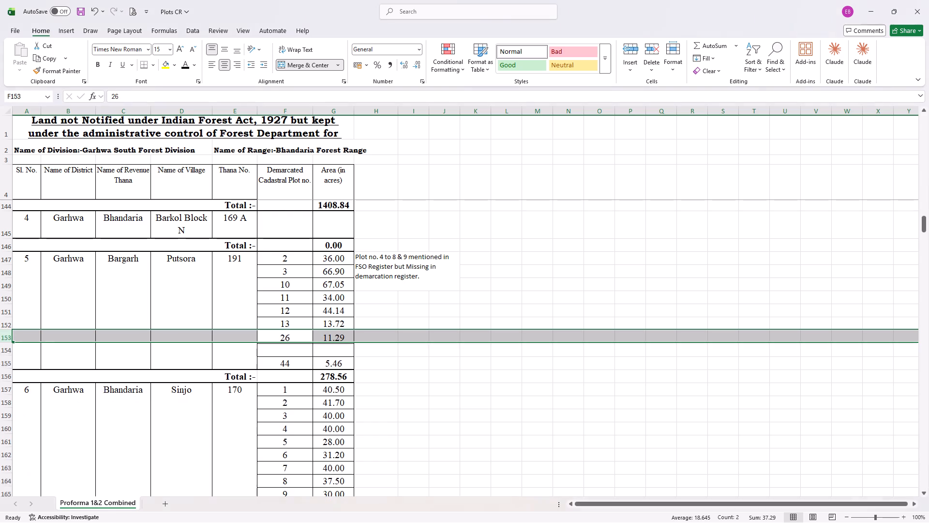
click(3, 351)
right_click(3, 351)
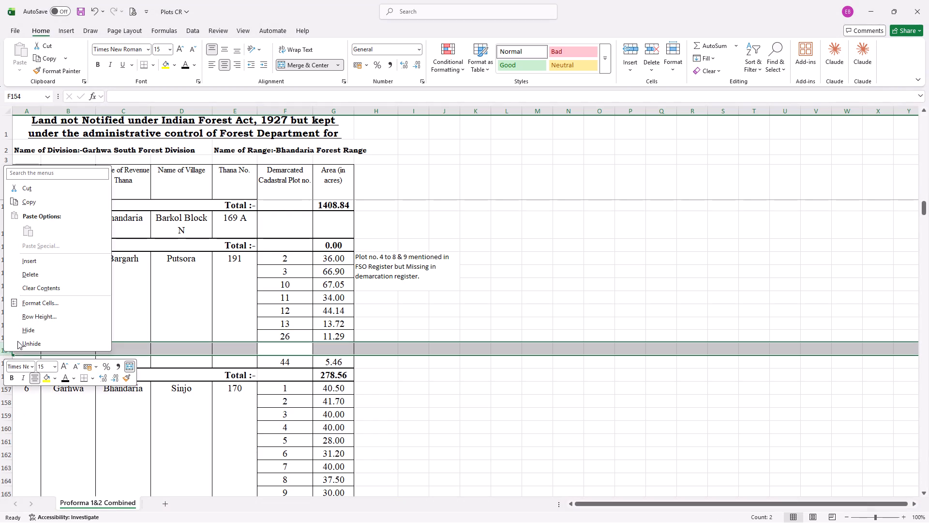
click(43, 279)
Look through the village plot lists from Marda down to Paraswar, checking their plot rows and highlighting.
scroll(163, 381, up, 1)
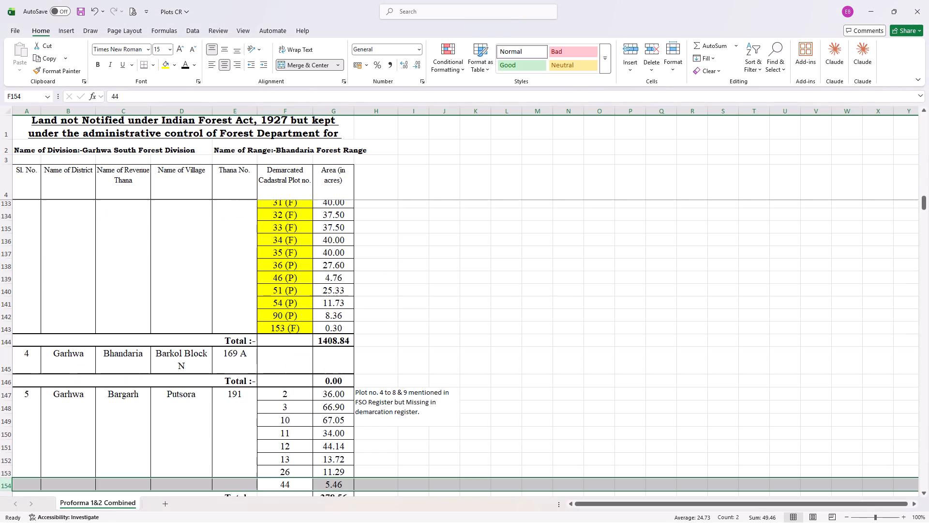
scroll(162, 385, up, 2)
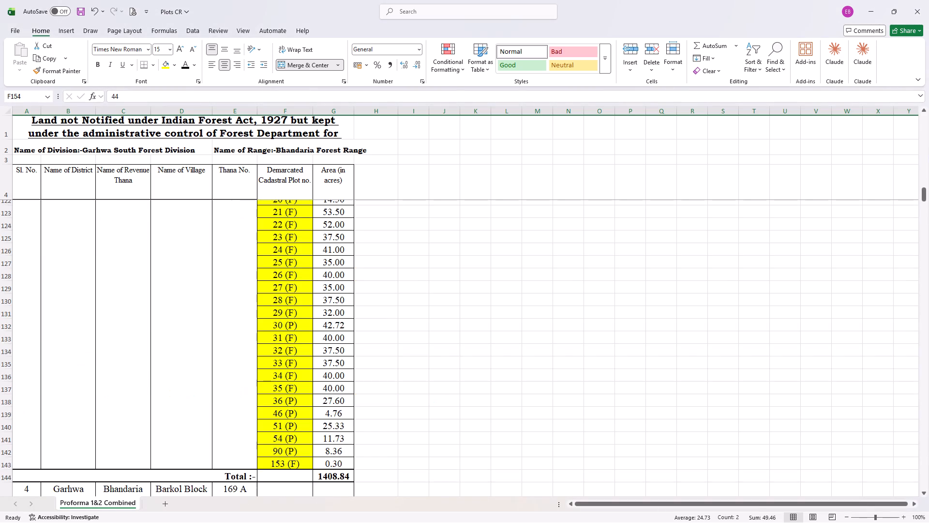
scroll(162, 385, up, 11)
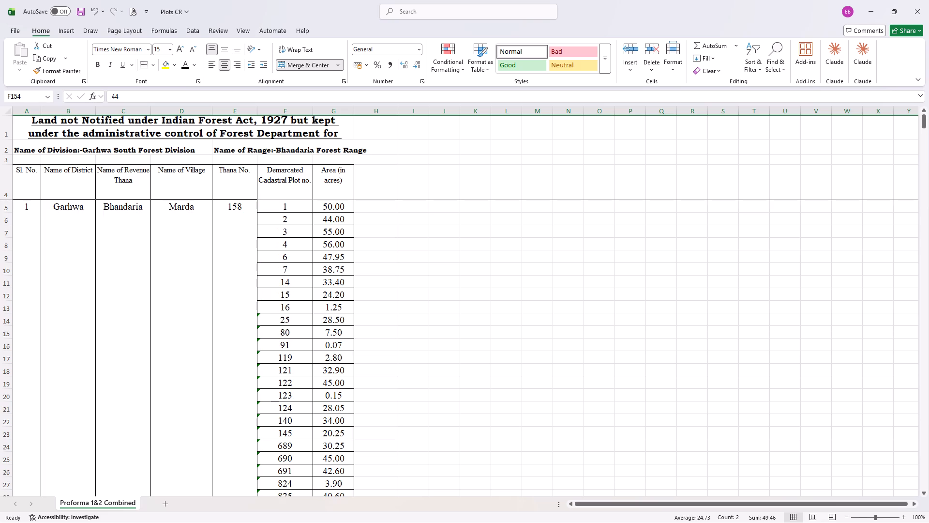
scroll(162, 386, up, 2)
scroll(162, 386, down, 10)
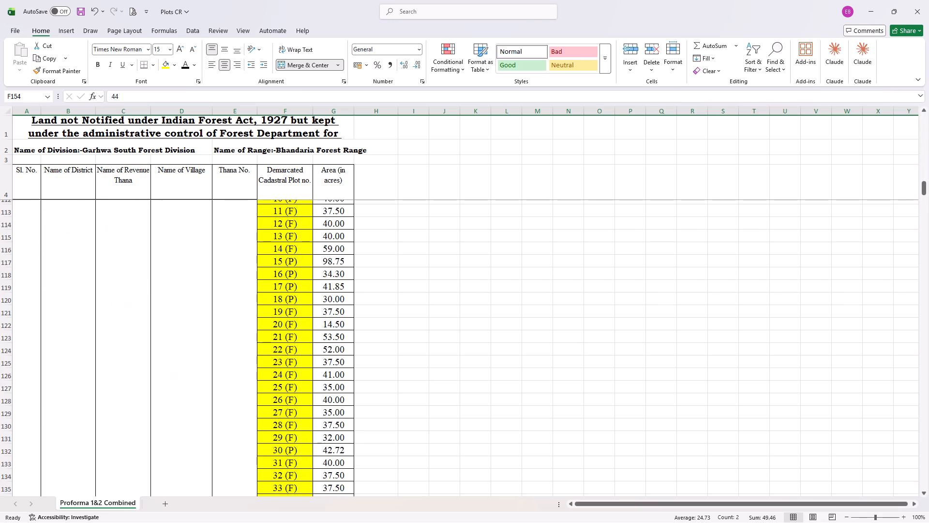
scroll(162, 386, up, 3)
scroll(162, 386, down, 2)
scroll(162, 386, up, 9)
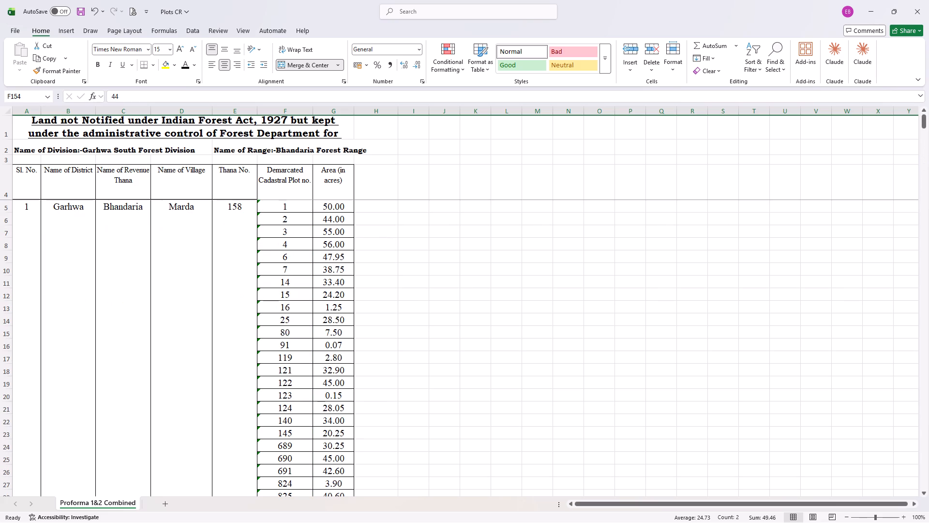
scroll(162, 386, down, 9)
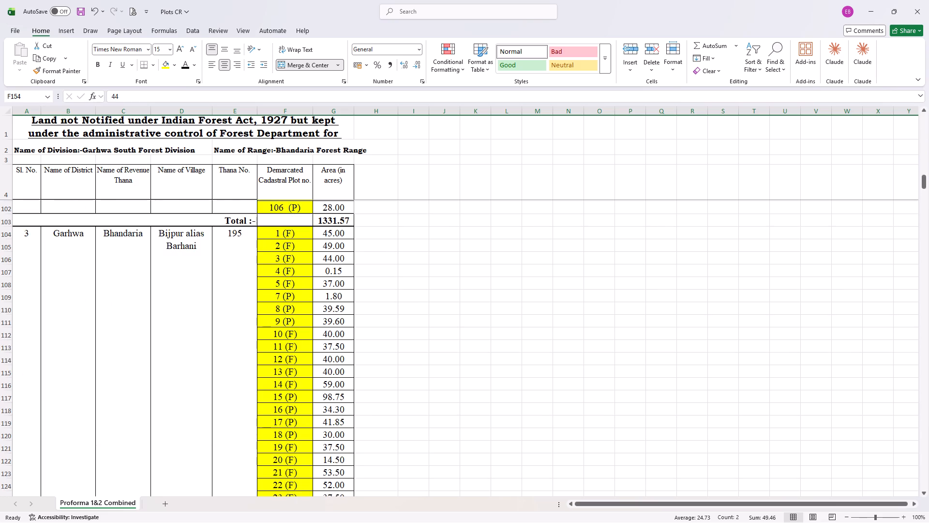
scroll(162, 386, down, 4)
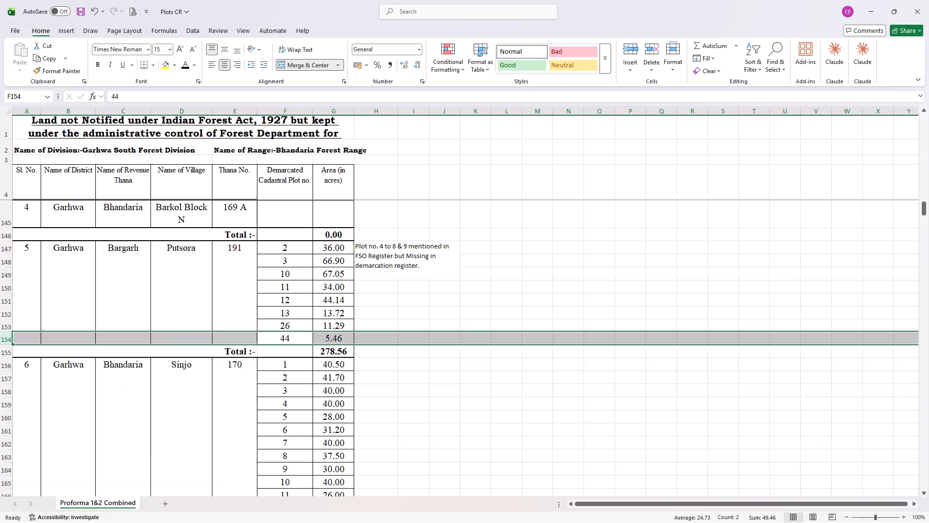
scroll(162, 386, down, 7)
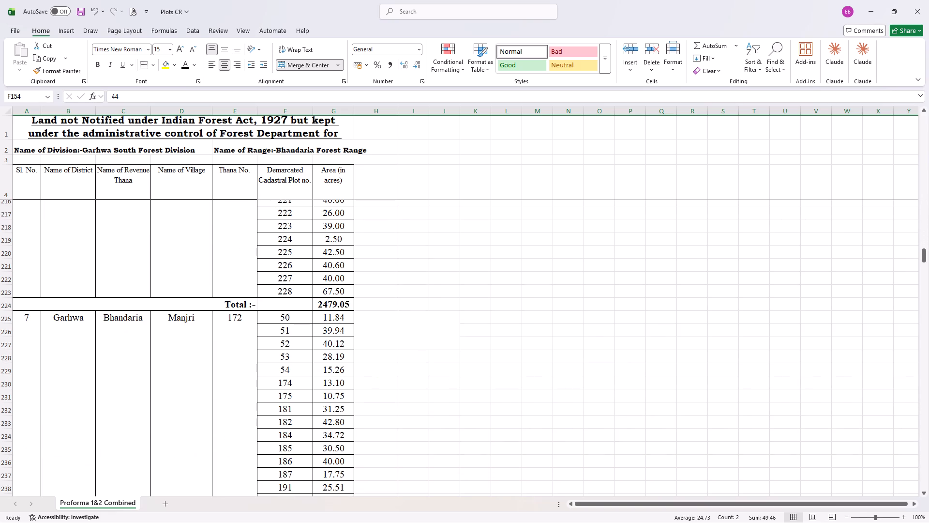
scroll(162, 386, down, 5)
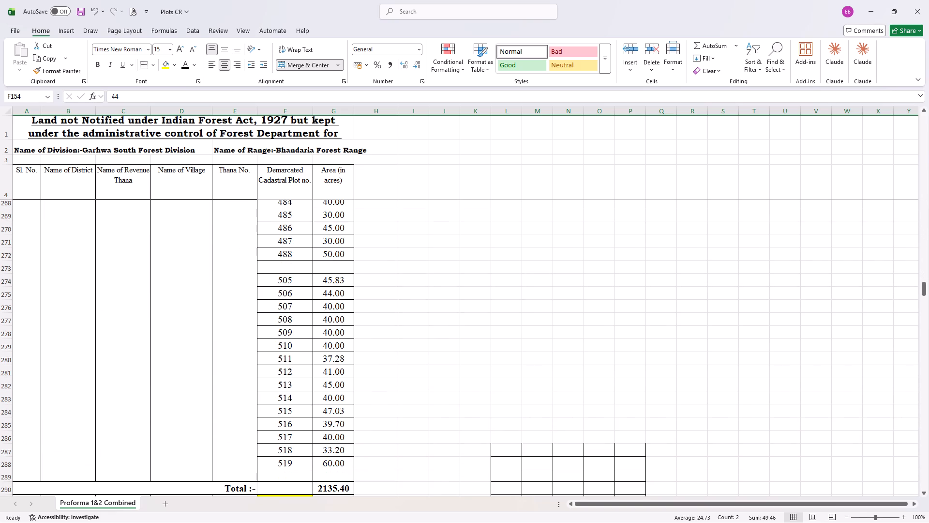
scroll(162, 386, down, 2)
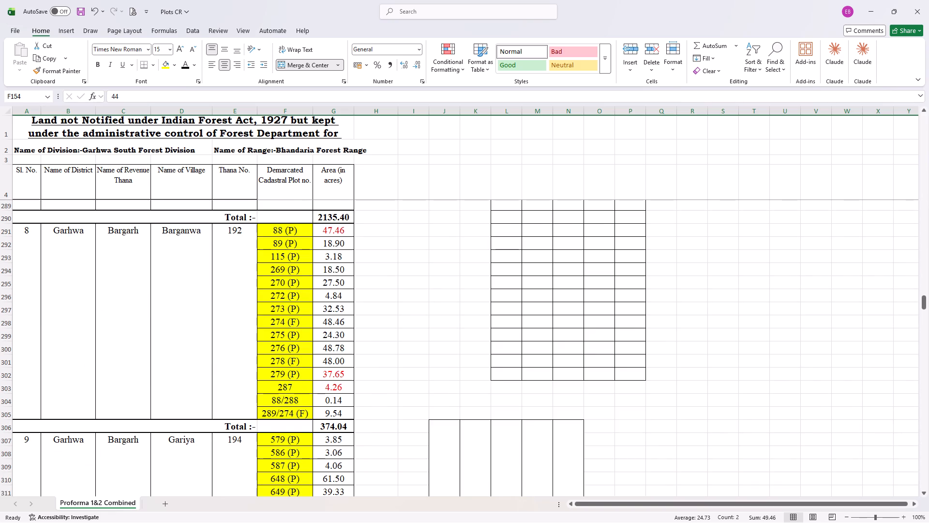
scroll(162, 386, down, 4)
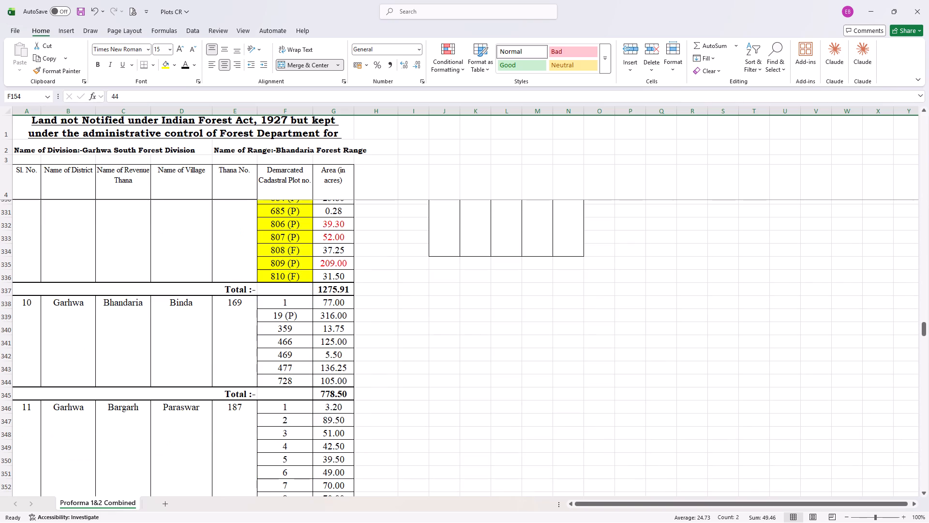
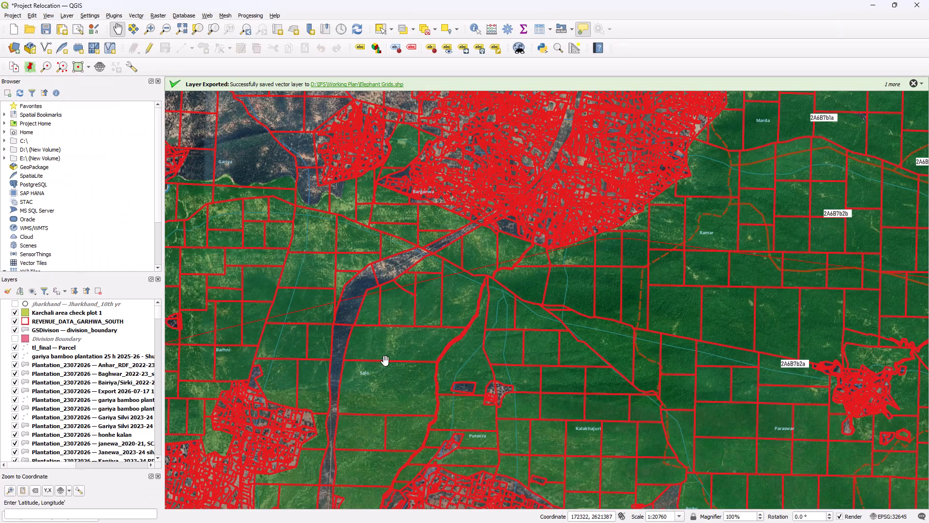
Examine the forest plot boundaries and enclosed cleared parcels around Putsora village on the satellite map.
scroll(381, 372, down, 1)
scroll(420, 385, up, 2)
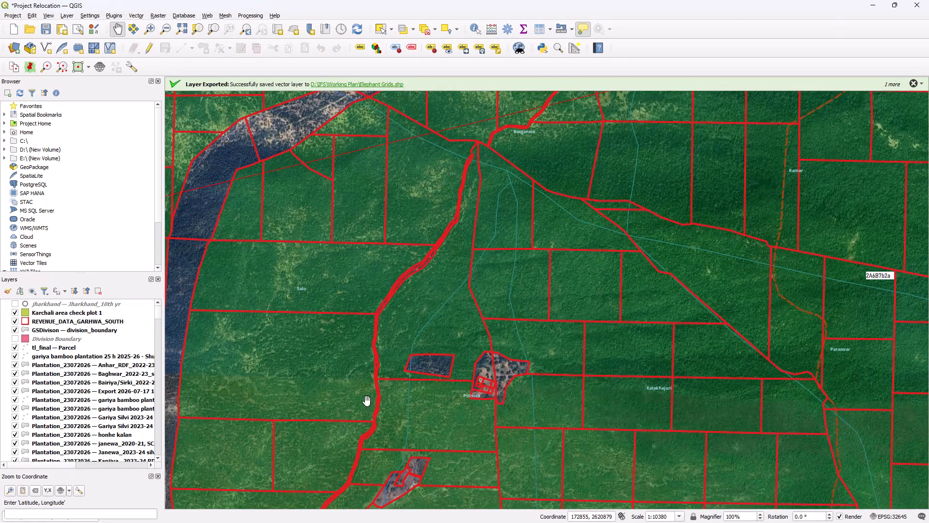
drag(403, 411, 460, 326)
scroll(498, 270, up, 2)
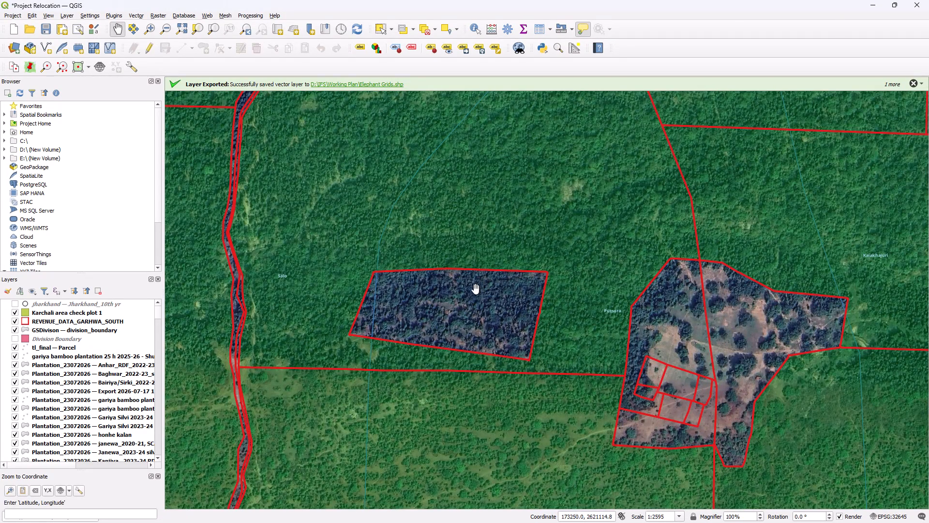
scroll(417, 302, up, 1)
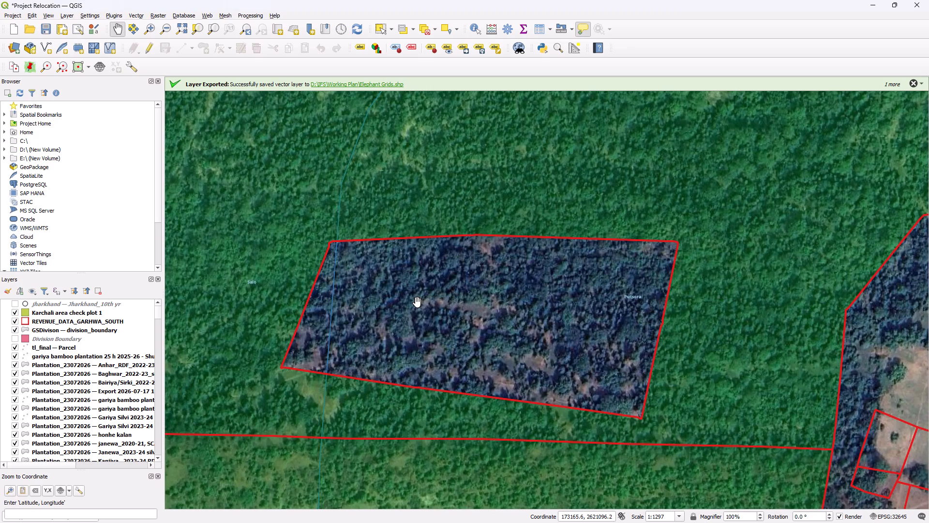
scroll(417, 302, up, 1)
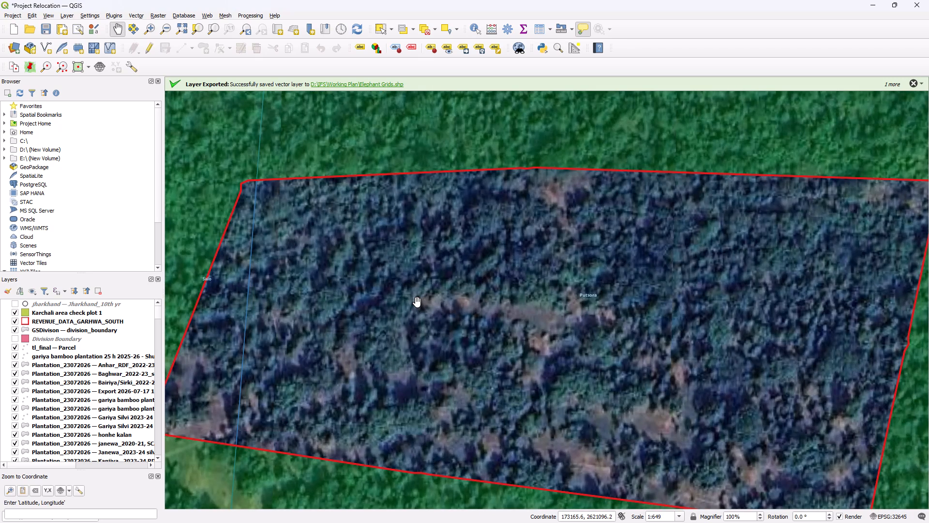
scroll(417, 302, down, 1)
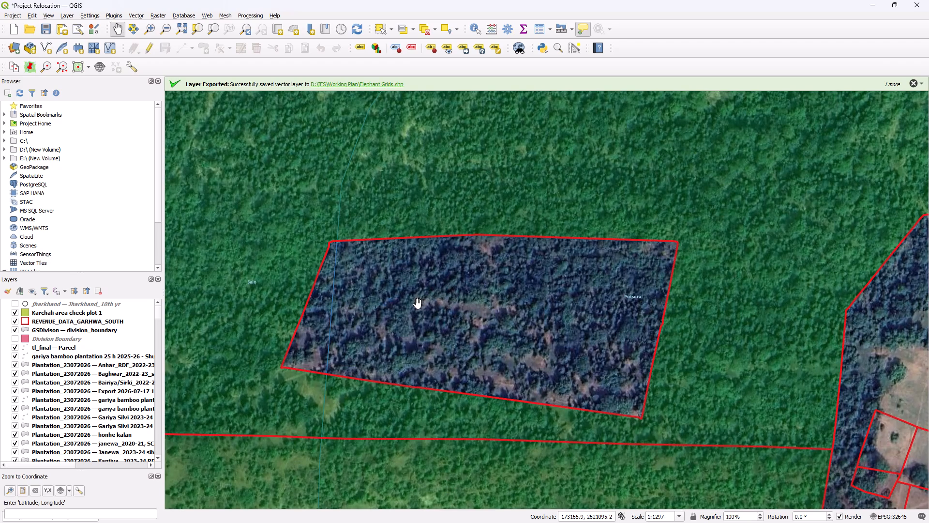
scroll(418, 310, down, 2)
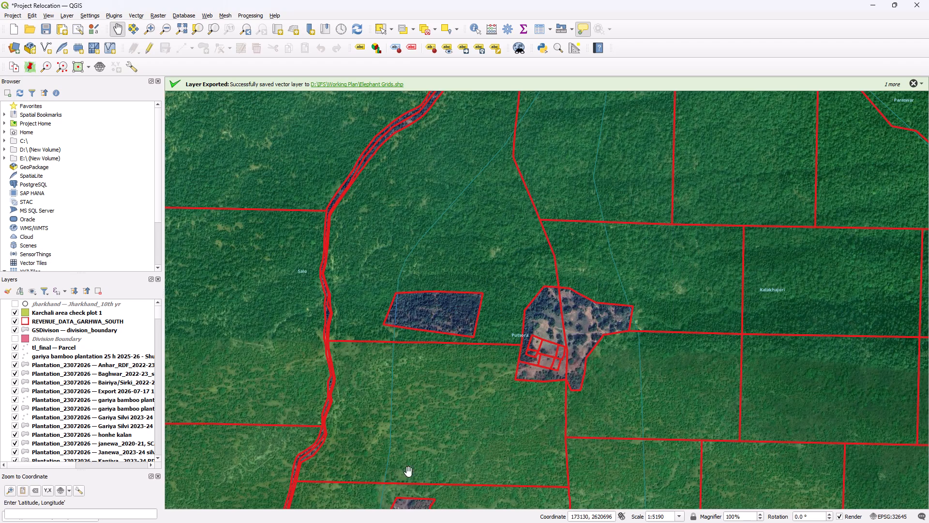
drag(437, 446, 446, 307)
scroll(378, 415, up, 1)
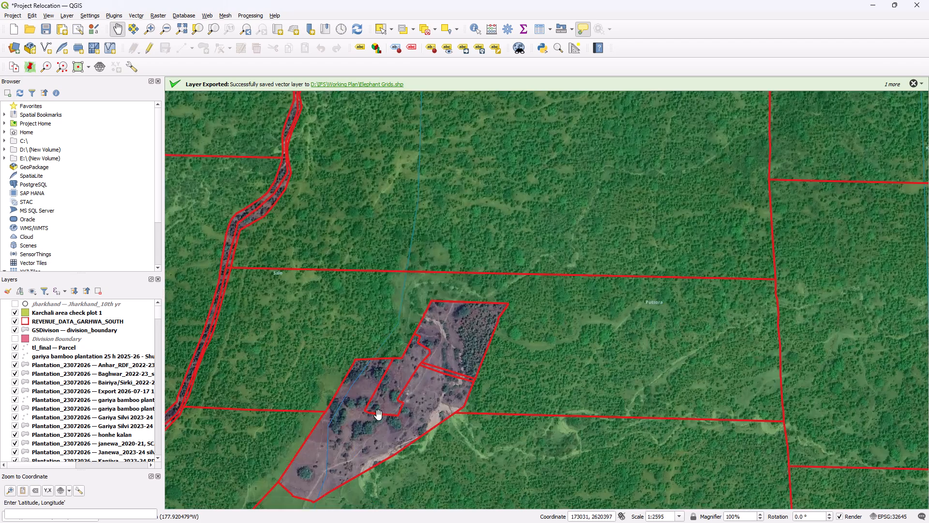
scroll(378, 415, down, 3)
drag(373, 460, 375, 422)
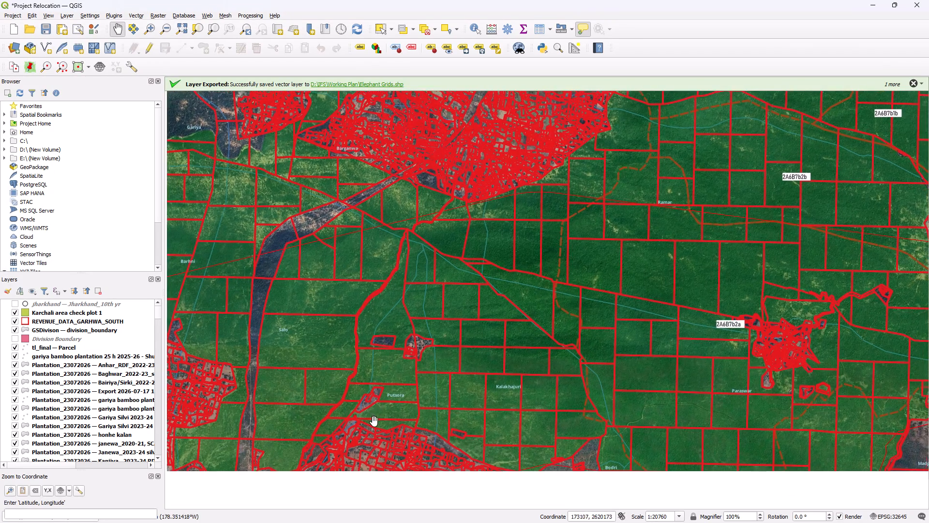
scroll(374, 396, up, 1)
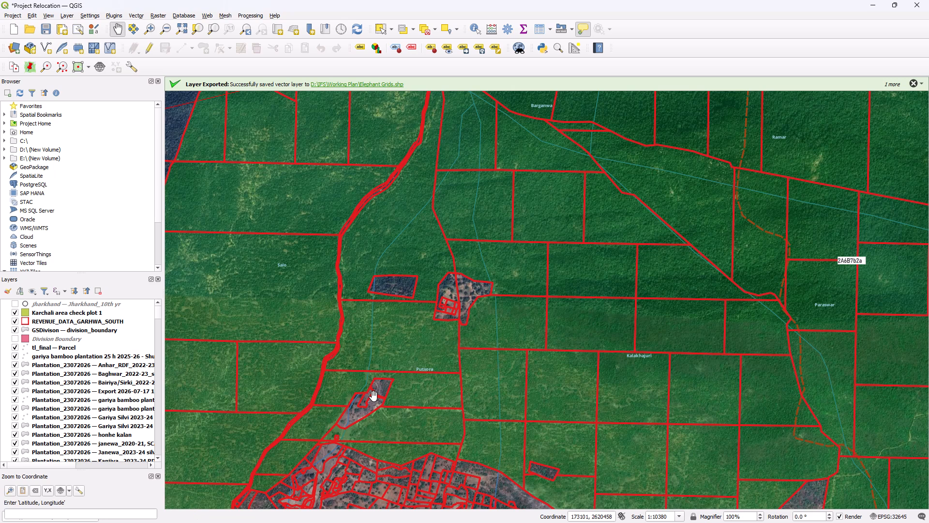
scroll(374, 396, down, 1)
drag(359, 431, 416, 291)
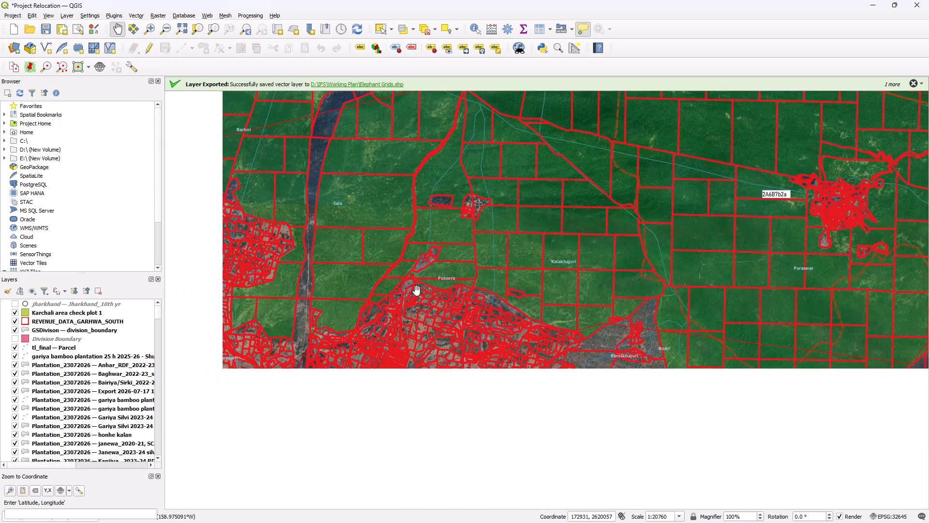
drag(441, 255, 432, 395)
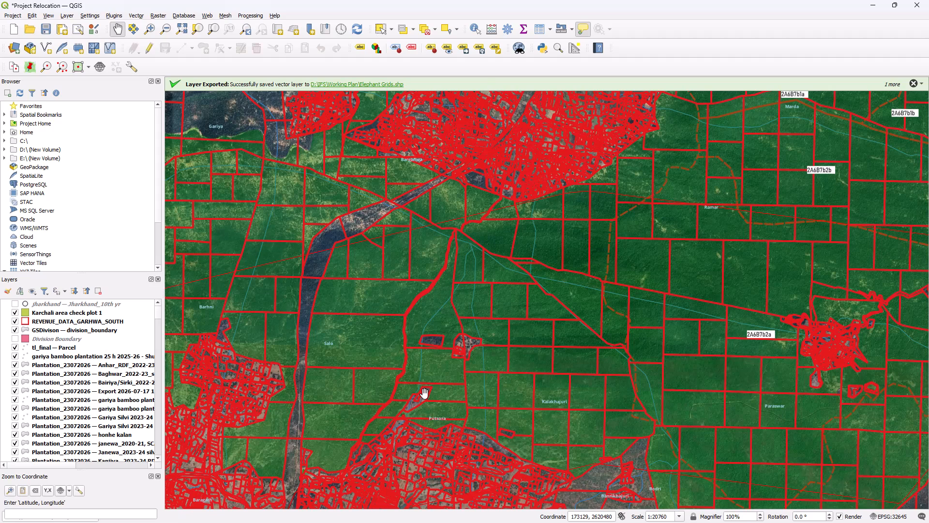
Switch to the Plots CR workbook in Excel and delete the note about plots 4 to 8 & 9 beside the Putsora list.
key(alt+Tab)
scroll(352, 375, up, 2)
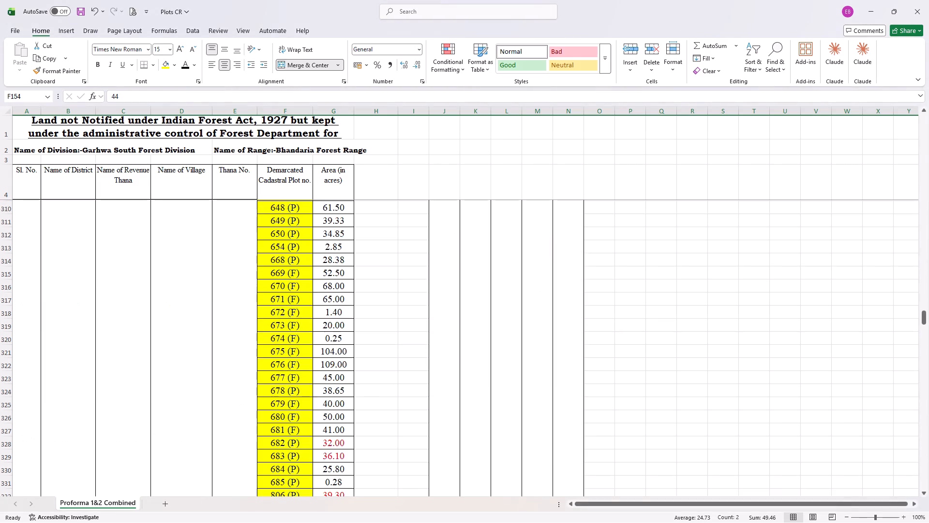
scroll(352, 375, up, 4)
scroll(352, 375, down, 1)
scroll(352, 375, up, 3)
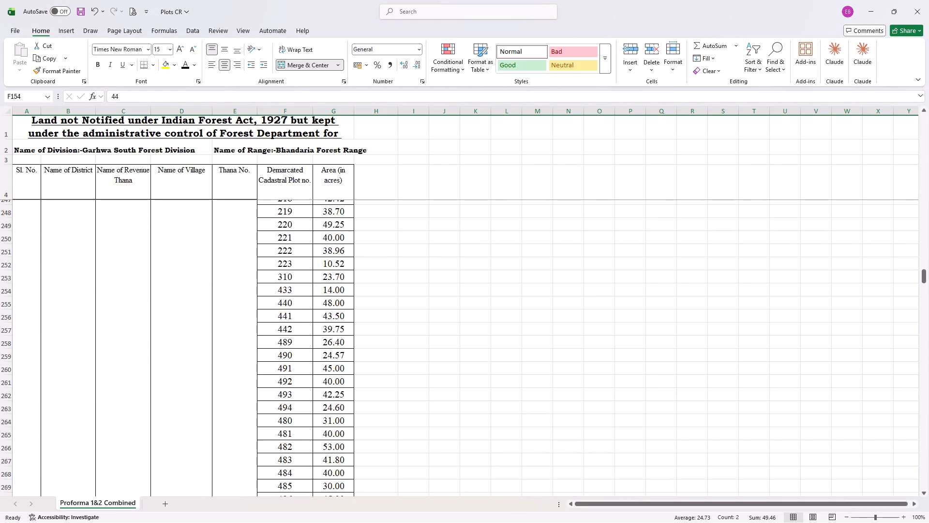
scroll(351, 366, up, 9)
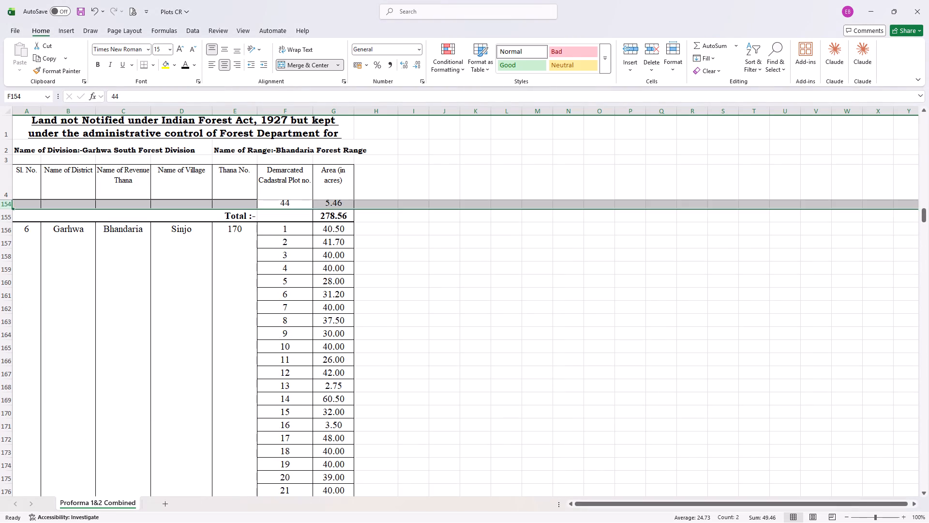
scroll(351, 366, up, 3)
scroll(351, 366, down, 2)
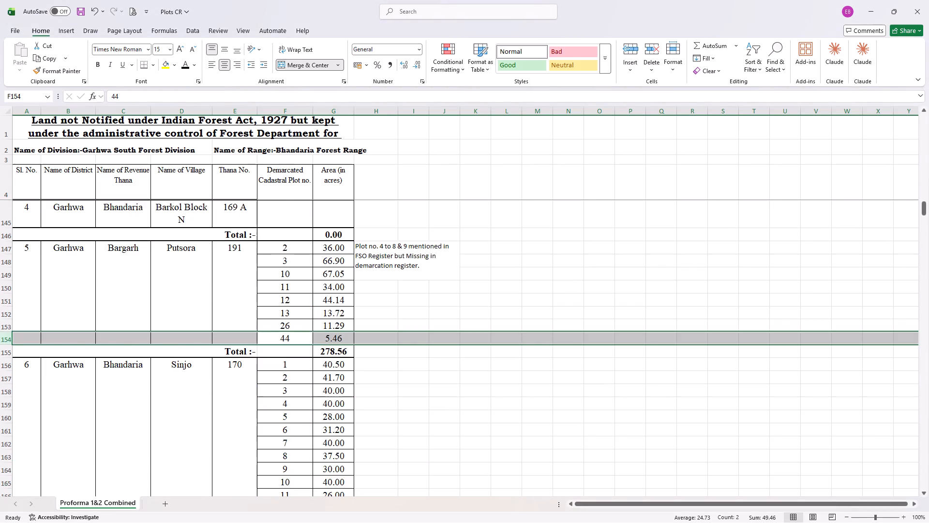
scroll(351, 366, up, 2)
scroll(351, 366, down, 1)
click(477, 401)
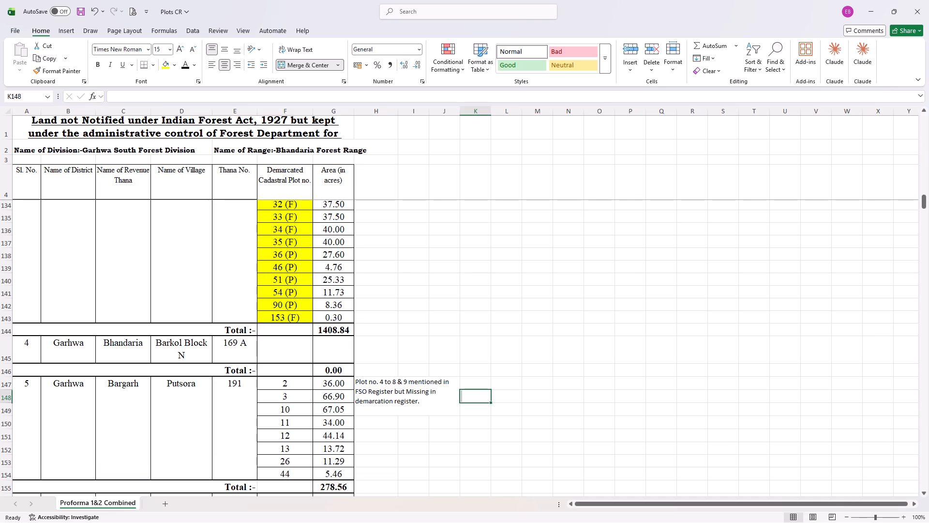
click(419, 385)
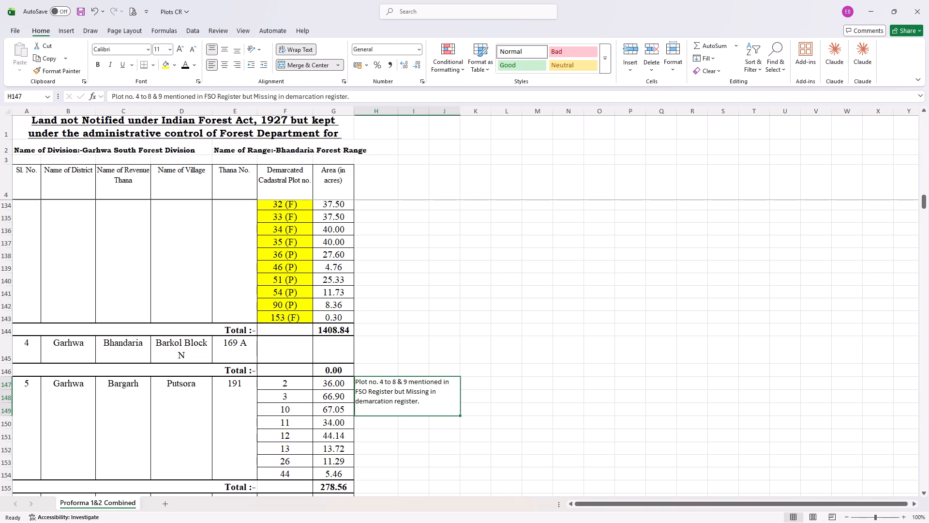
key(Delete)
click(414, 434)
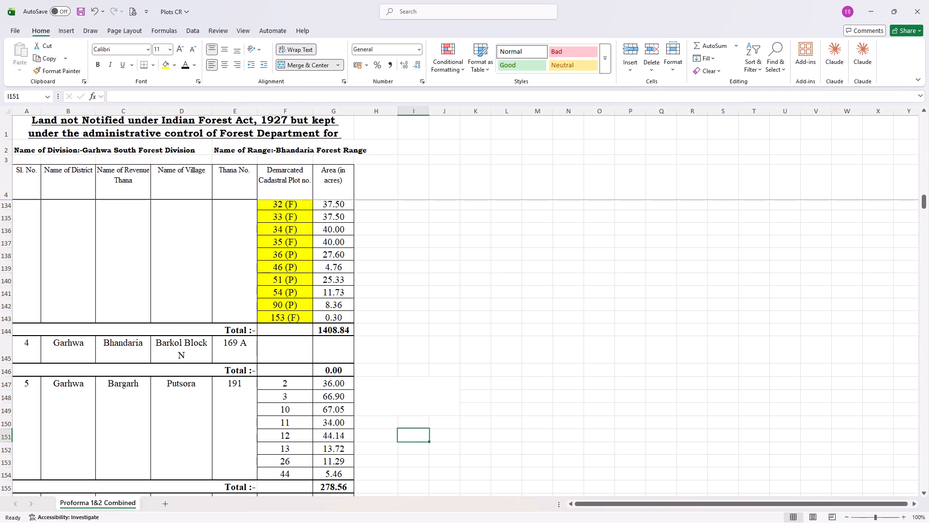
Capture a screen snip of the Putsora plot numbers and areas, from plot 2 down to the total.
key(shift+super+s)
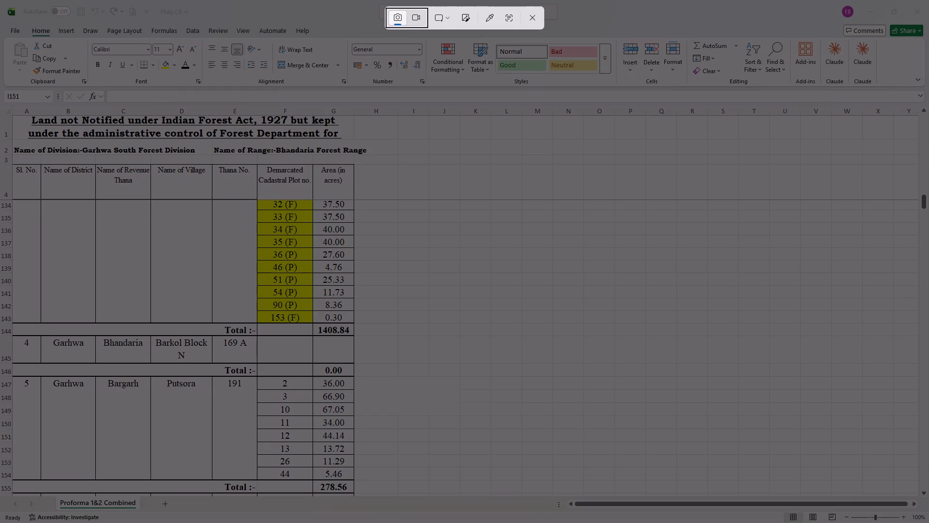
drag(256, 377, 356, 492)
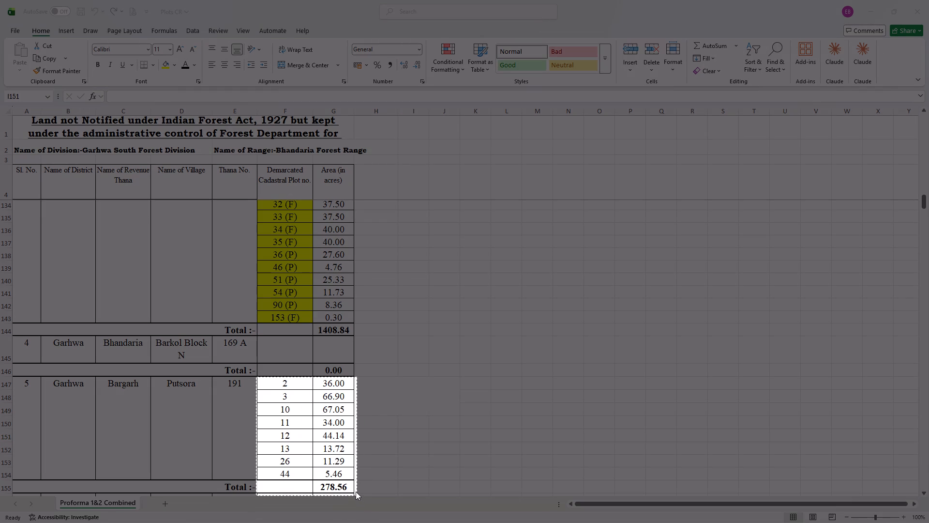
drag(356, 492, 433, 404)
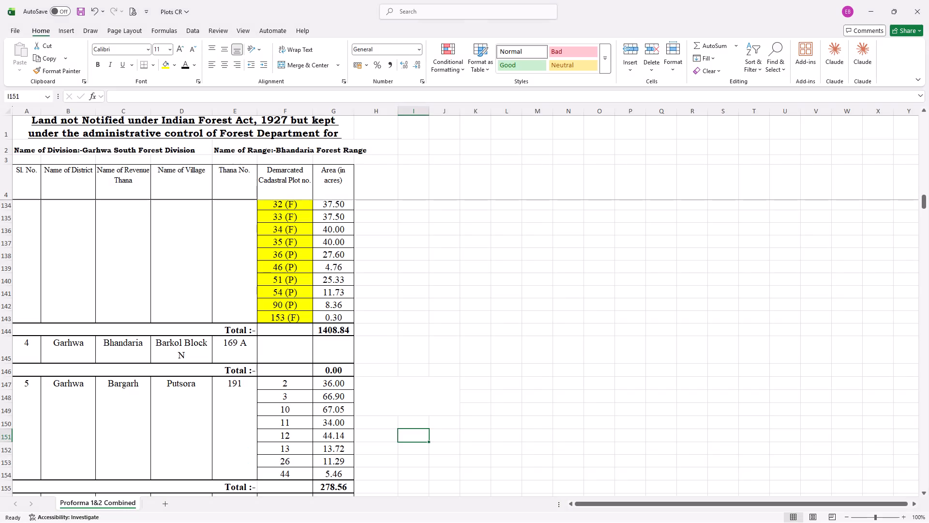
right_click(432, 400)
click(700, 413)
click(905, 448)
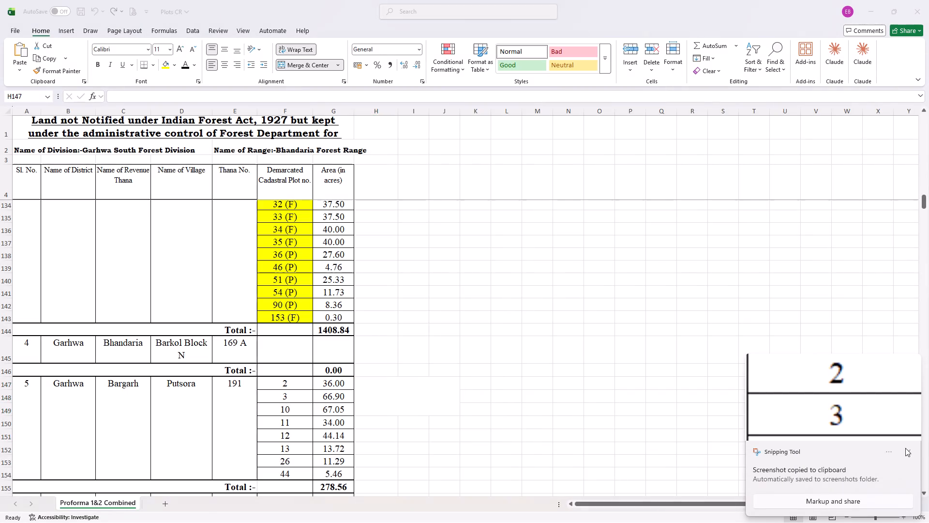
click(484, 373)
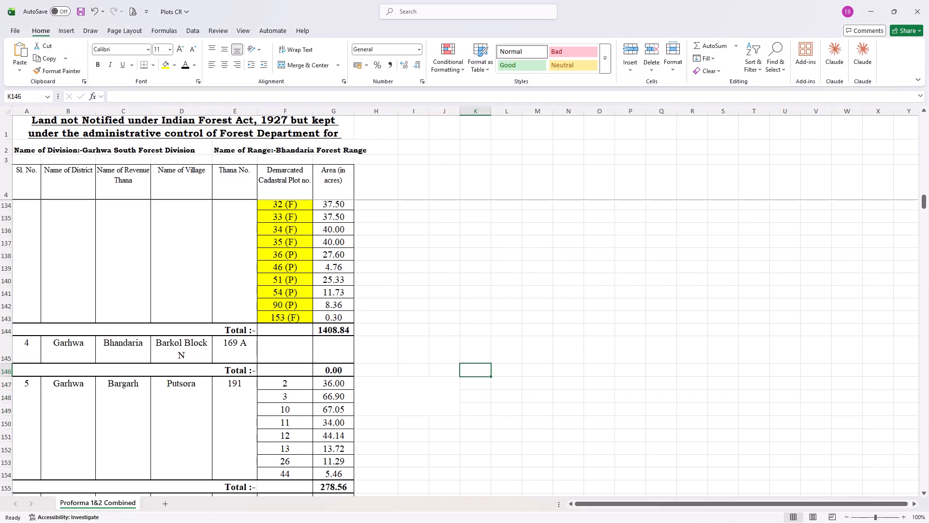
Label plot 2 as (F) and plot 3 as (P) in the Putsora list.
click(304, 386)
double_click(304, 386)
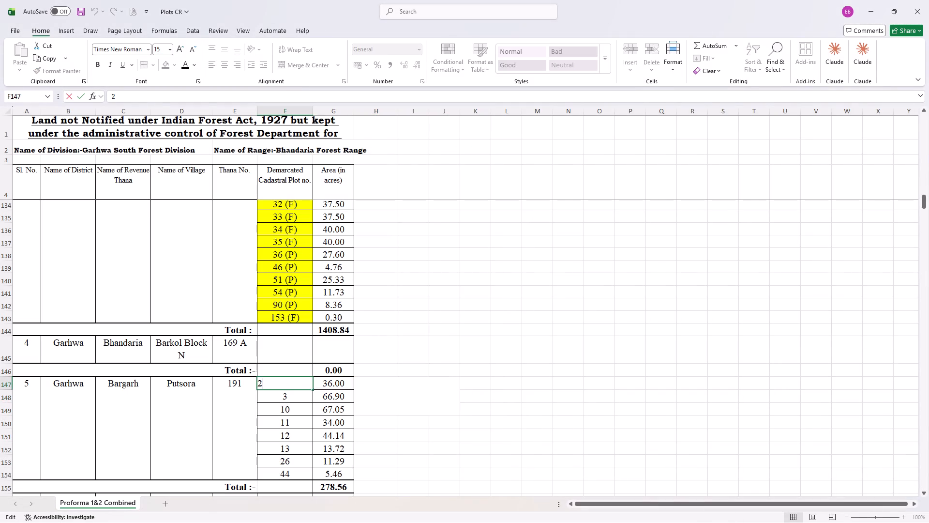
key(space)
text((F))
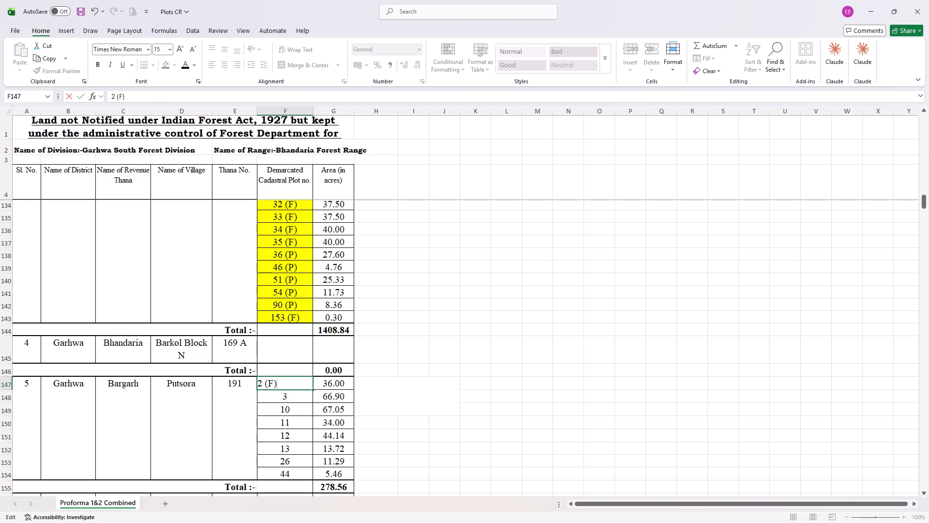
double_click(304, 397)
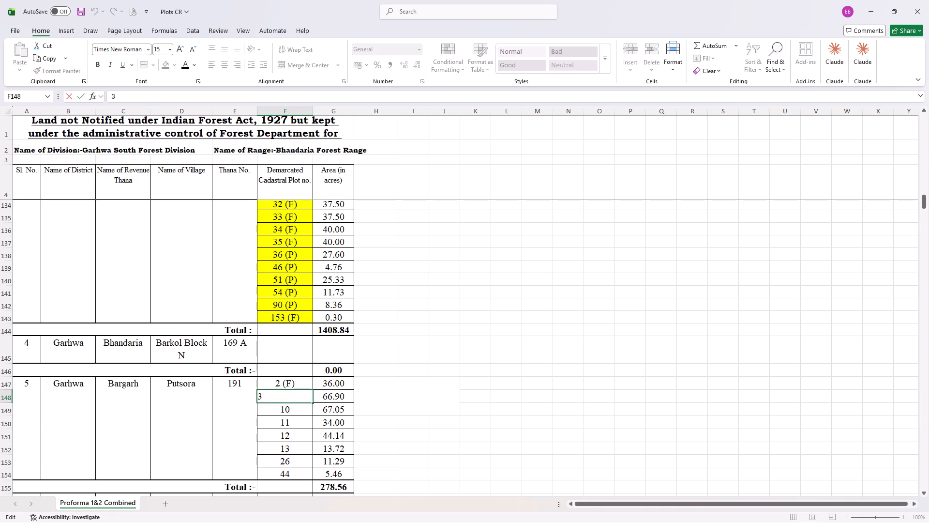
key(space)
text((P))
Label plots 10, 11, 12, 13, 26 and 44 as (P) in the Putsora list.
double_click(304, 412)
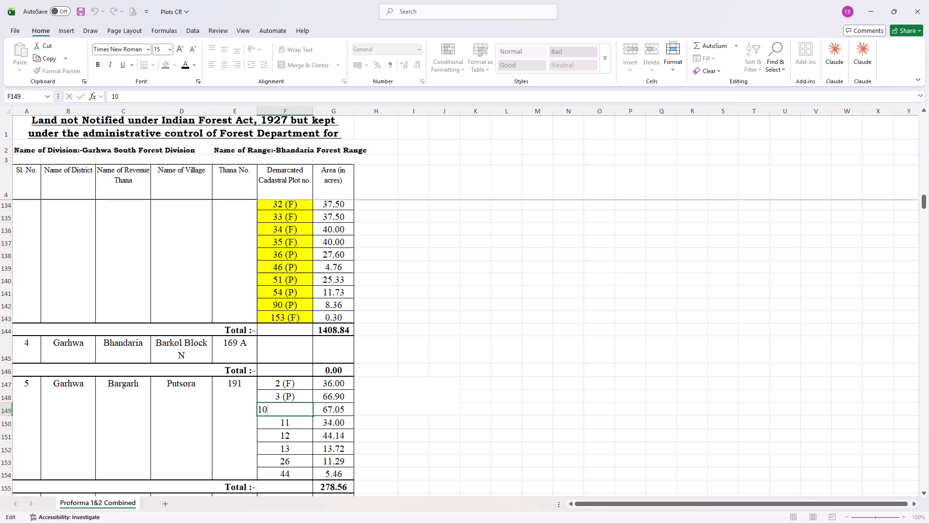
key(space)
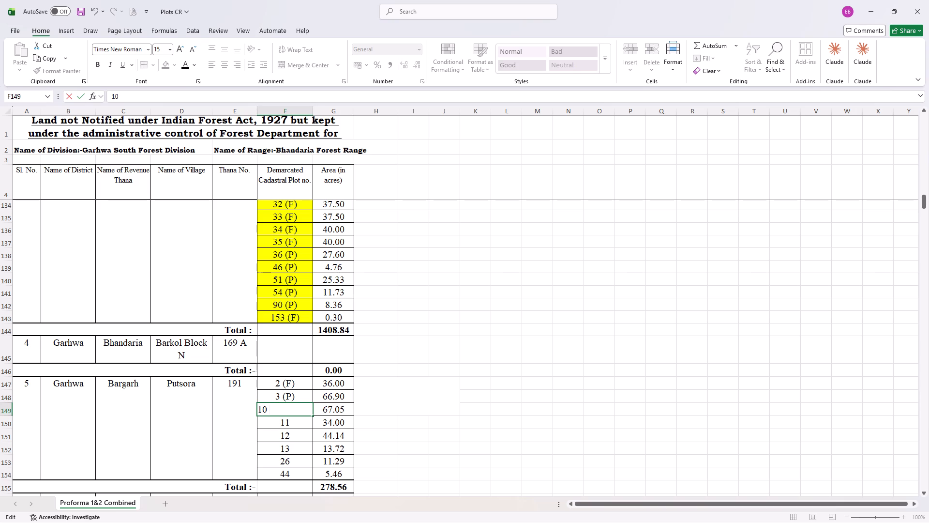
text((P))
drag(305, 410, 285, 410)
drag(285, 410, 266, 410)
key(ctrl+c)
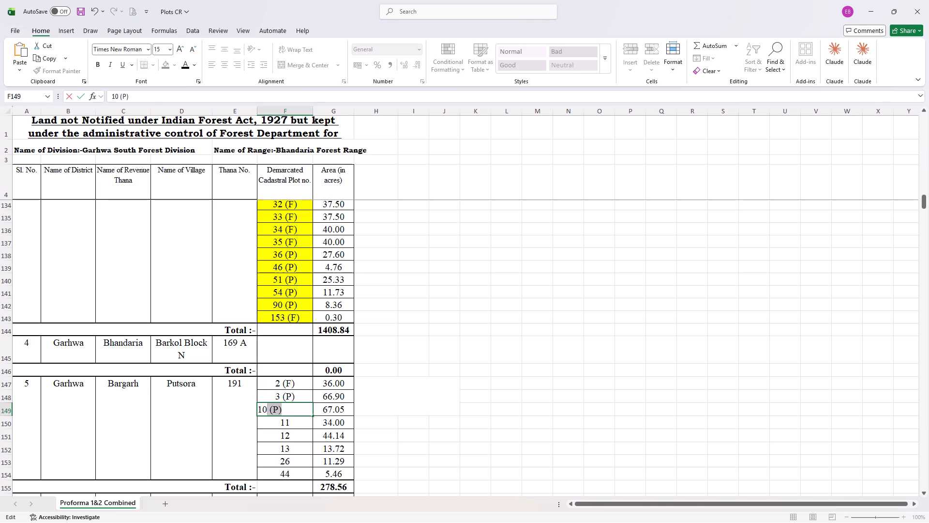
double_click(300, 422)
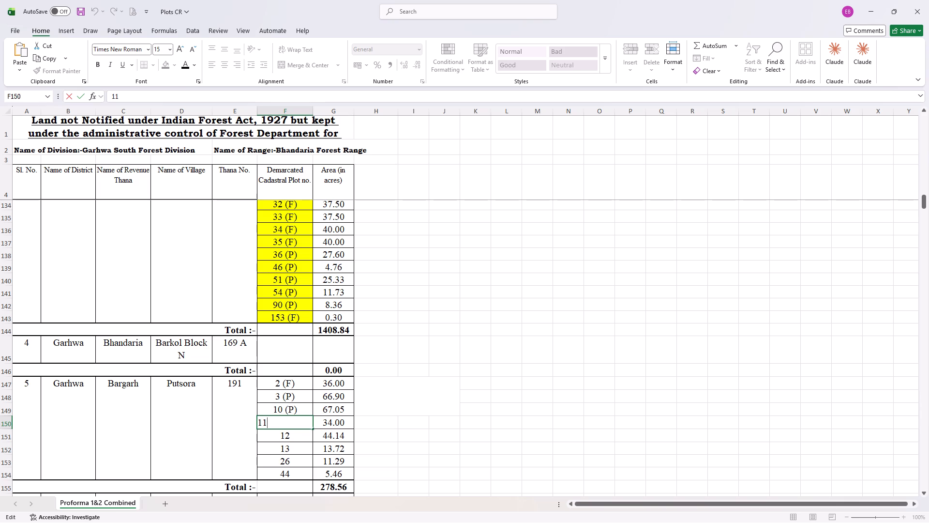
key(ctrl+v)
double_click(303, 435)
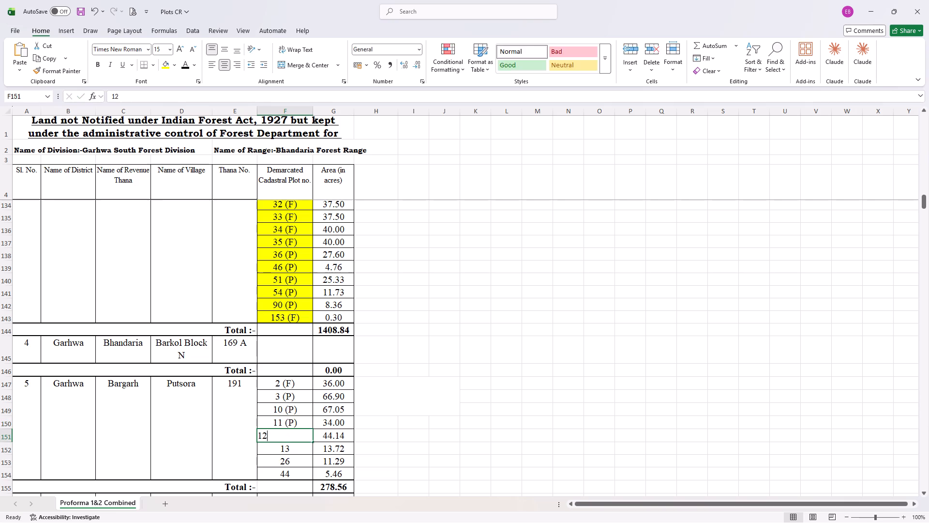
key(ctrl+v)
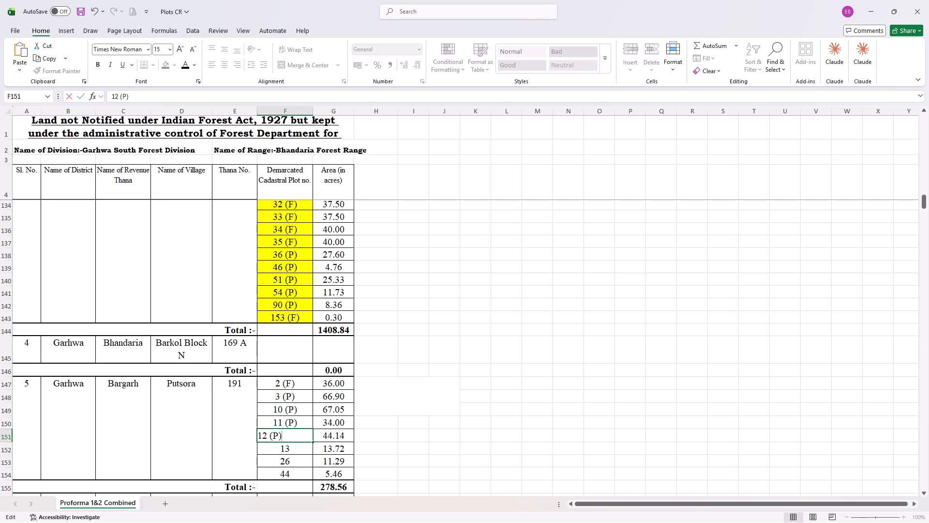
double_click(307, 451)
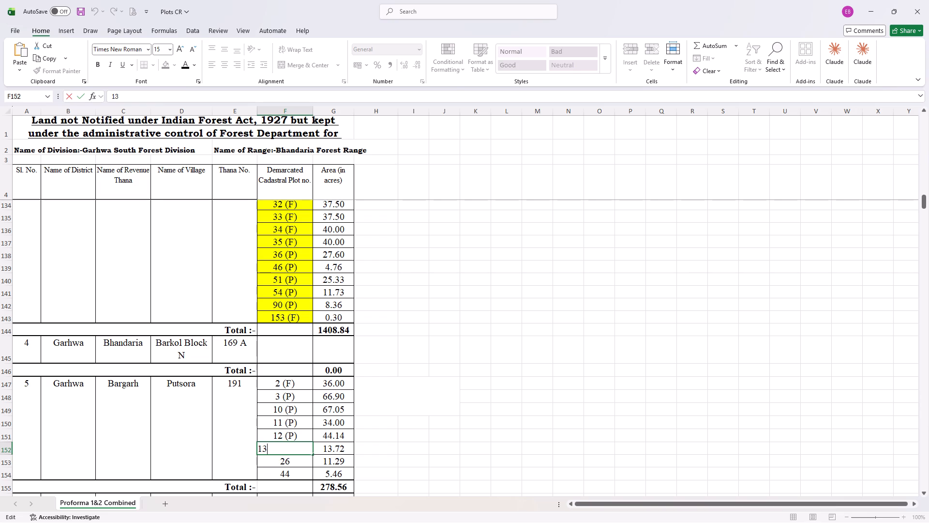
key(ctrl+v)
double_click(308, 460)
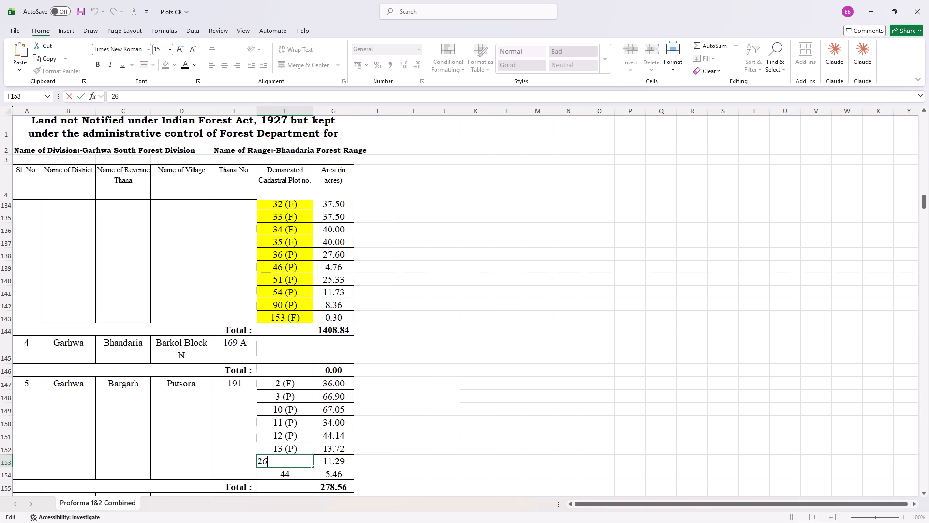
key(ctrl+v)
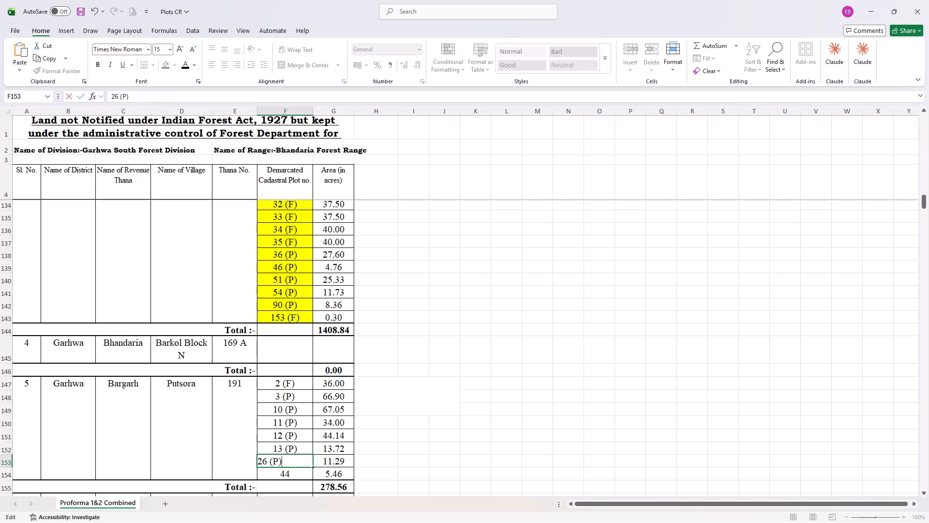
double_click(309, 476)
key(ctrl+v)
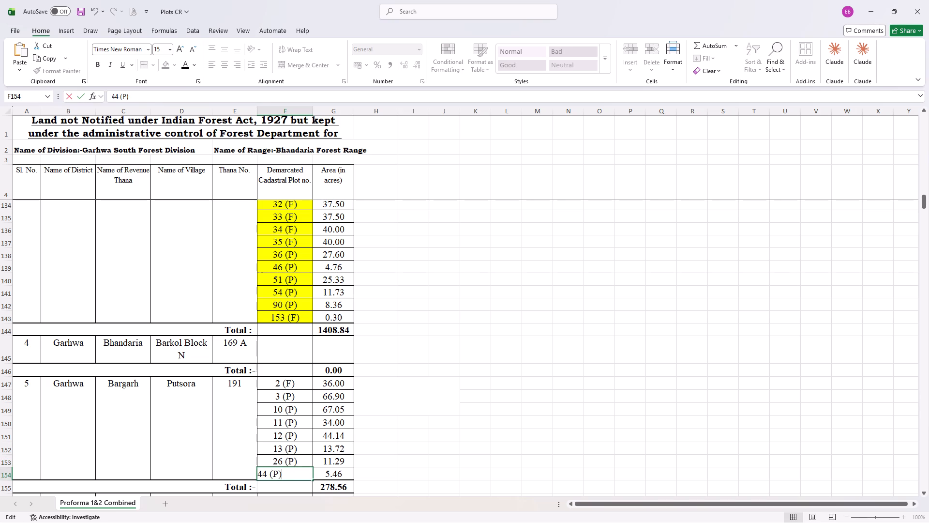
click(433, 446)
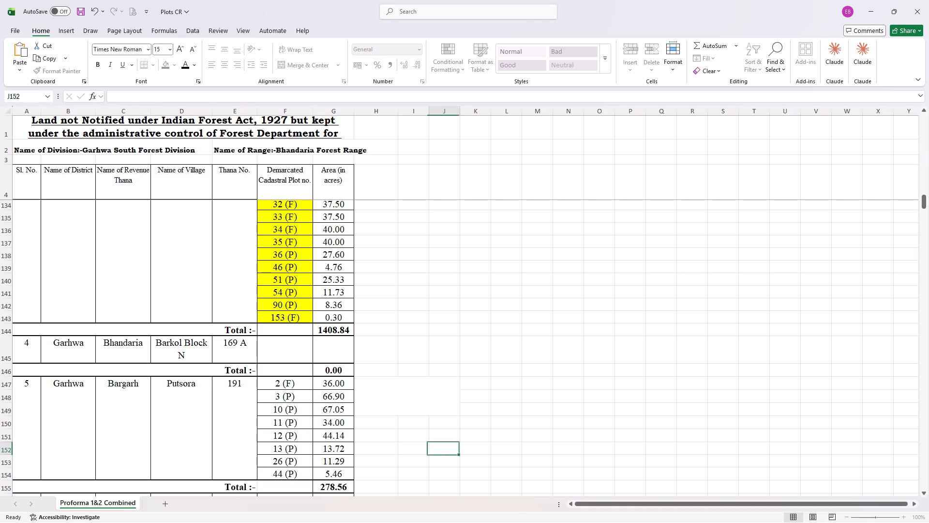
Highlight all the Putsora plot numbers, from 2 (F) to 44 (P), in yellow.
drag(301, 384, 289, 478)
click(168, 67)
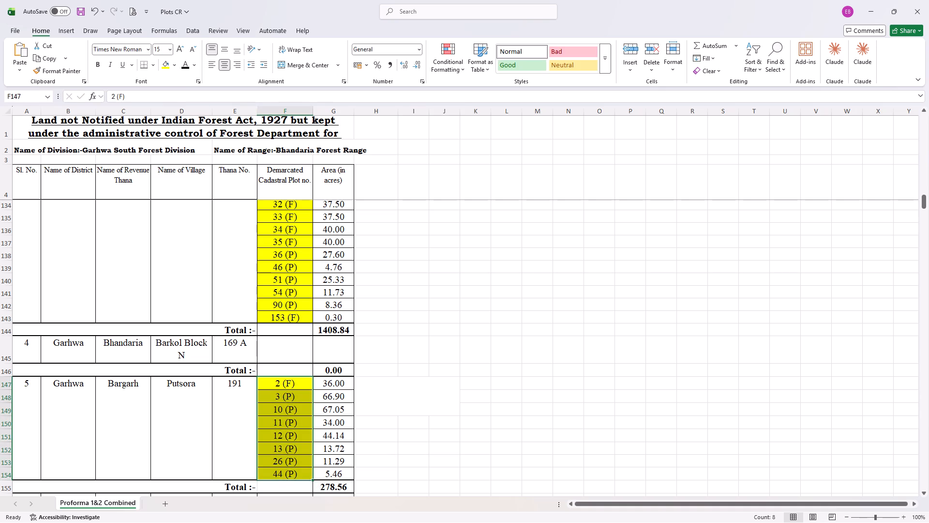
click(441, 298)
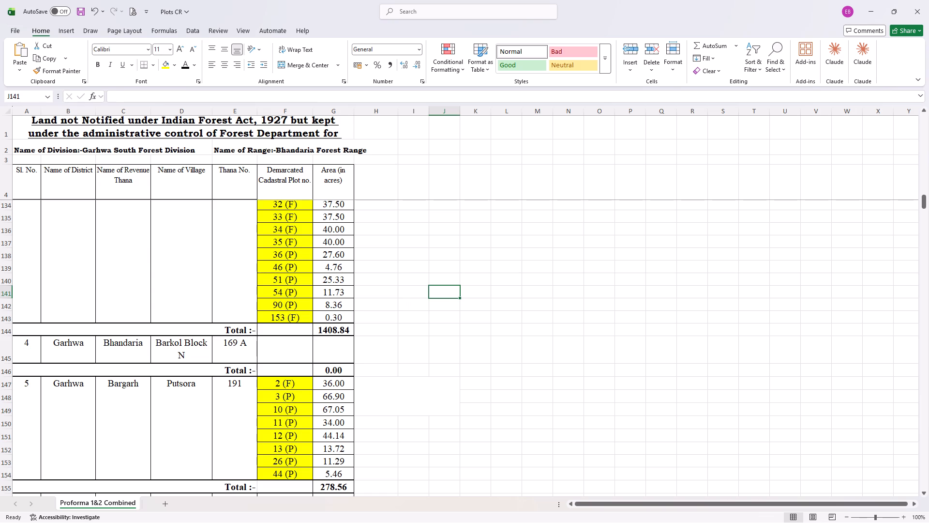
Save the Plots CR workbook.
scroll(419, 304, down, 1)
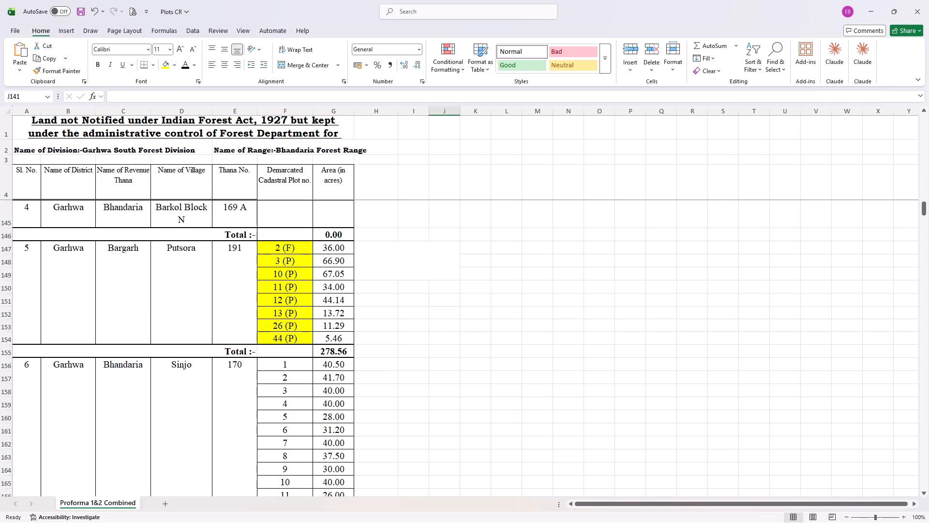
click(79, 11)
Review the village plot lists from Marda through the final totals for plots still lacking labels and highlighting.
scroll(226, 333, up, 3)
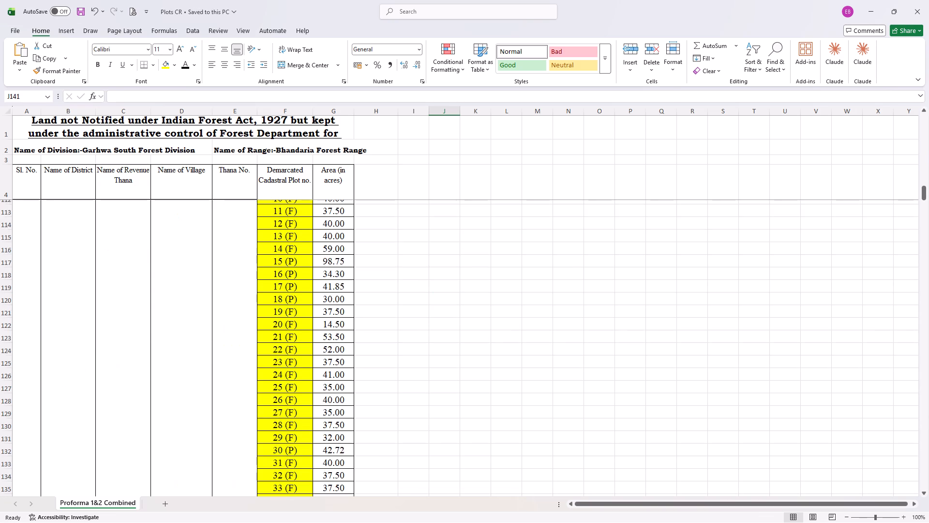
scroll(226, 333, up, 14)
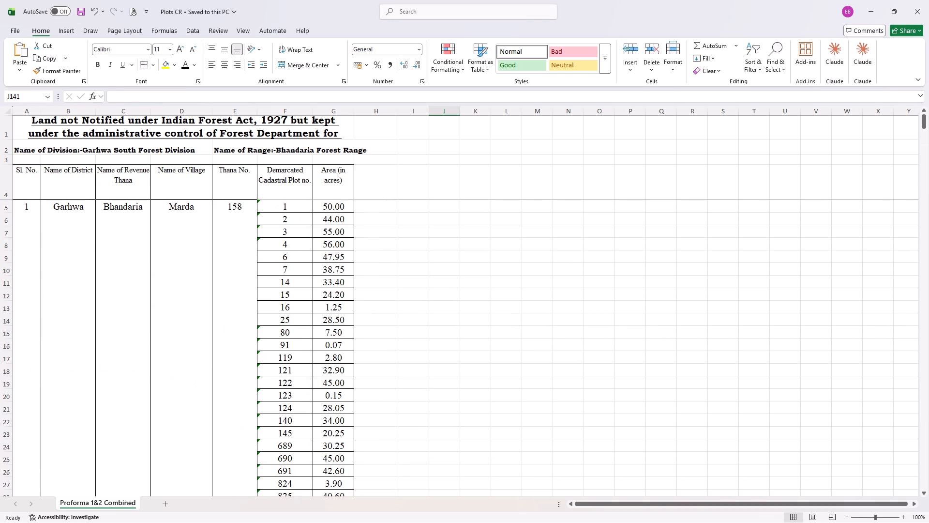
scroll(226, 333, down, 11)
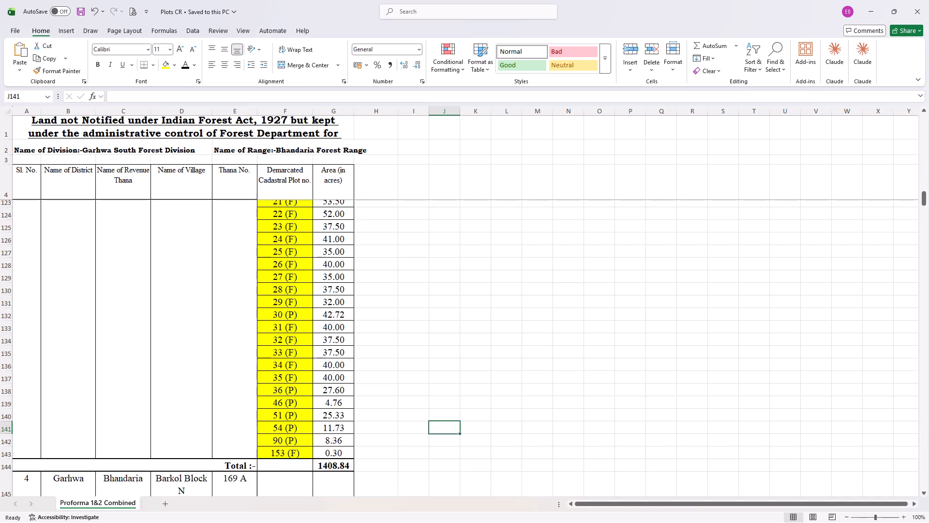
scroll(226, 333, down, 8)
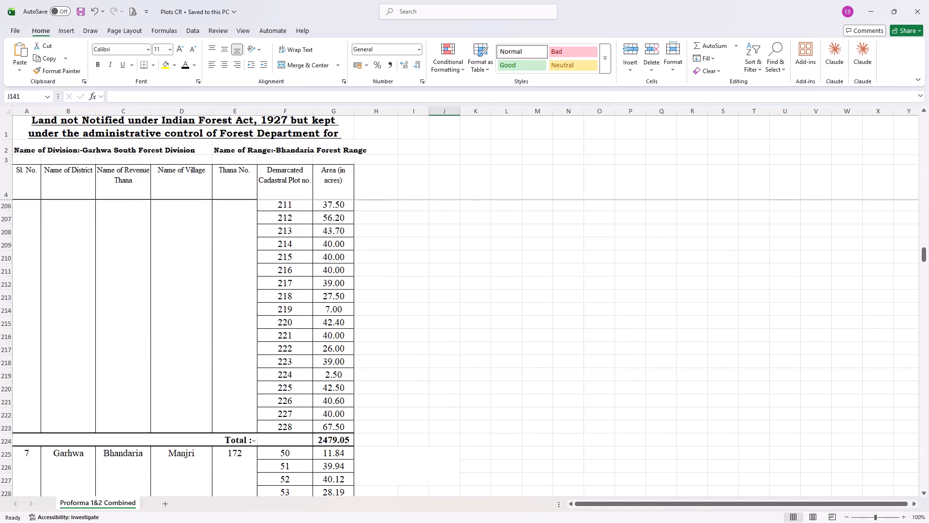
scroll(224, 340, down, 9)
scroll(224, 340, up, 2)
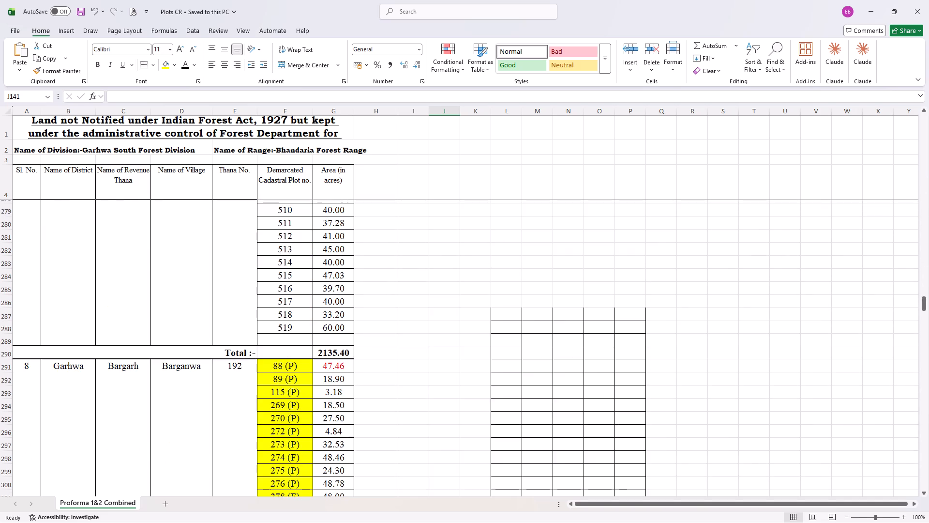
scroll(224, 340, down, 13)
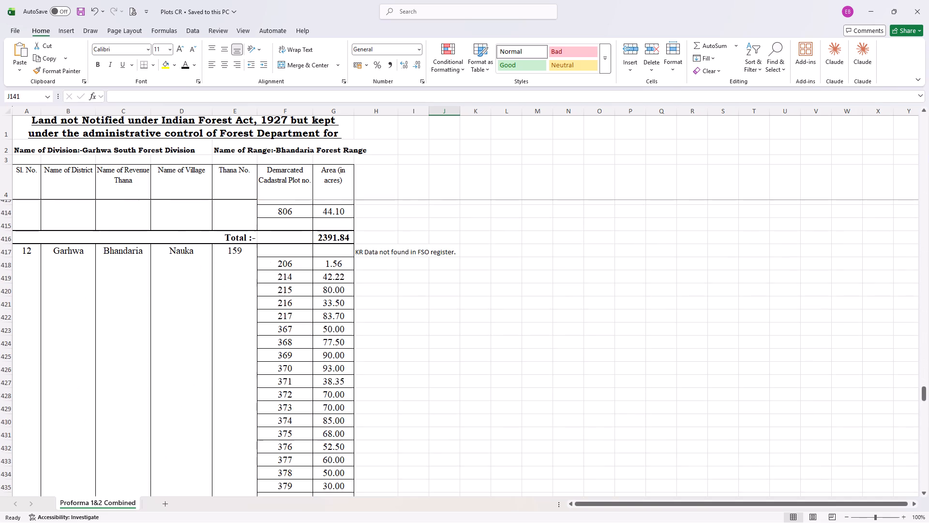
scroll(224, 340, down, 14)
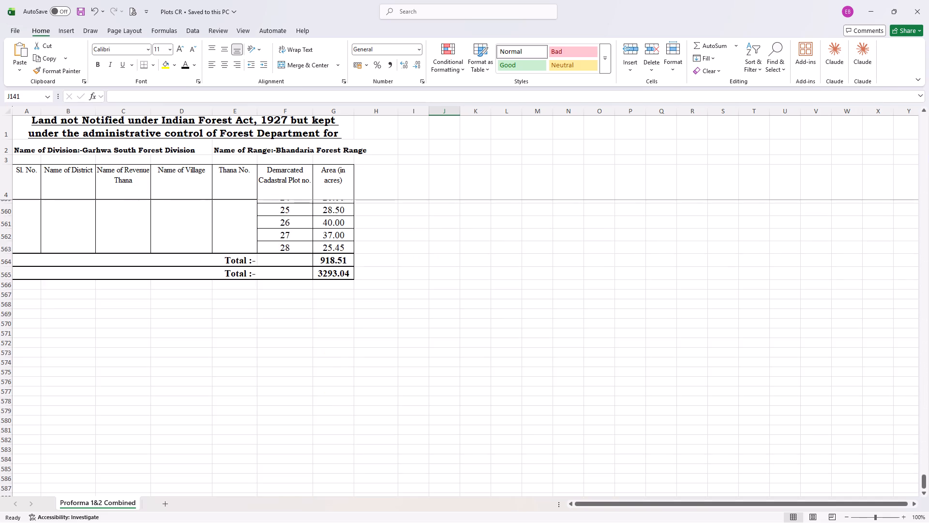
Delete the blank row between plots 6 and 8 in the Khajuri list.
scroll(224, 340, up, 3)
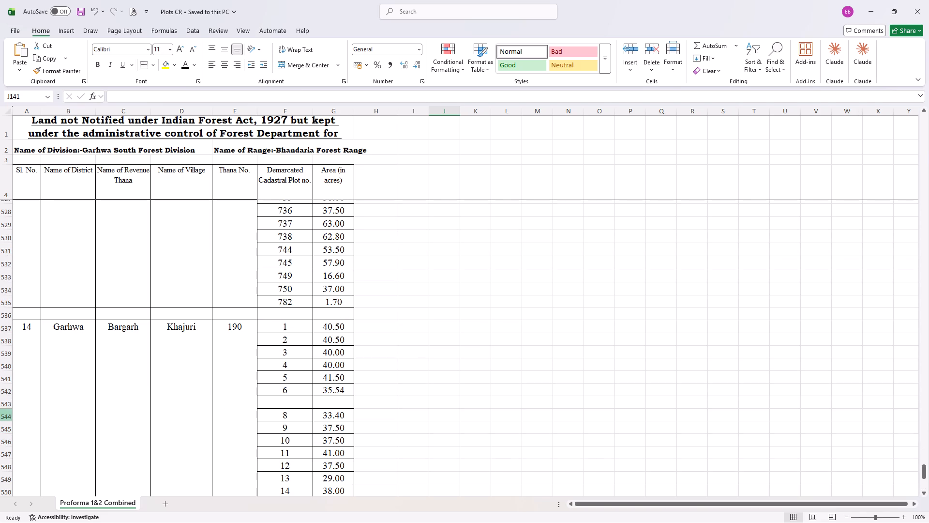
click(5, 414)
click(6, 405)
right_click(6, 405)
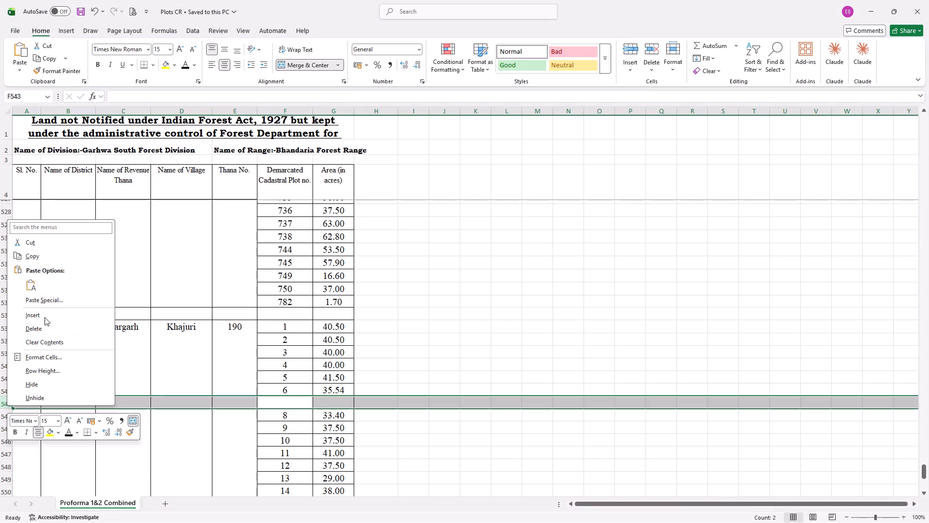
click(59, 331)
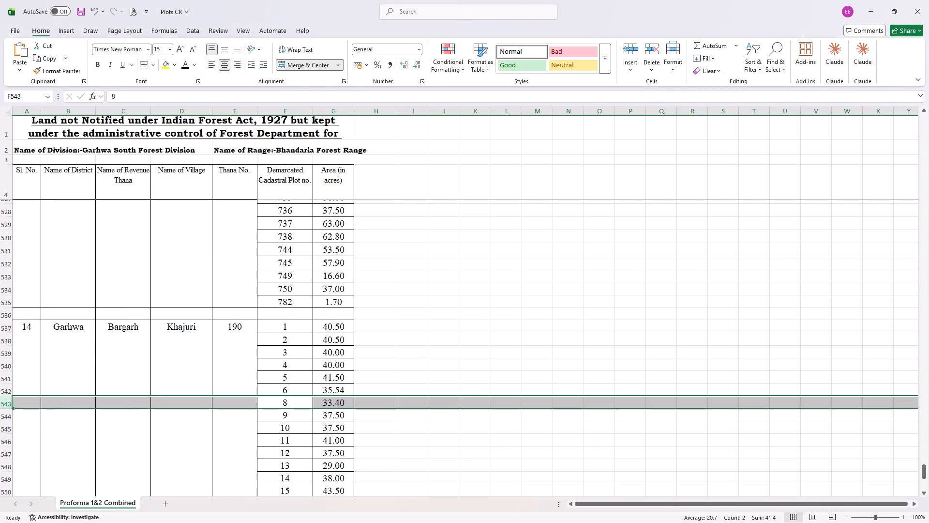
Switch to QGIS to examine the parcels around Putsora and Kalakhajuri on the satellite map, and review the Khajuri plot list in Excel.
scroll(130, 399, down, 3)
key(alt+Tab)
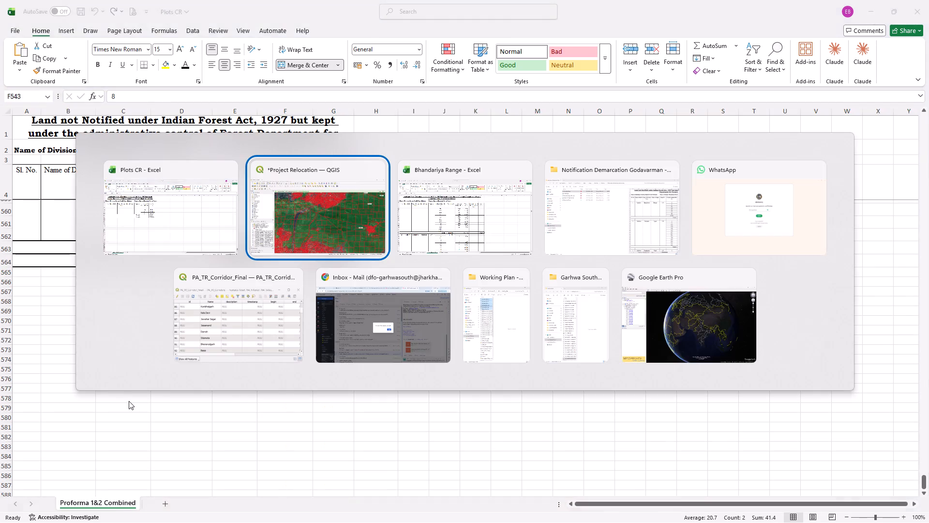
scroll(392, 410, down, 1)
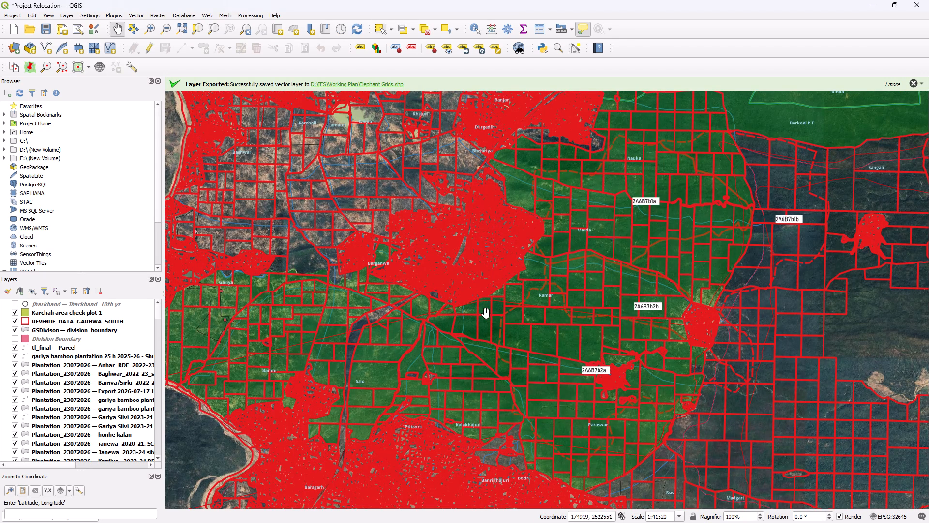
drag(470, 430, 511, 334)
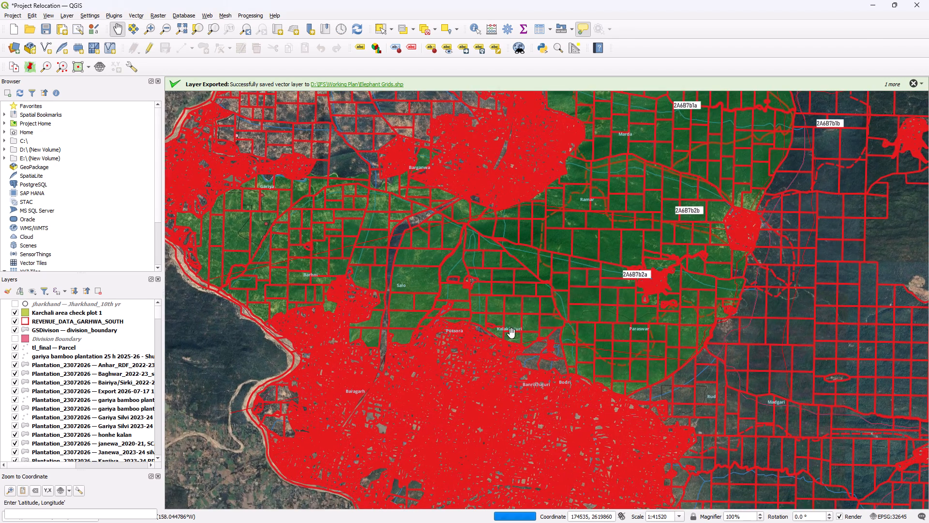
scroll(519, 326, up, 1)
drag(469, 420, 507, 373)
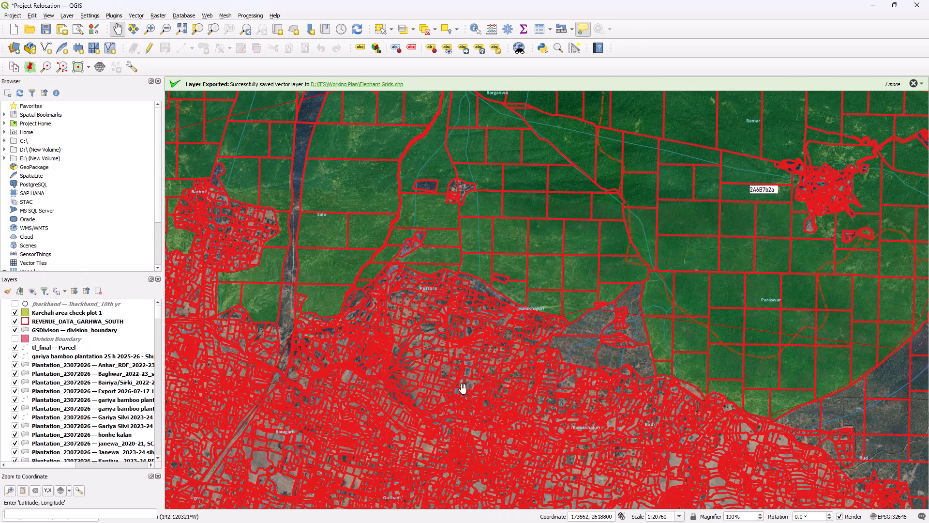
key(alt+Tab)
key(alt+grave)
scroll(351, 370, up, 1)
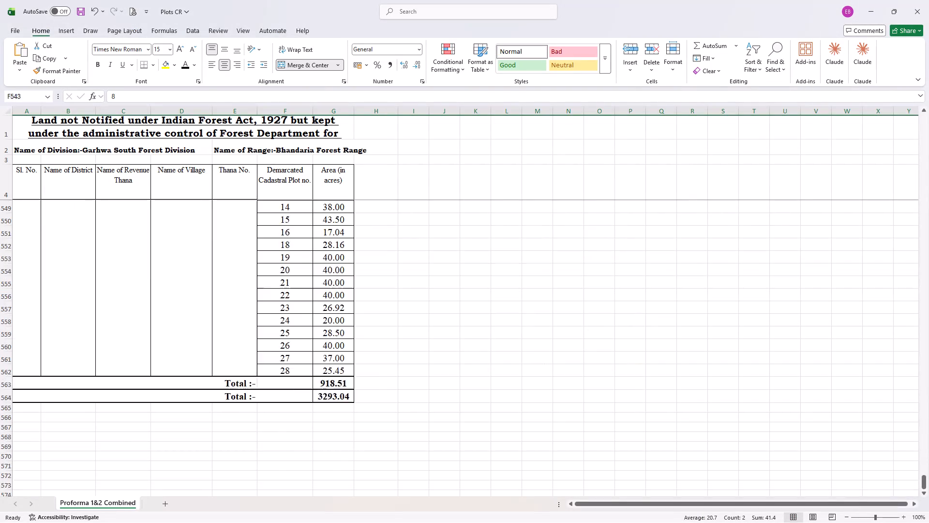
scroll(351, 370, up, 4)
scroll(351, 370, down, 2)
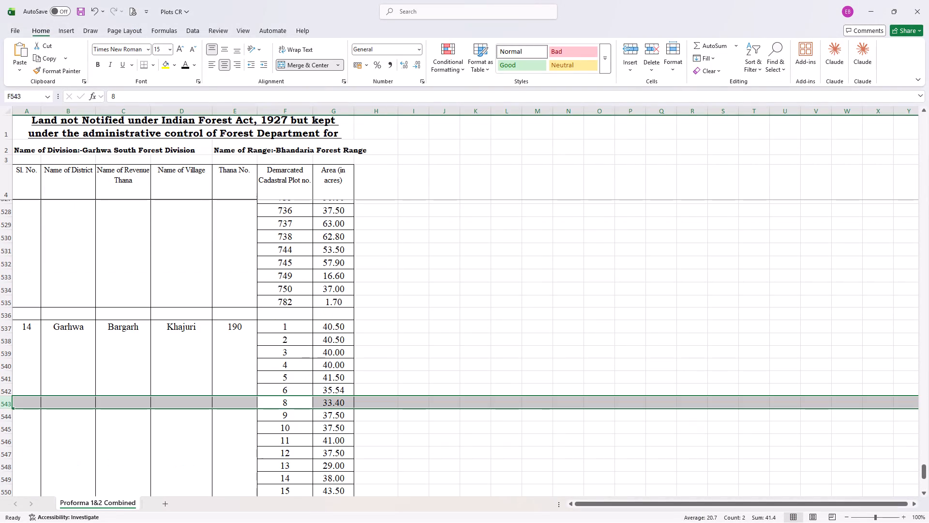
scroll(351, 370, down, 2)
scroll(351, 370, up, 2)
click(420, 417)
key(alt+Tab)
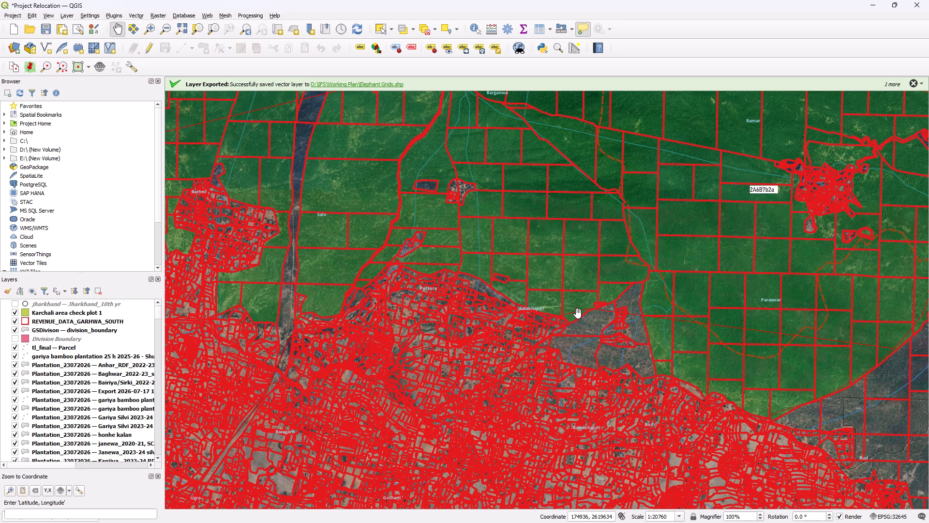
key(alt+Tab)
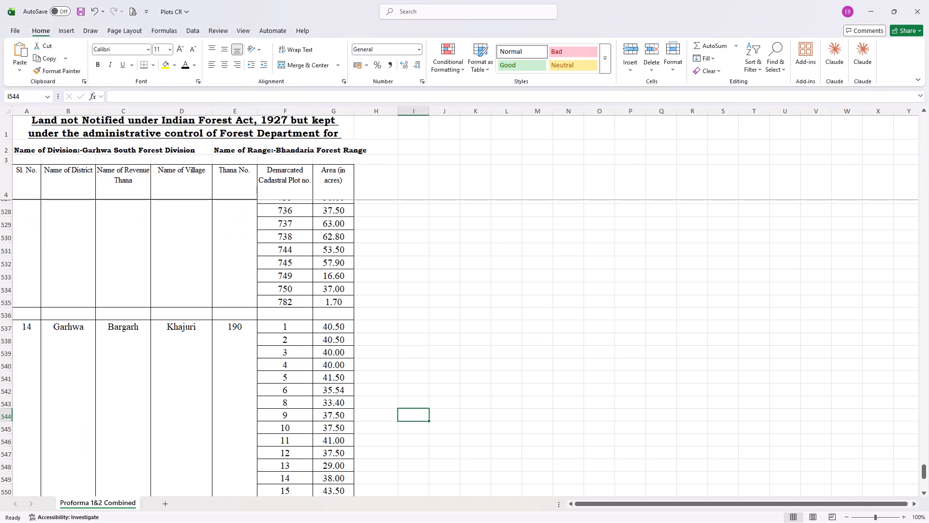
Check the Khajuri entry in the list, then switch to QGIS to examine the parcels around Kalakhajuri on the satellite map.
double_click(177, 329)
click(462, 327)
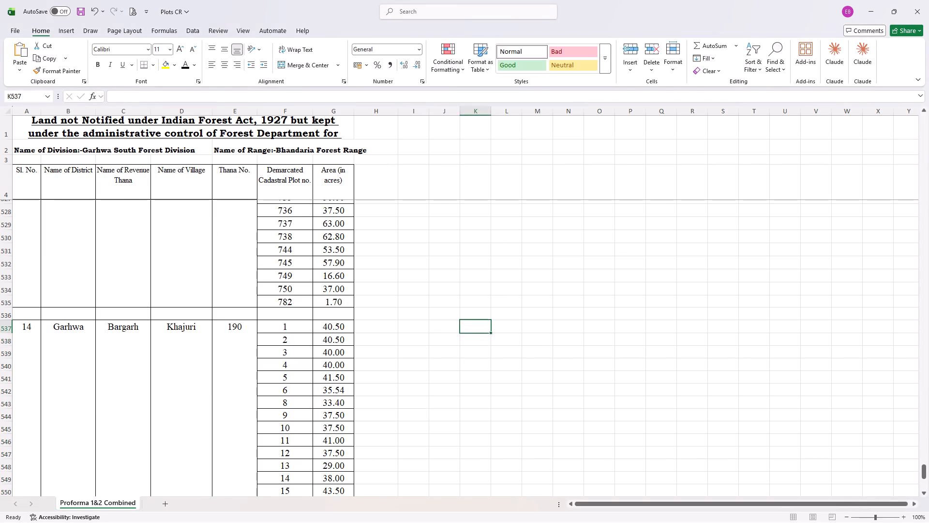
key(alt+Tab)
drag(572, 280, 554, 342)
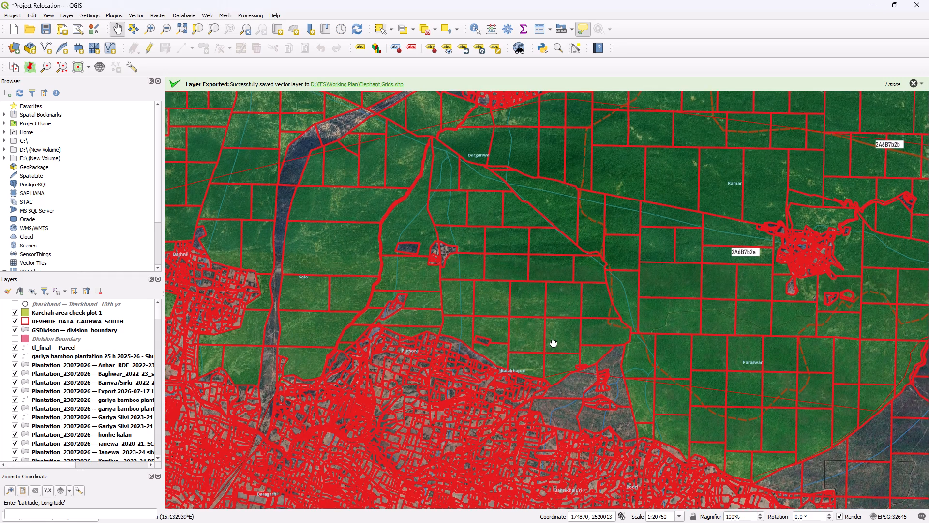
drag(554, 342, 553, 343)
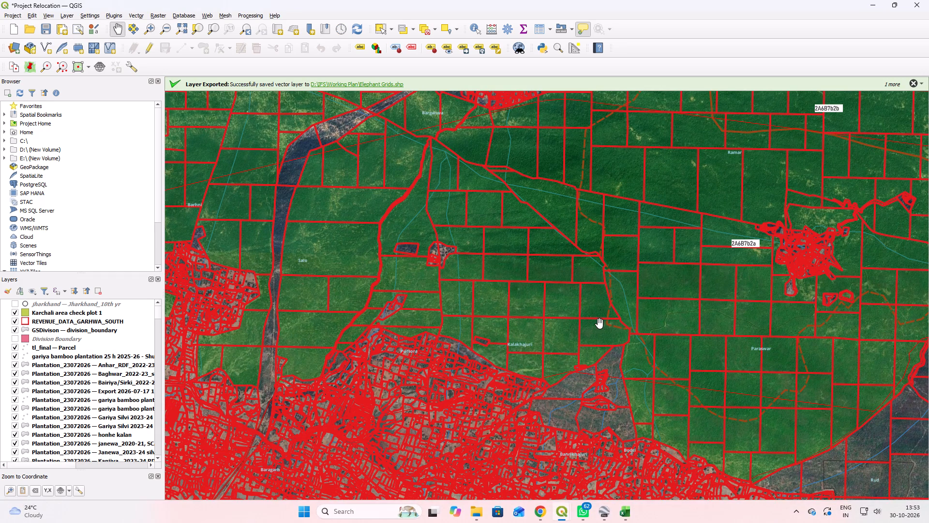
drag(527, 290, 521, 323)
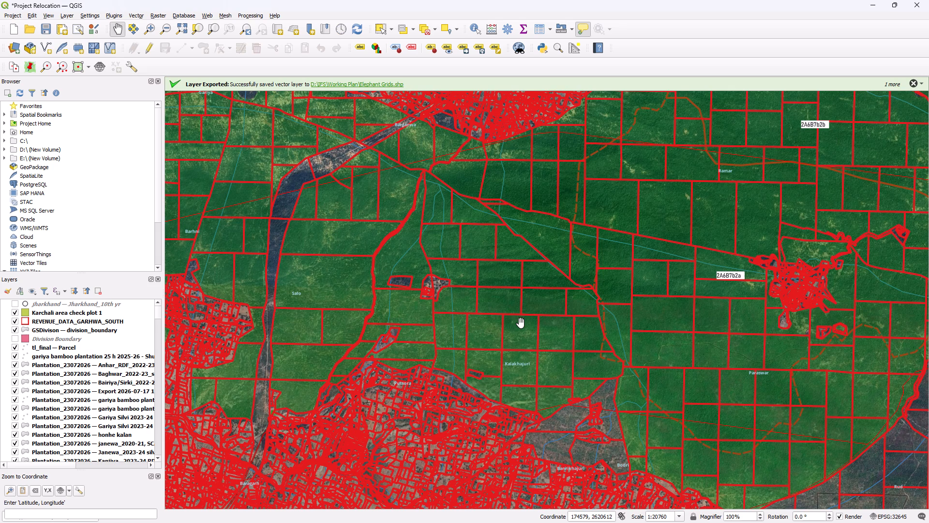
Switch back to Excel and set the Khajuri village block, plots 1 to 28 without the total rows, as the print area.
key(alt+Tab)
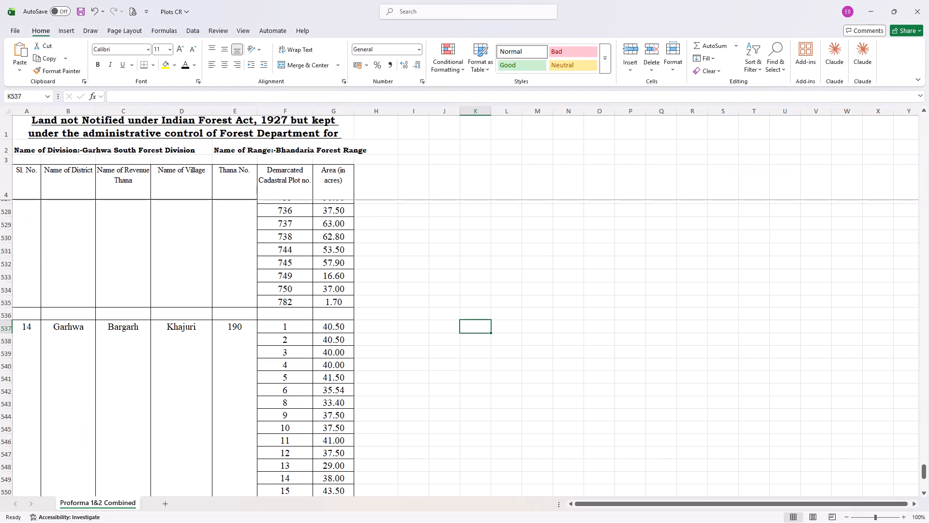
scroll(340, 373, down, 1)
scroll(340, 373, up, 1)
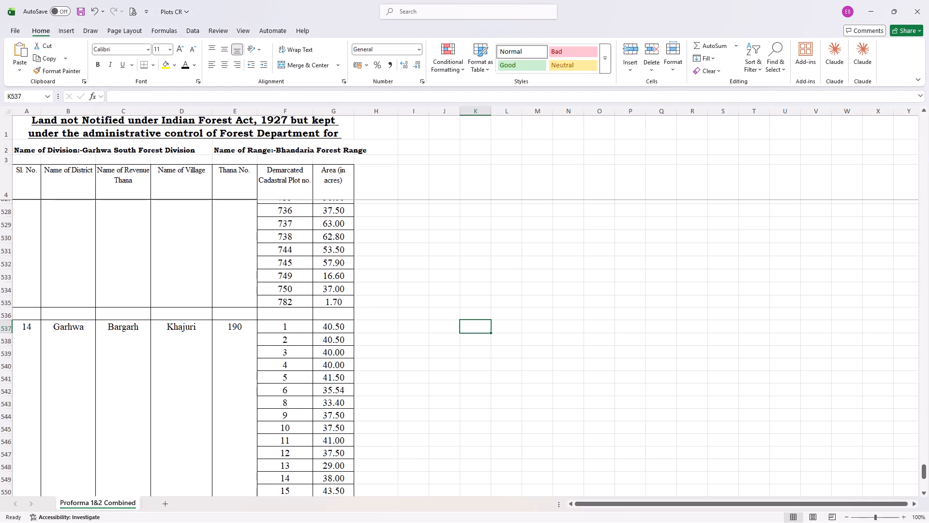
drag(31, 332, 345, 353)
scroll(345, 353, down, 1)
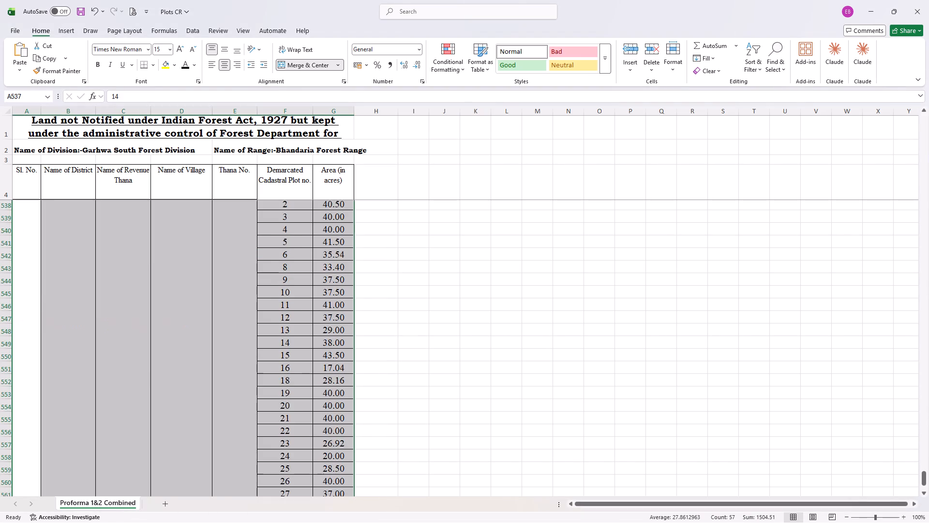
scroll(345, 353, down, 1)
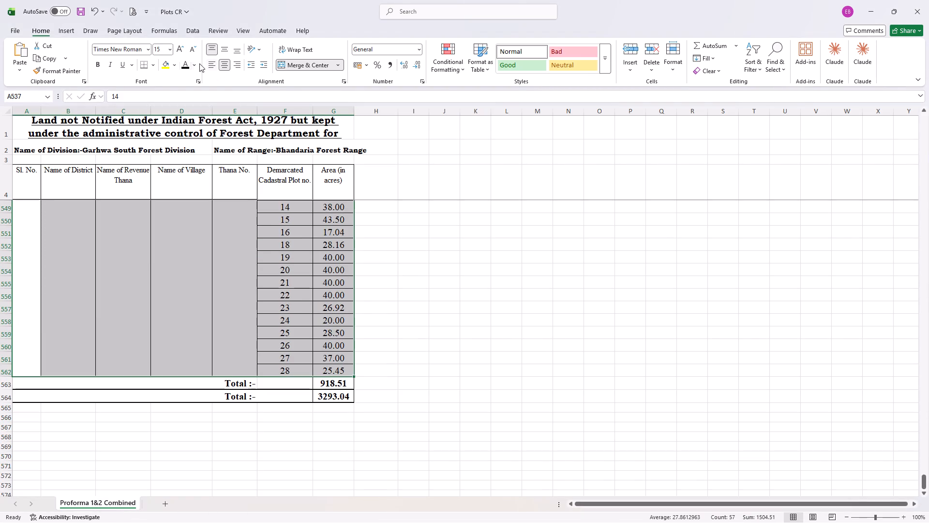
click(136, 32)
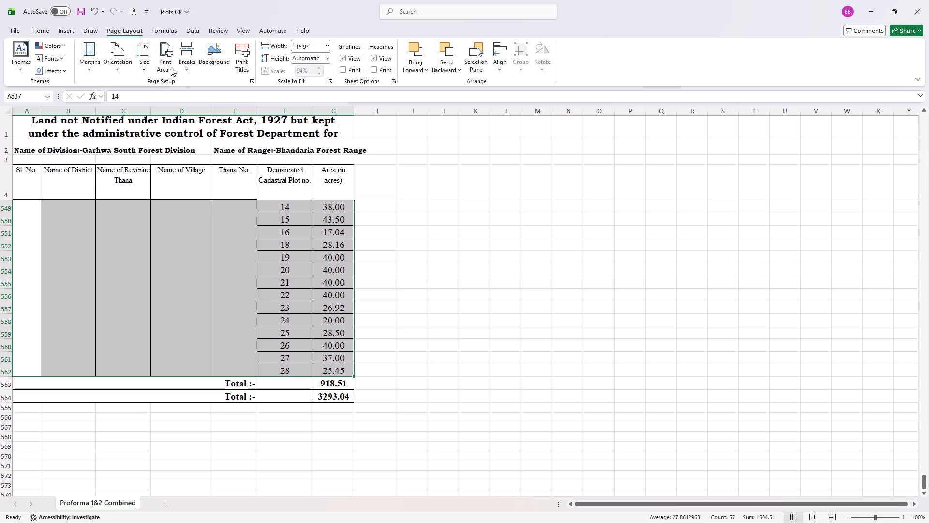
click(170, 67)
click(179, 80)
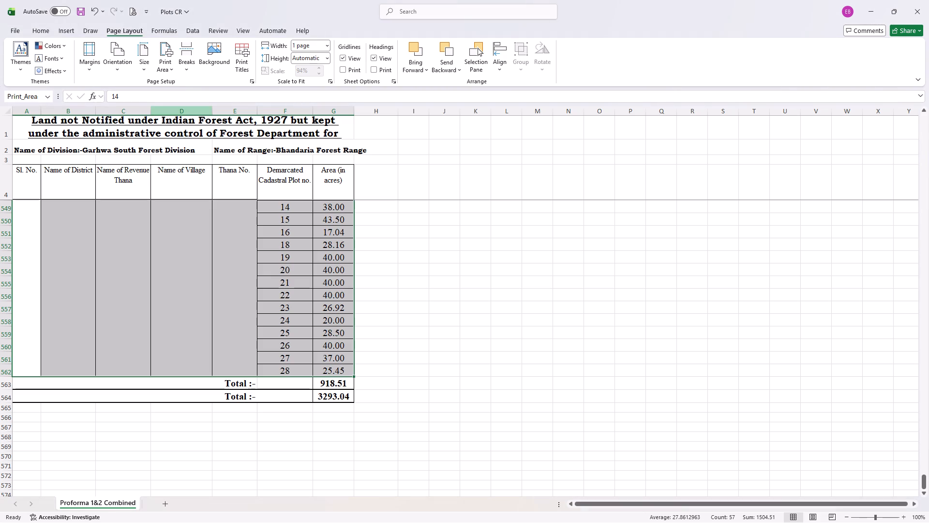
Print one copy of the Khajuri plot list on the Canon LBP2900 after checking the preview.
key(ctrl+p)
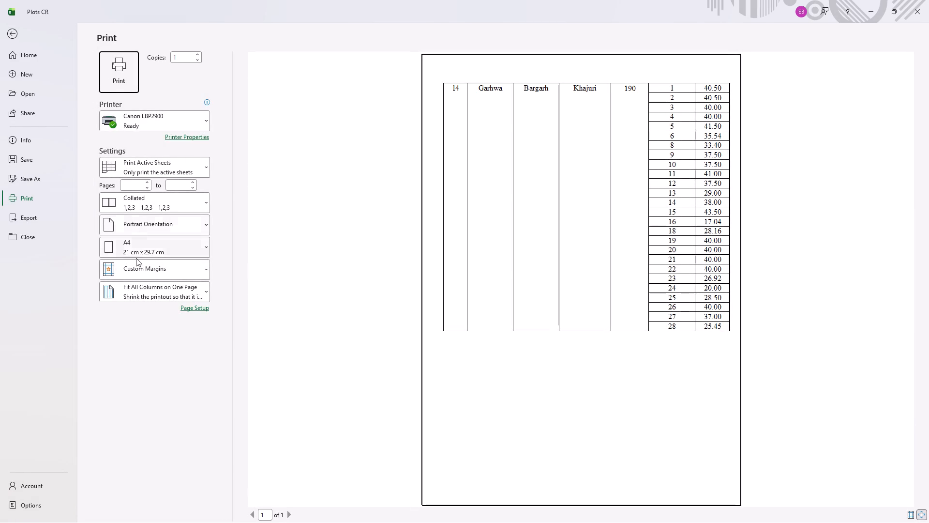
scroll(440, 296, down, 3)
key(ctrl+p)
click(120, 84)
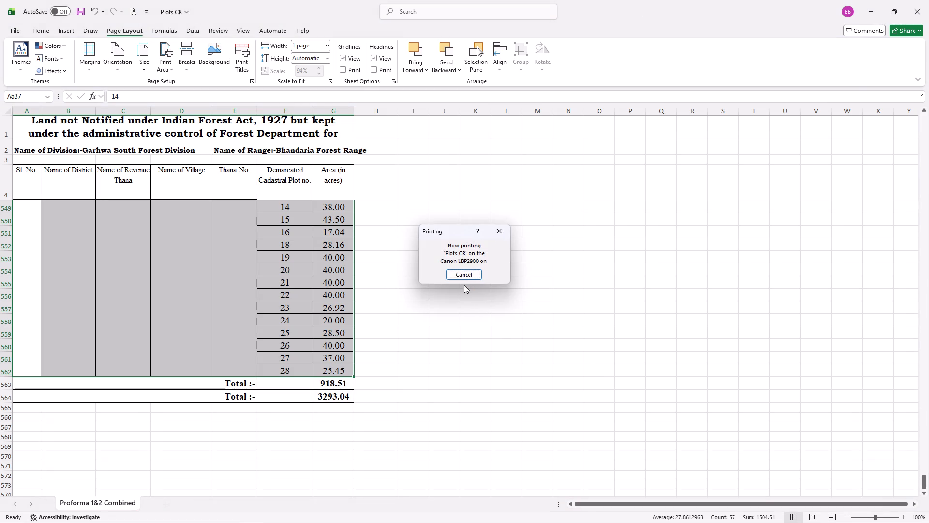
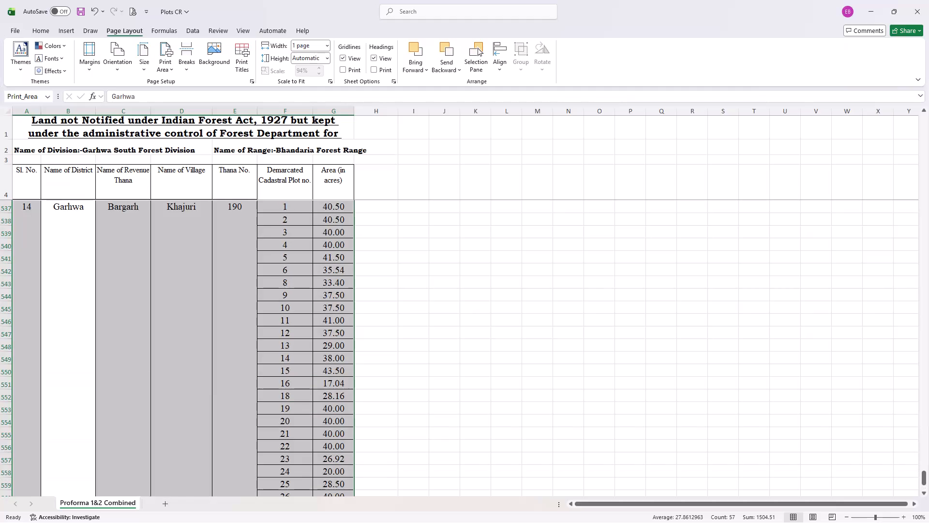
Switch to QGIS and examine the parcels around Kalakhajuri, Paraswar and the neighbouring villages on the satellite map.
key(Return)
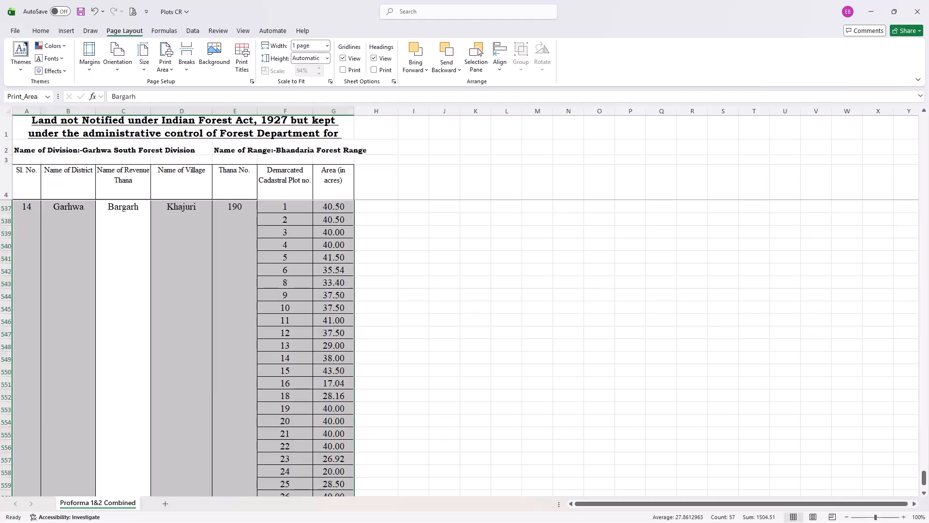
click(464, 284)
key(alt+Tab)
scroll(464, 284, down, 1)
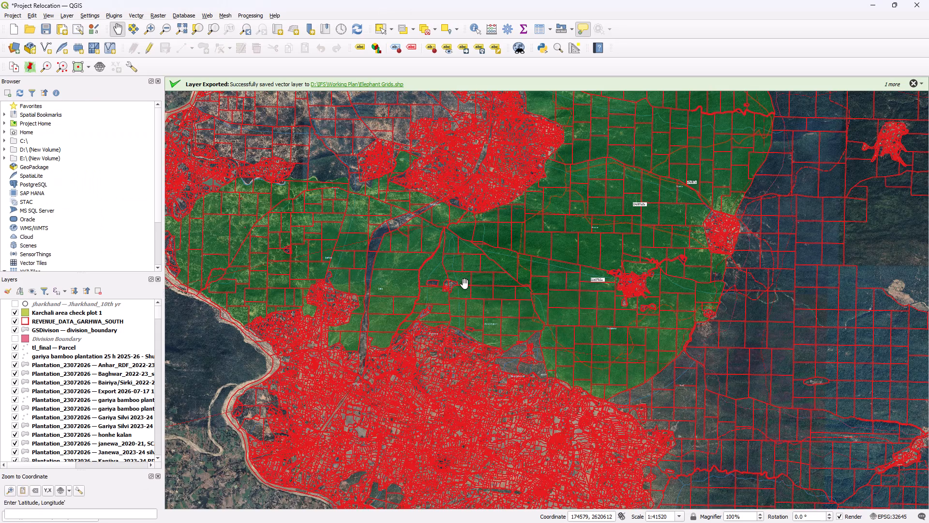
drag(576, 344, 538, 343)
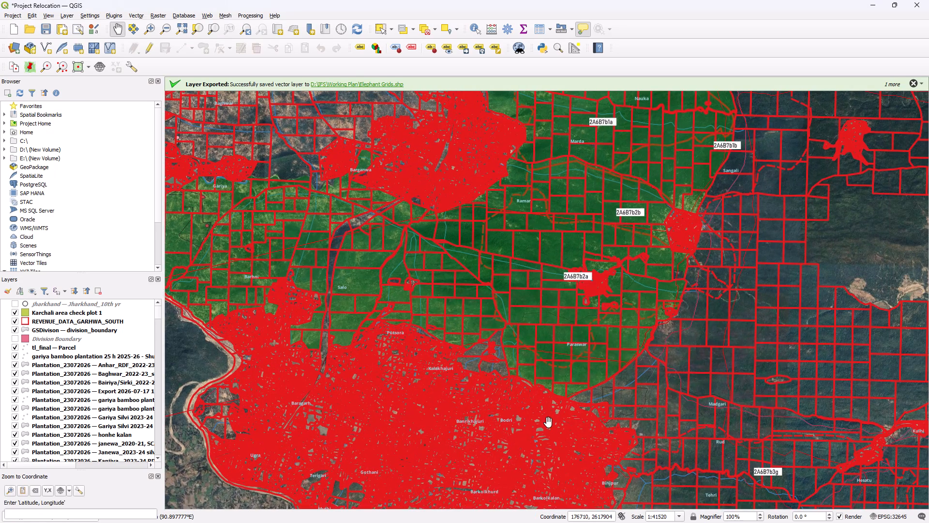
scroll(548, 422, down, 1)
scroll(525, 452, up, 1)
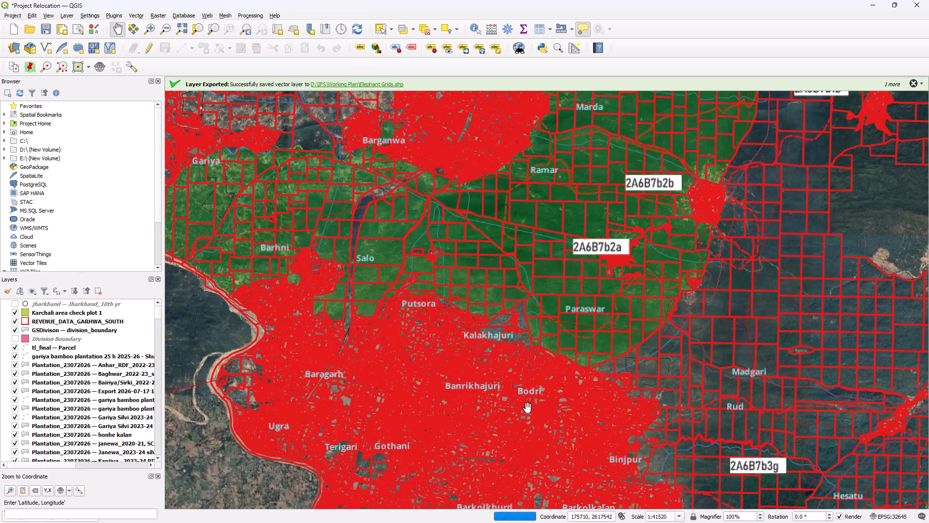
drag(525, 423, 489, 366)
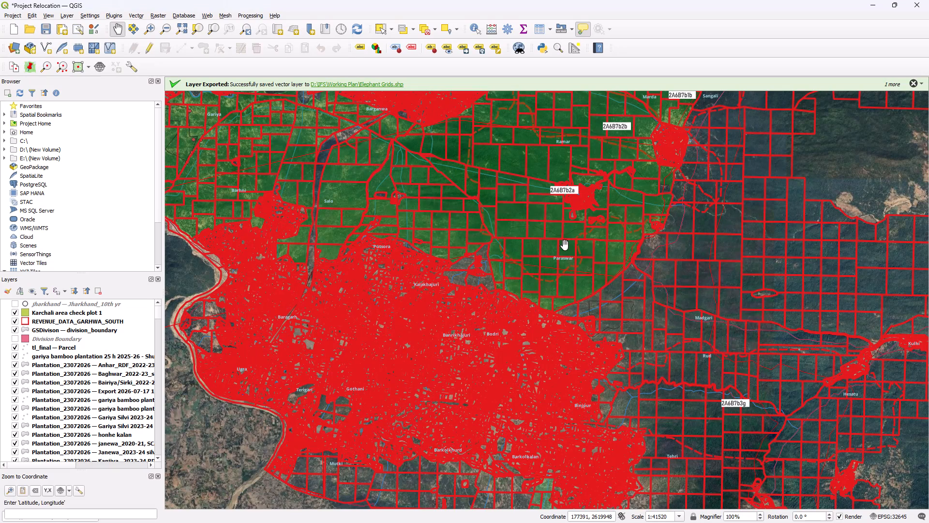
scroll(565, 256, up, 1)
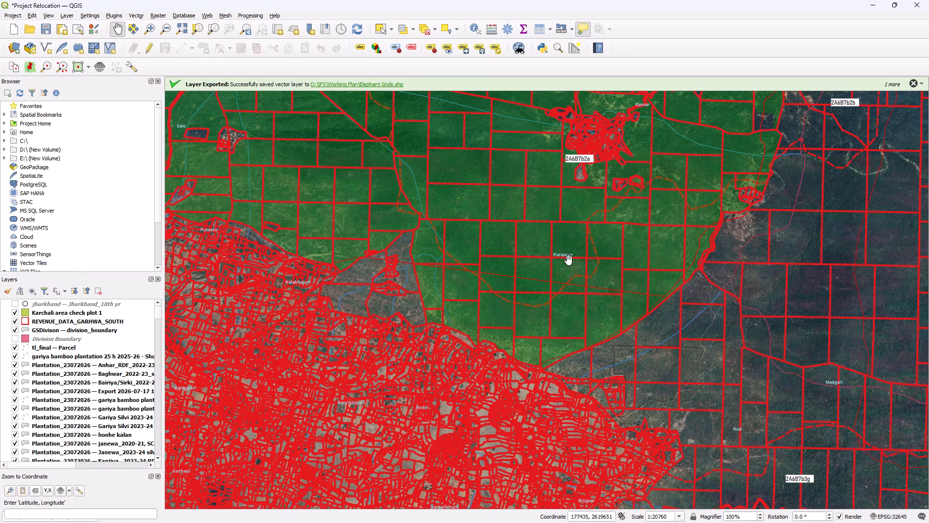
scroll(343, 275, down, 2)
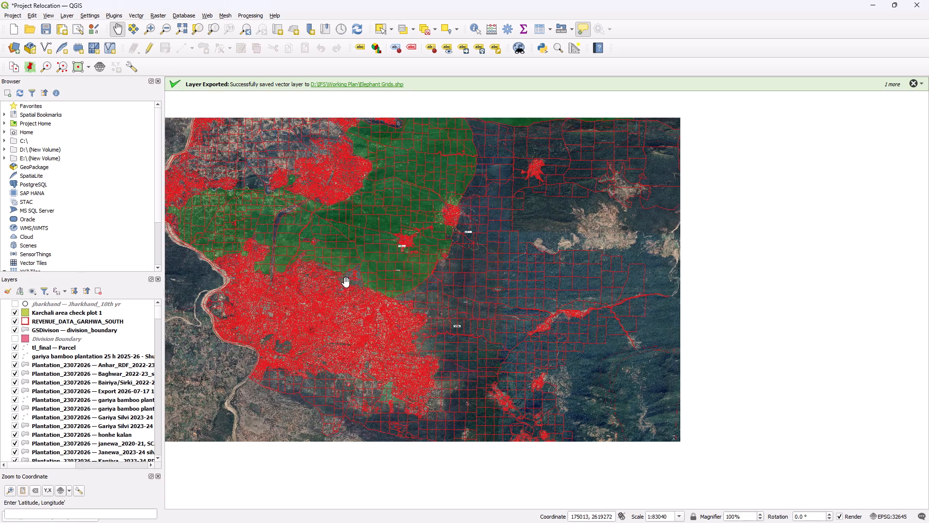
scroll(350, 292, up, 2)
scroll(349, 226, up, 1)
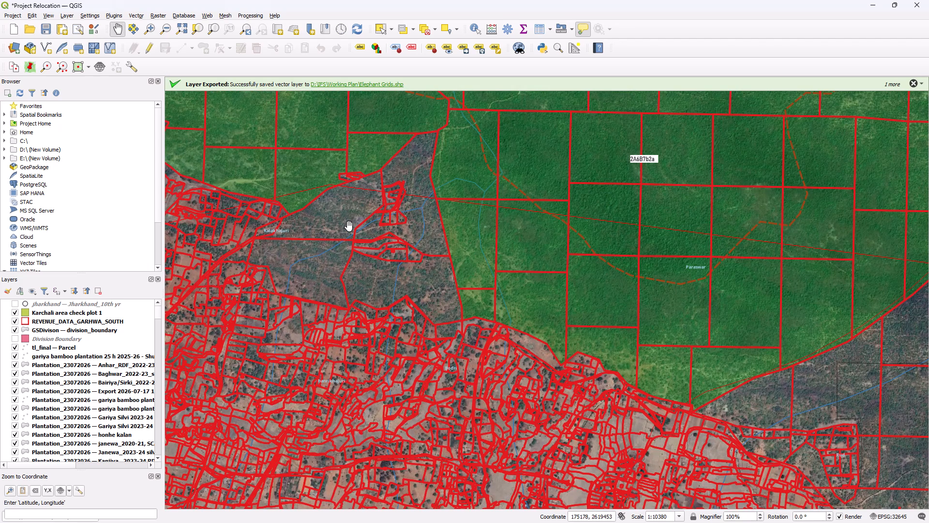
scroll(349, 226, down, 2)
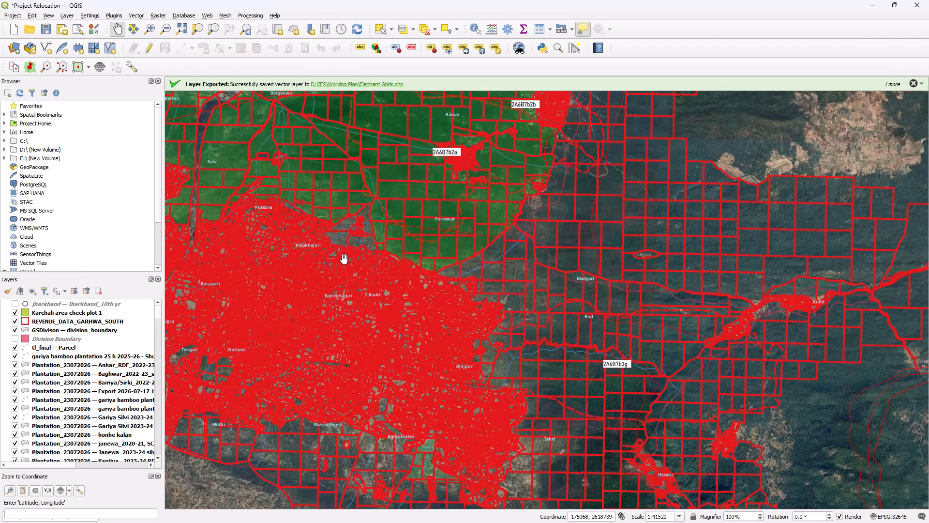
drag(355, 302, 392, 484)
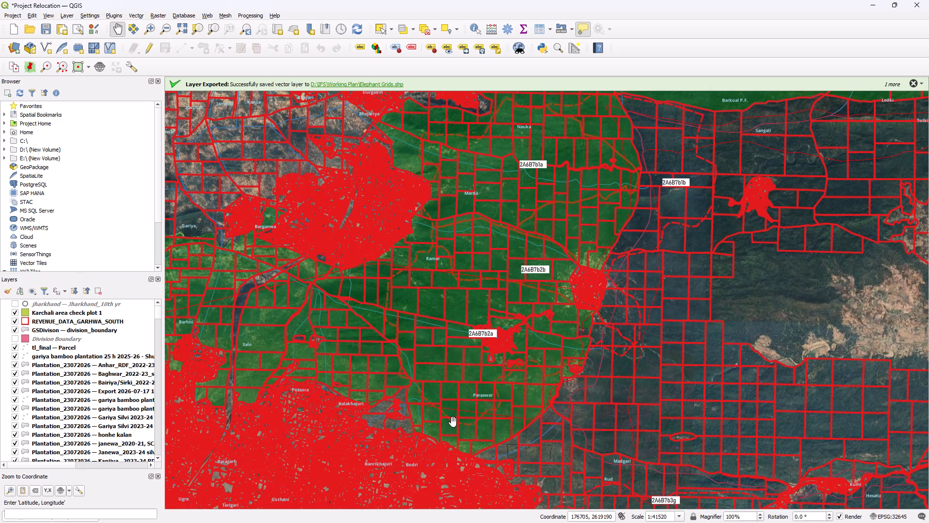
drag(450, 427, 525, 498)
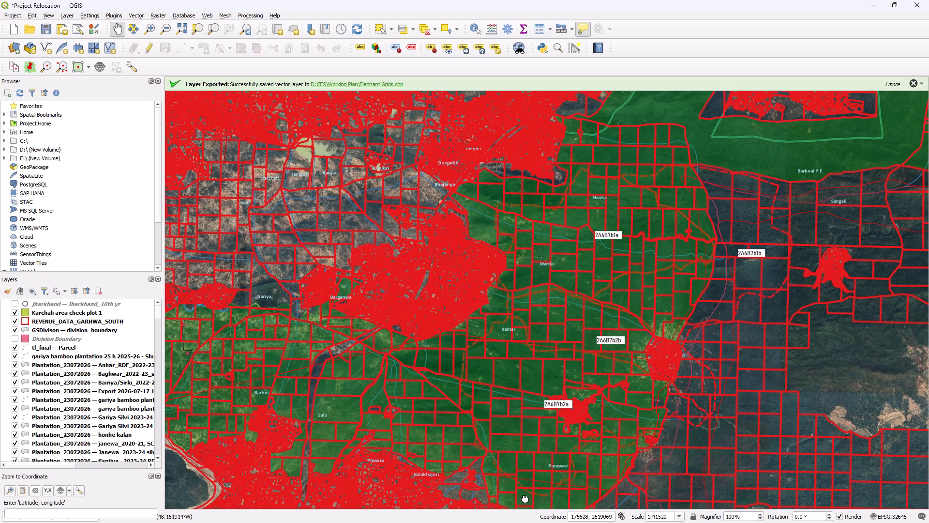
drag(525, 498, 585, 426)
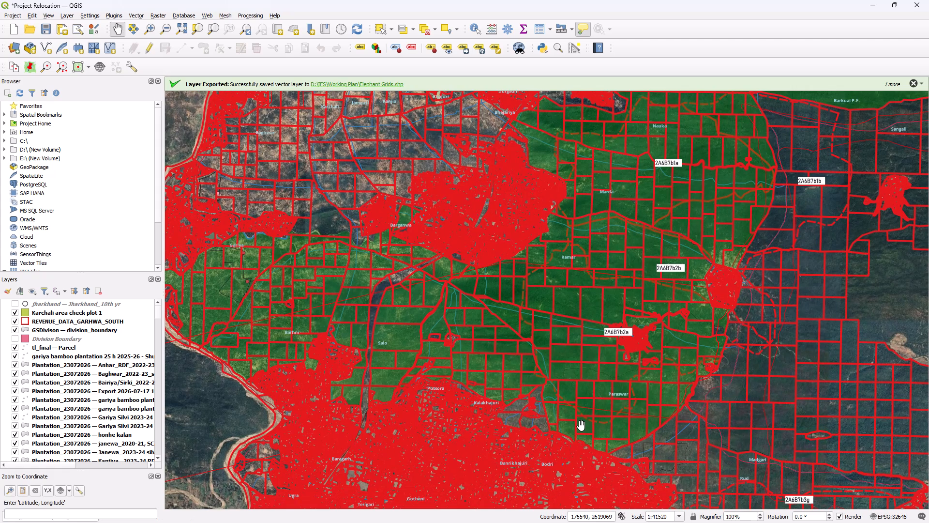
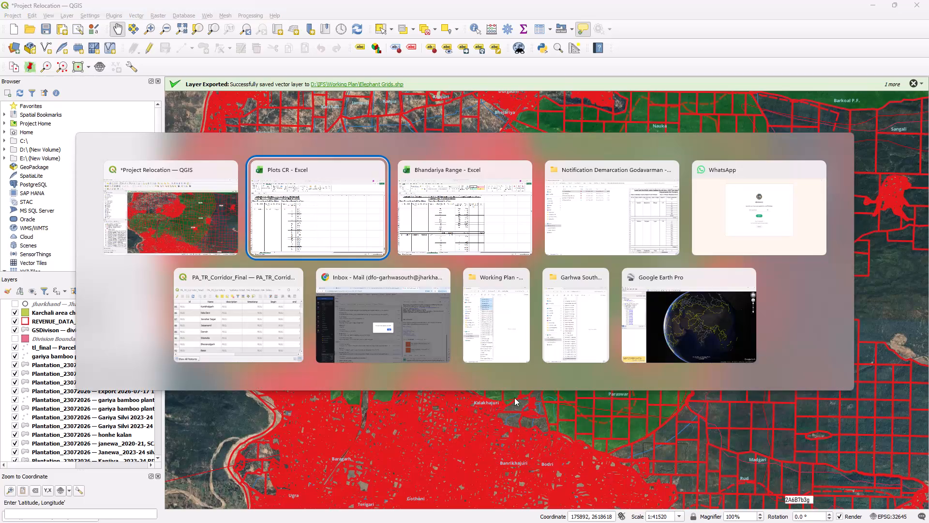
Switch to the Plots CR workbook in Excel and delete the three blank rows below plot 119 in the Paraswar list.
scroll(414, 356, down, 1)
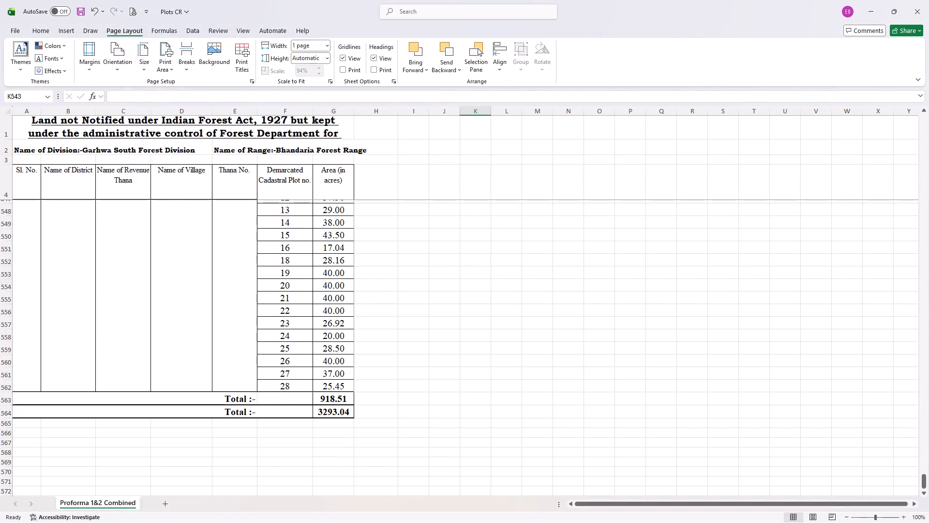
scroll(414, 356, up, 8)
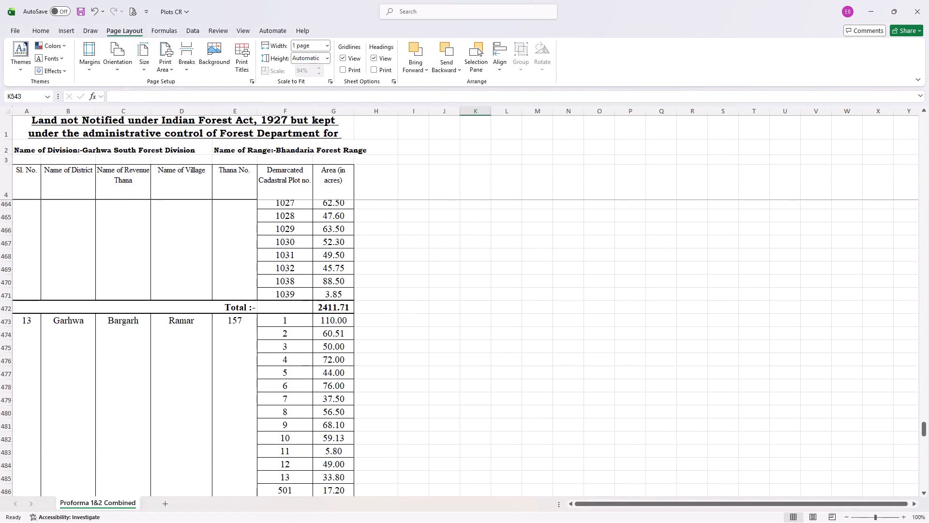
scroll(414, 356, up, 8)
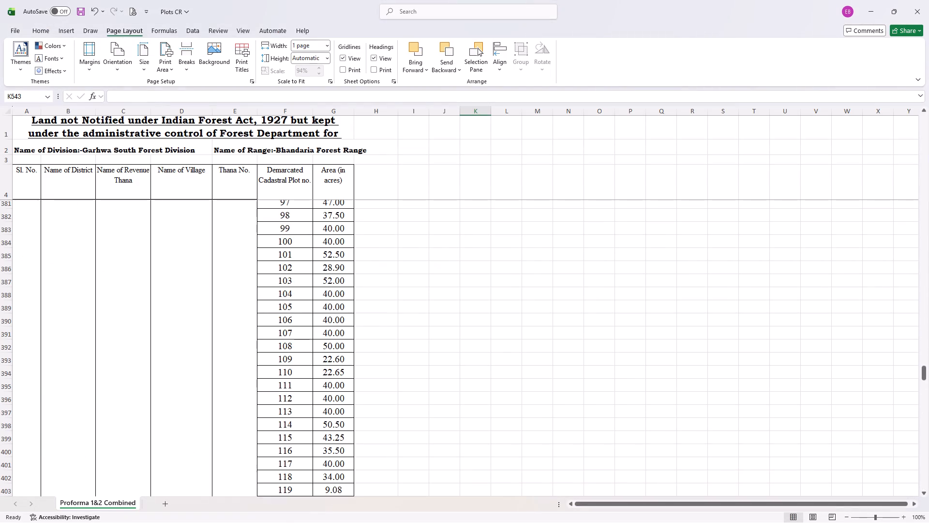
scroll(414, 356, up, 5)
scroll(324, 387, down, 1)
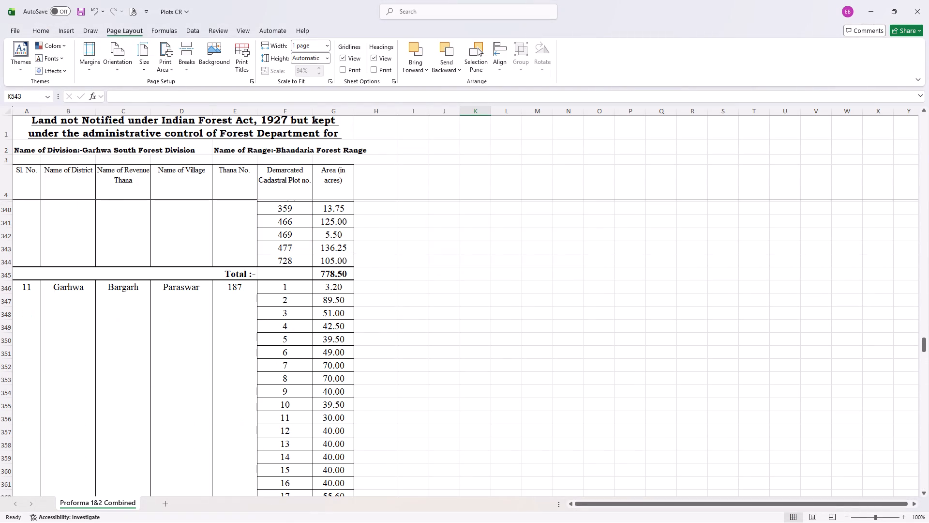
drag(32, 316, 322, 336)
scroll(322, 336, down, 3)
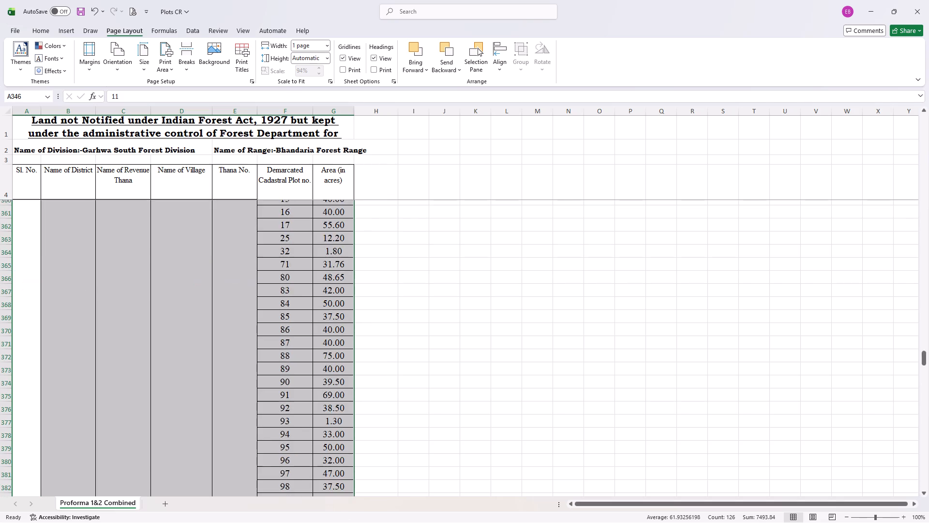
scroll(323, 336, down, 2)
click(264, 368)
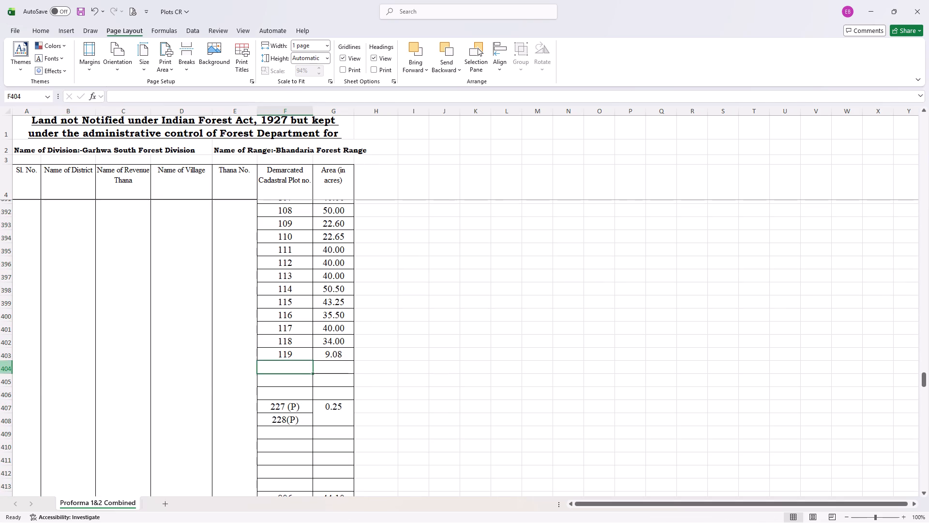
drag(4, 366, 1, 390)
right_click(0, 387)
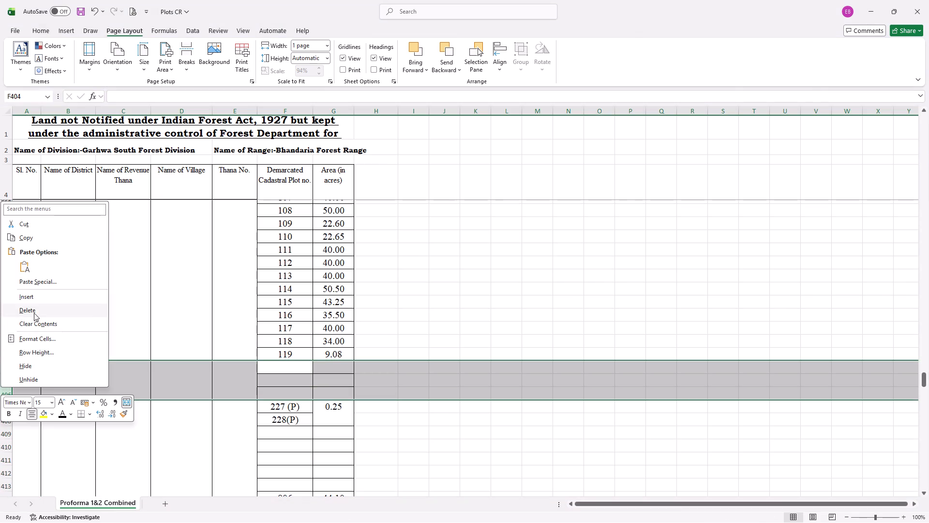
click(34, 313)
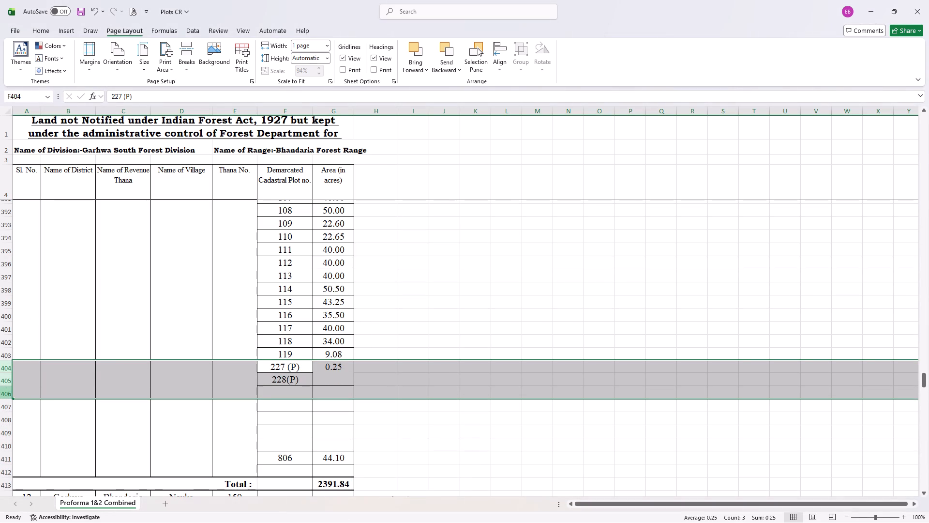
Delete the five blank rows between plots 228(P) and 806 and the blank row above the Paraswar total.
drag(4, 396, 4, 439)
right_click(0, 418)
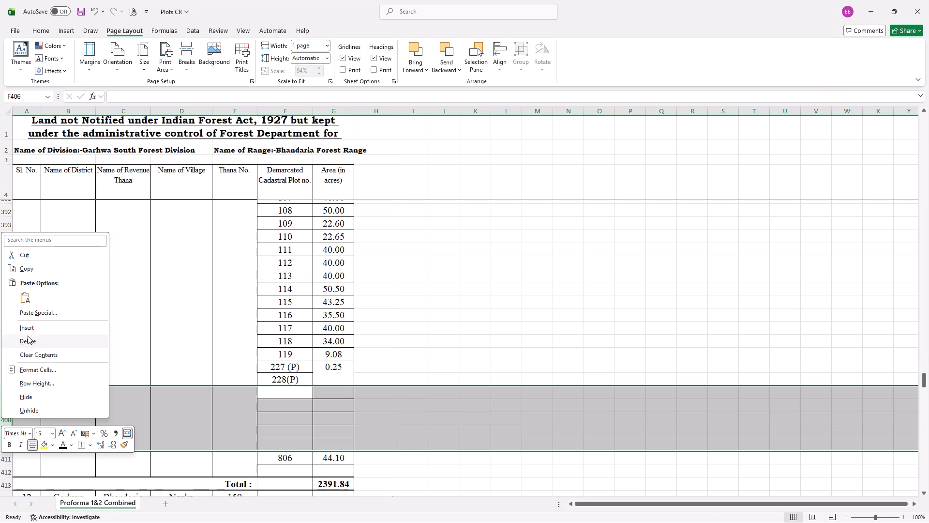
click(28, 336)
click(8, 405)
right_click(8, 405)
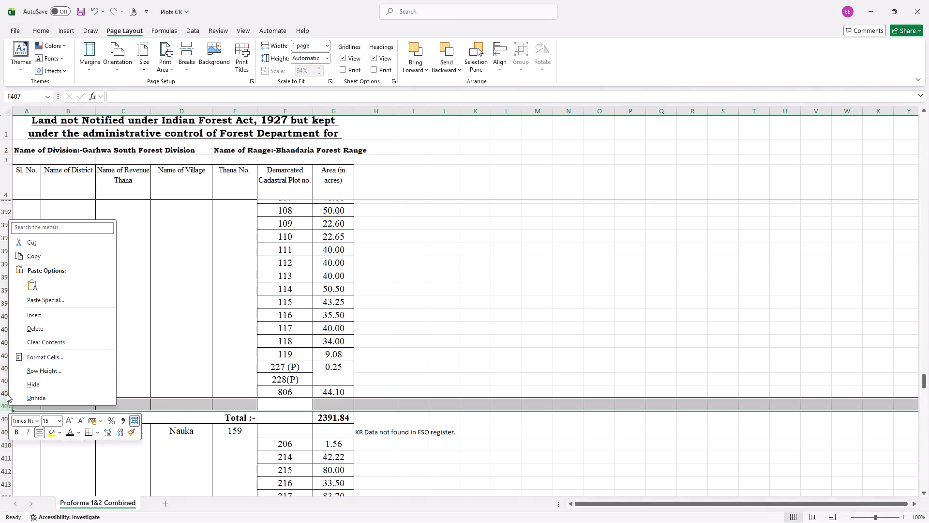
click(23, 332)
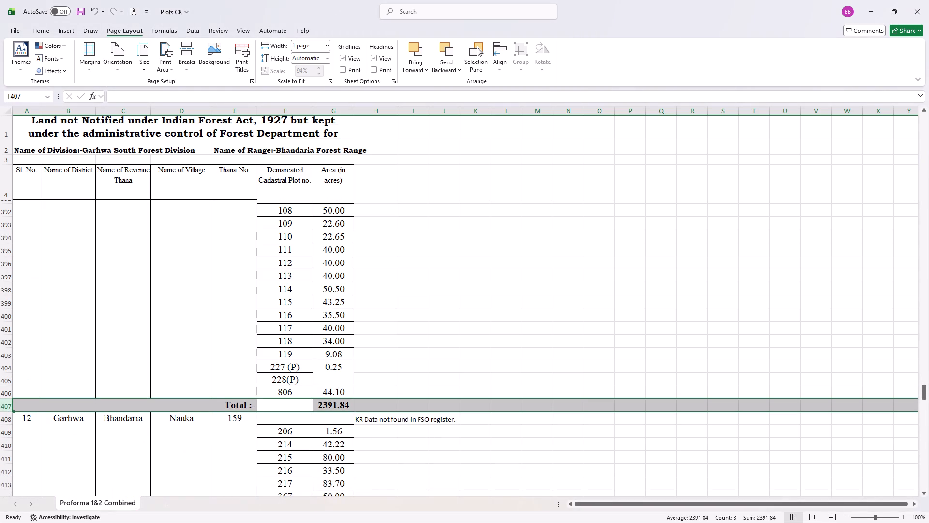
Set the Paraswar village block, from serial number 11 through plot 806, as the print area.
click(9, 394)
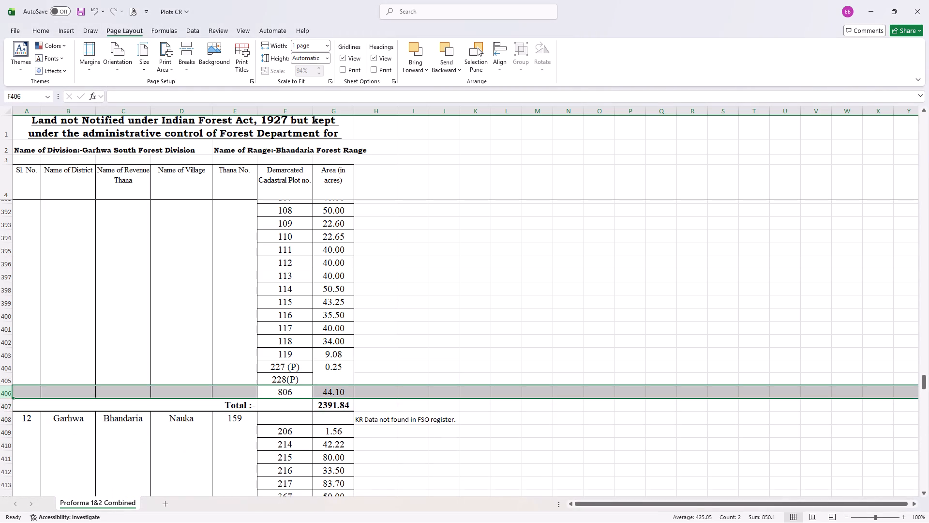
click(21, 394)
drag(33, 384, 314, 378)
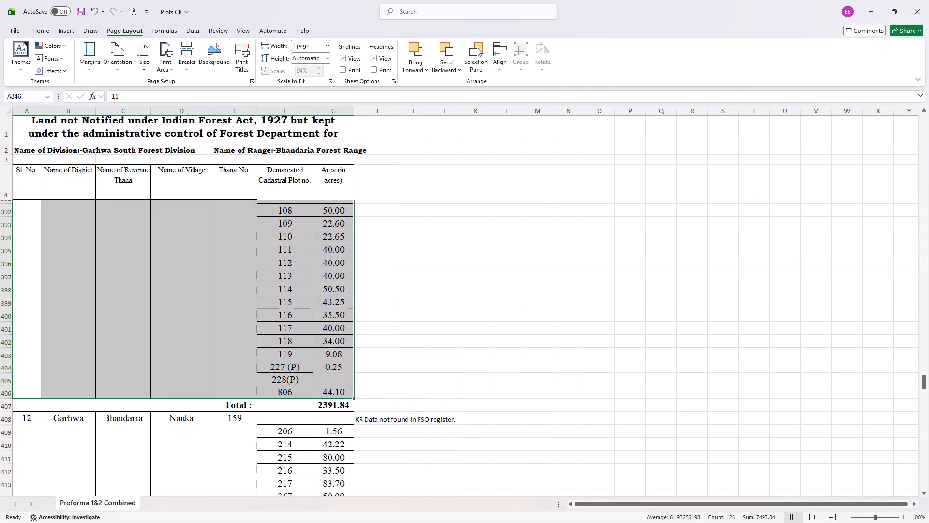
click(136, 71)
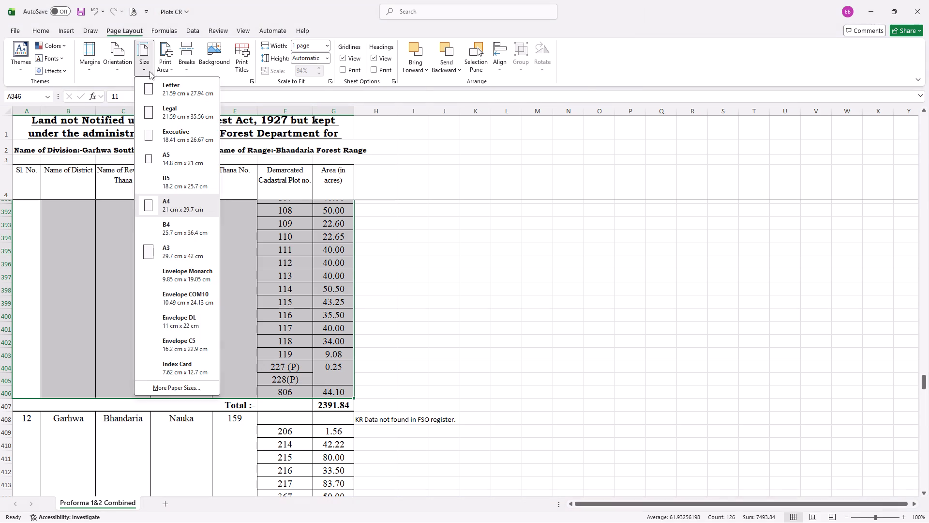
click(162, 68)
click(179, 90)
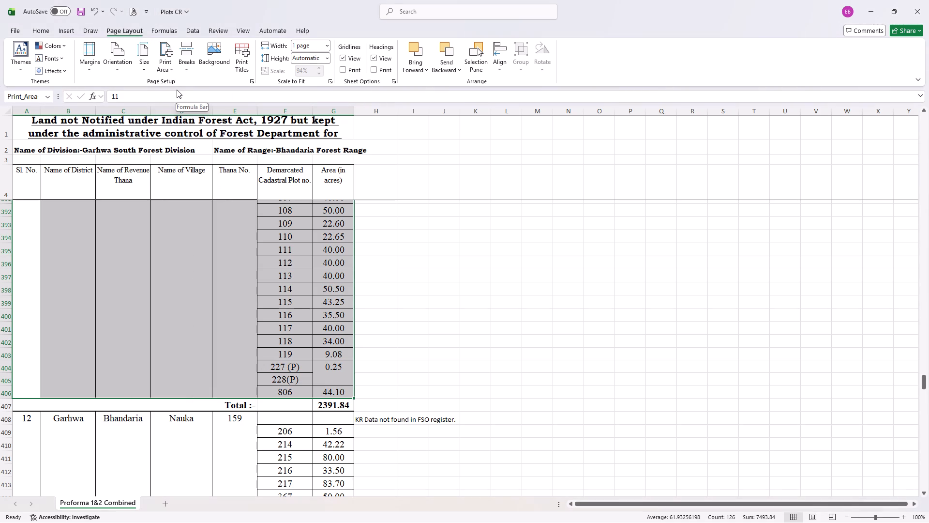
Preview both pages of the Paraswar plot list and print one copy on the Canon LBP2900.
key(ctrl+p)
scroll(620, 173, down, 1)
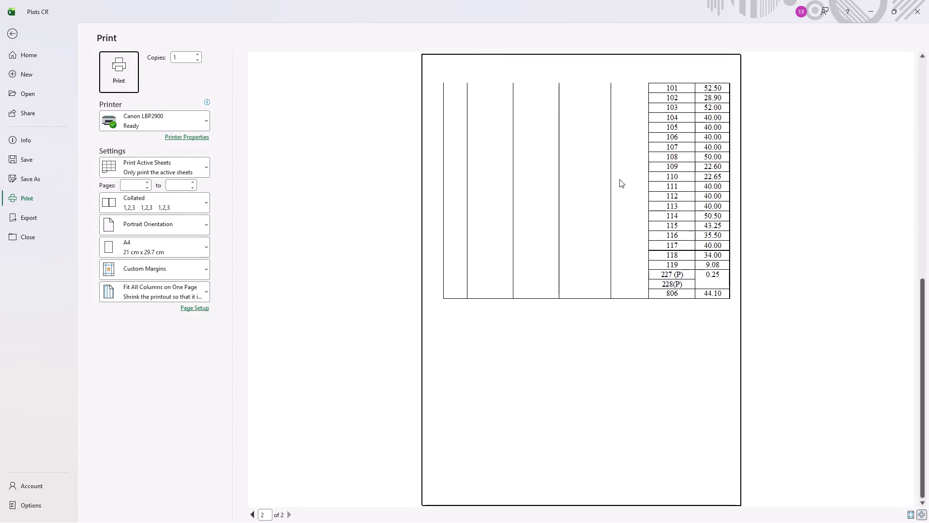
scroll(619, 179, up, 1)
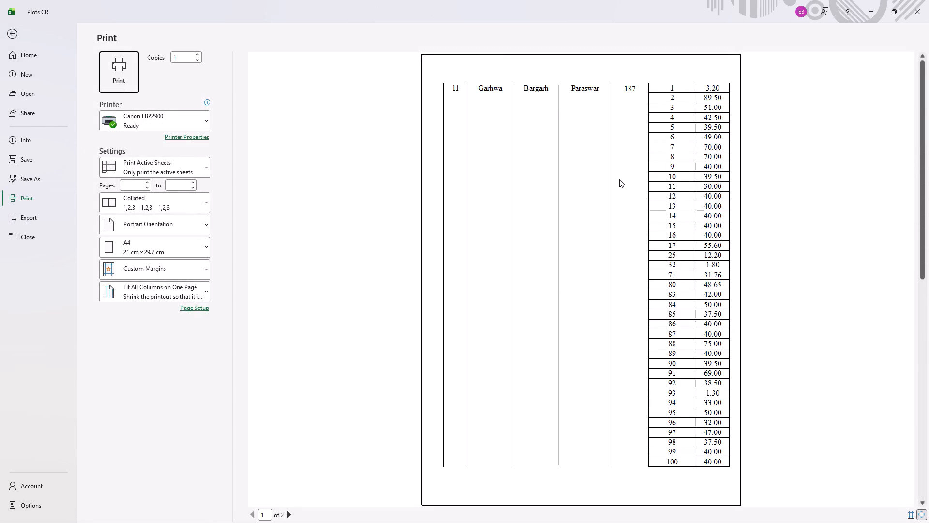
click(111, 75)
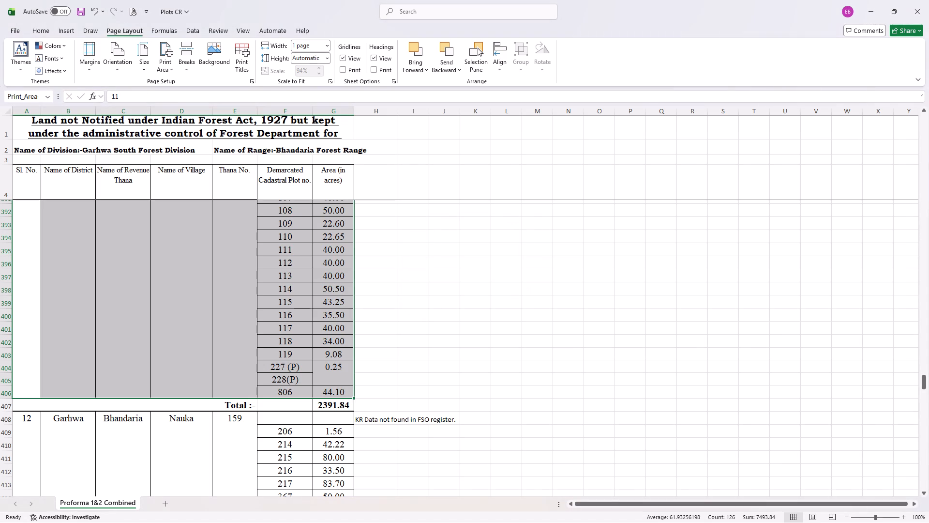
Locate the start of the Ramar village plot list below the Nauka entries.
scroll(360, 348, down, 1)
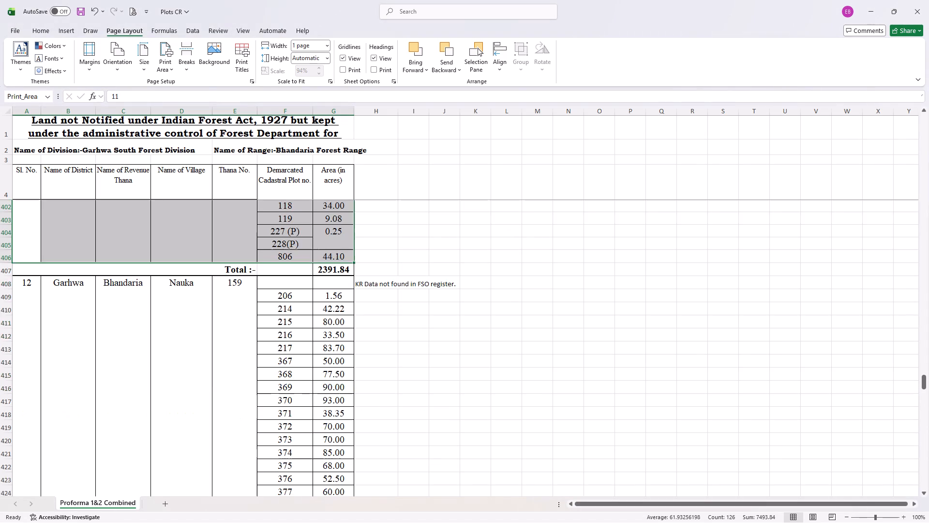
scroll(360, 348, down, 6)
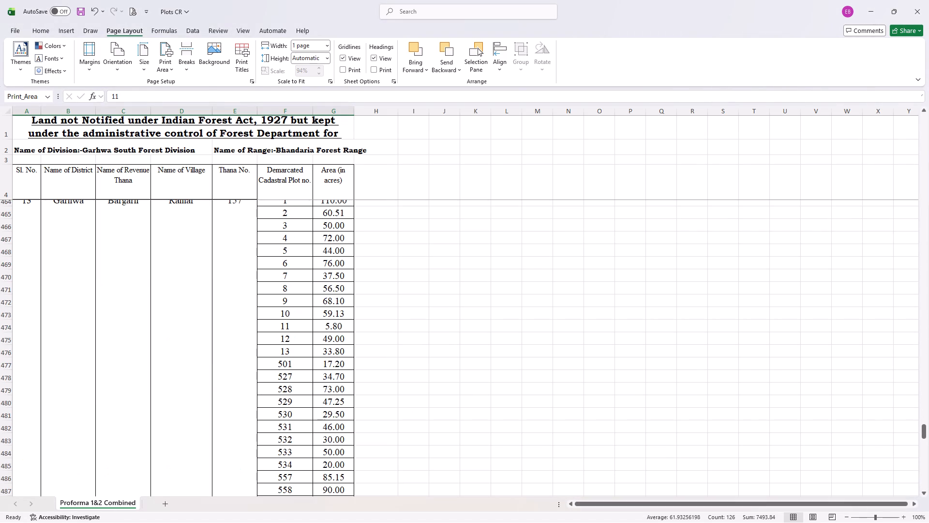
scroll(360, 349, up, 1)
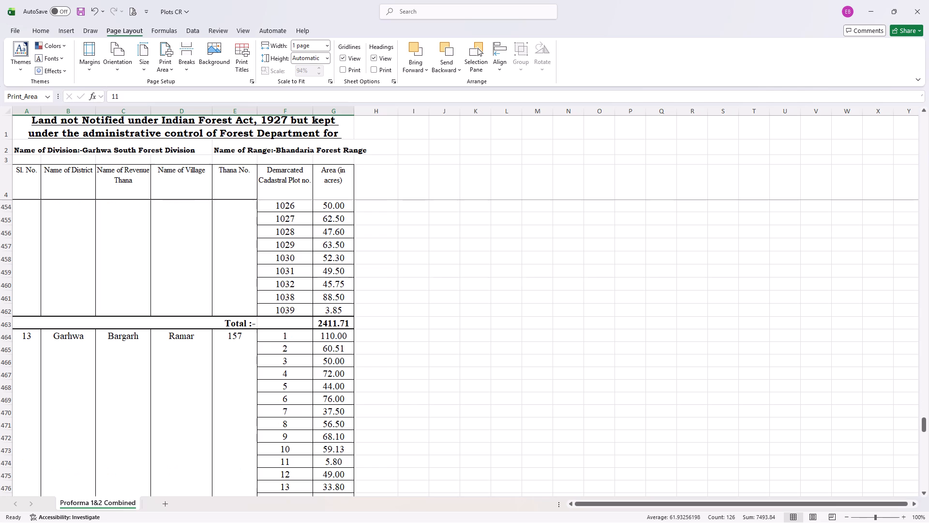
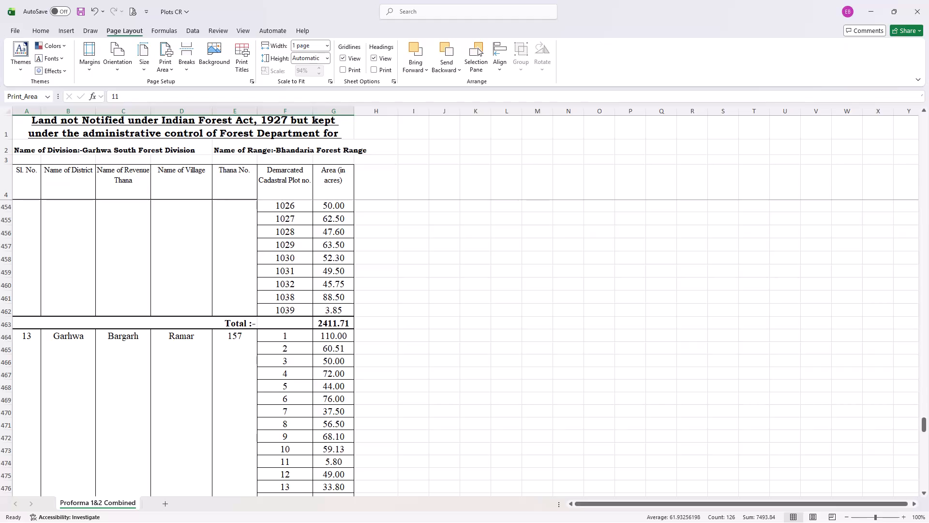
Label the first plot of Khajuri village, serial number 14, as 1 (F).
scroll(457, 351, up, 9)
scroll(457, 351, down, 3)
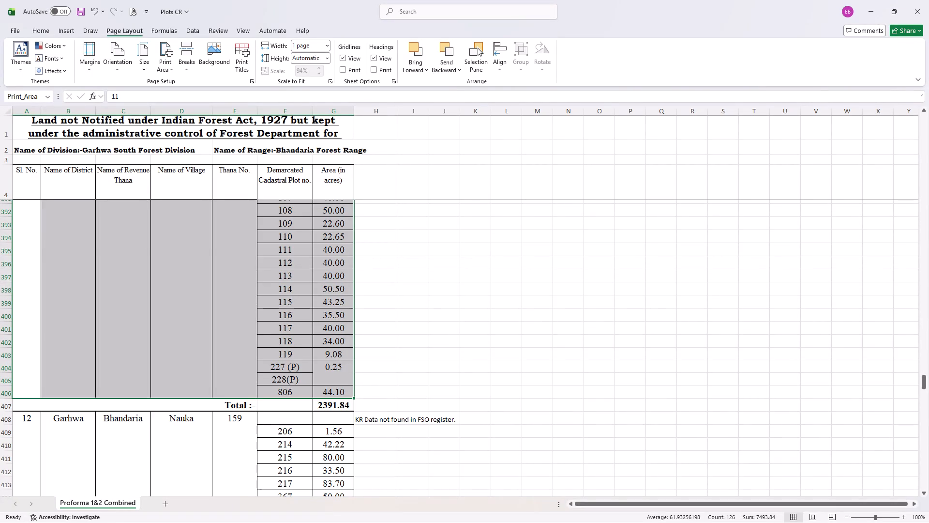
scroll(112, 447, down, 8)
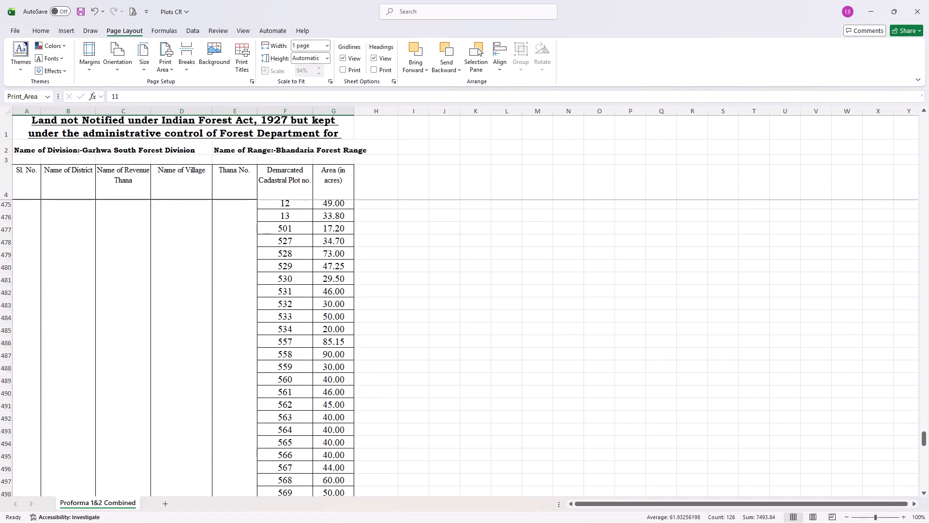
scroll(112, 447, down, 4)
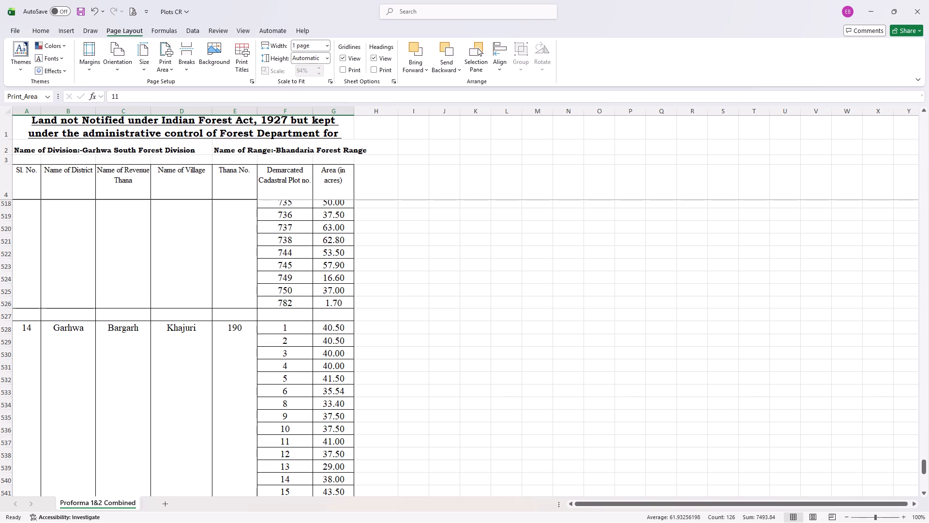
double_click(300, 327)
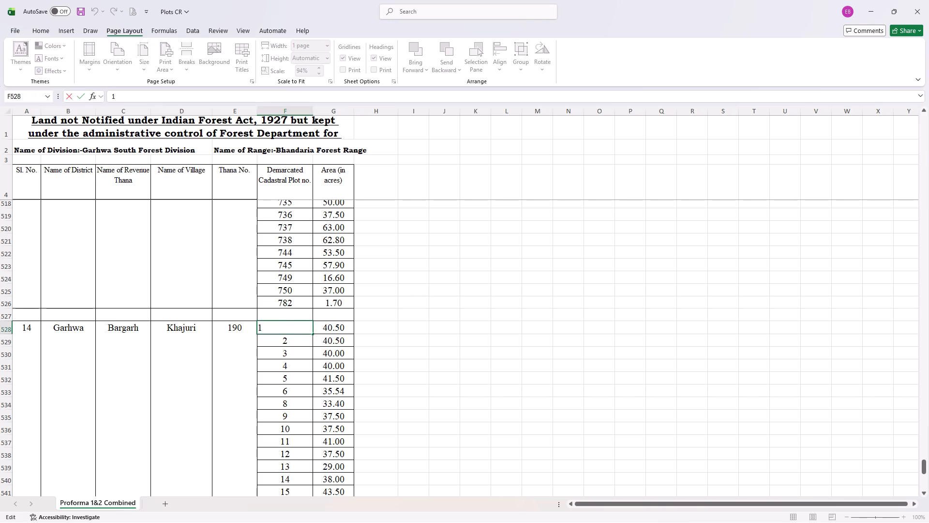
key(ctrl+v)
key(Left)
key(BackSpace)
key(shift+f)
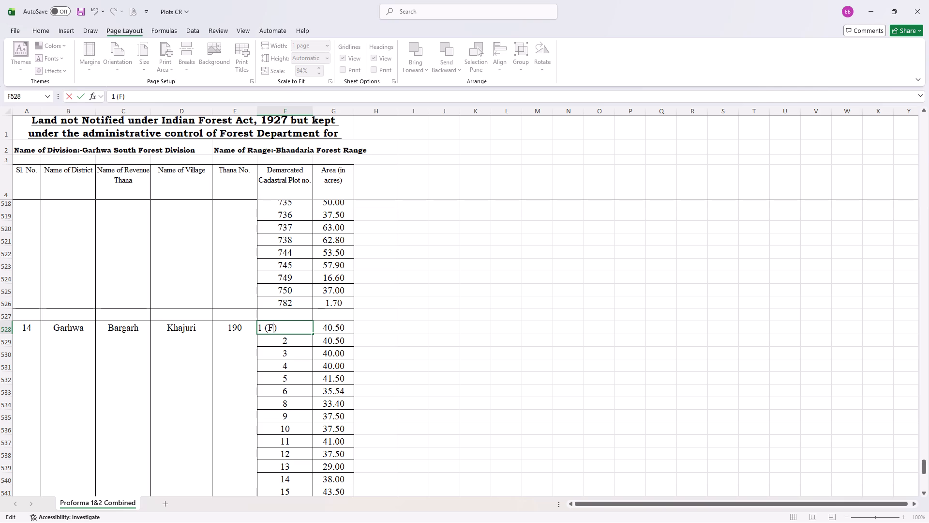
click(300, 327)
Copy the (F) suffix from Khajuri plot 1 and append it to plots 2, 3, 4 and 5.
drag(299, 327, 261, 334)
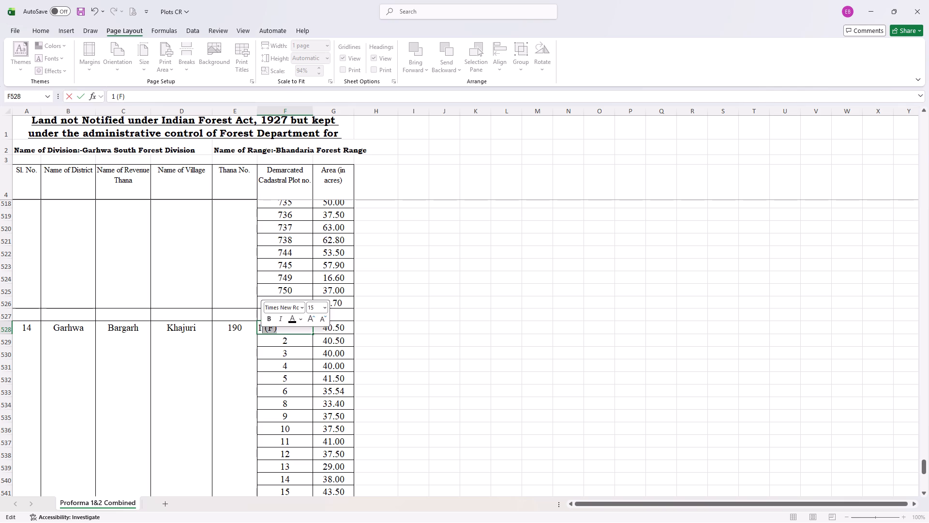
key(ctrl+c)
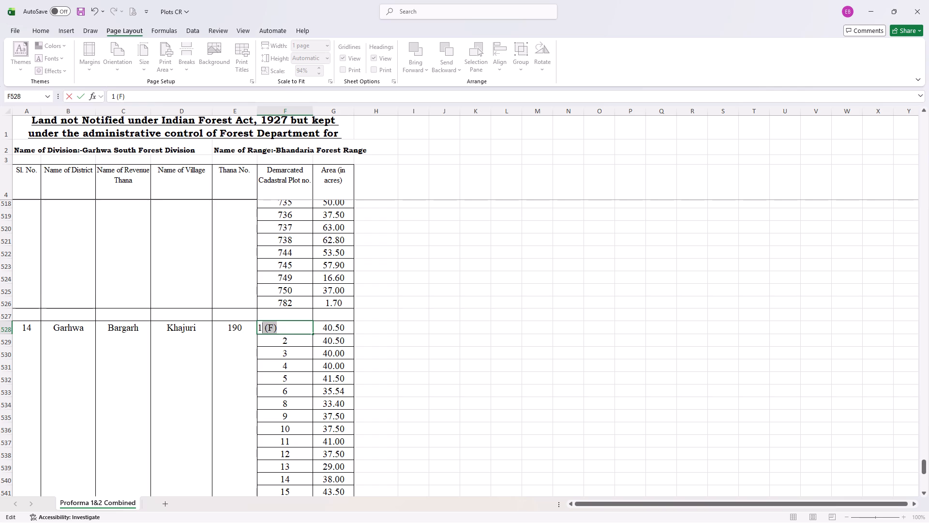
click(301, 336)
double_click(298, 340)
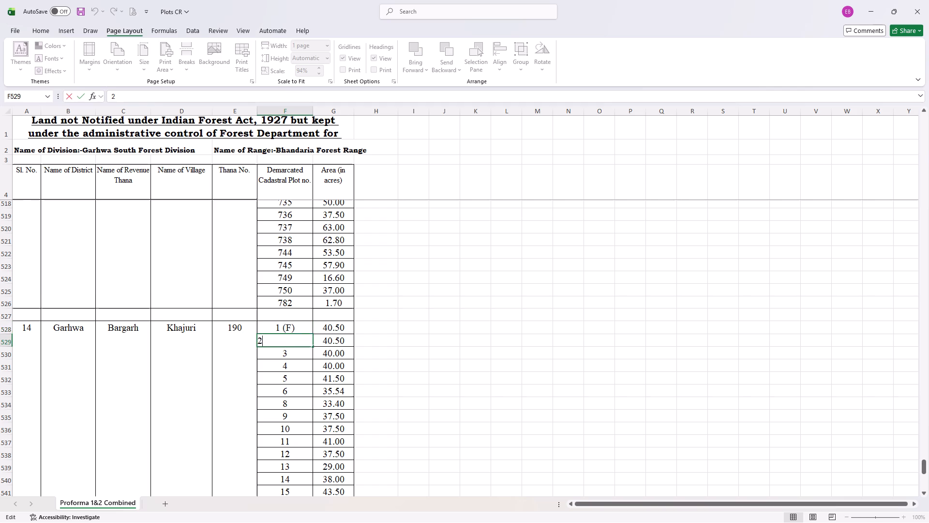
key(ctrl+v)
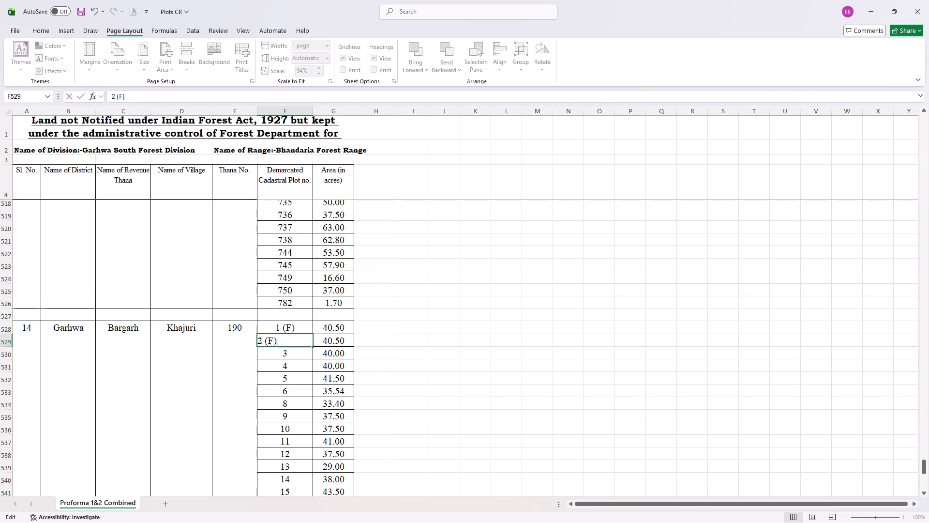
double_click(300, 351)
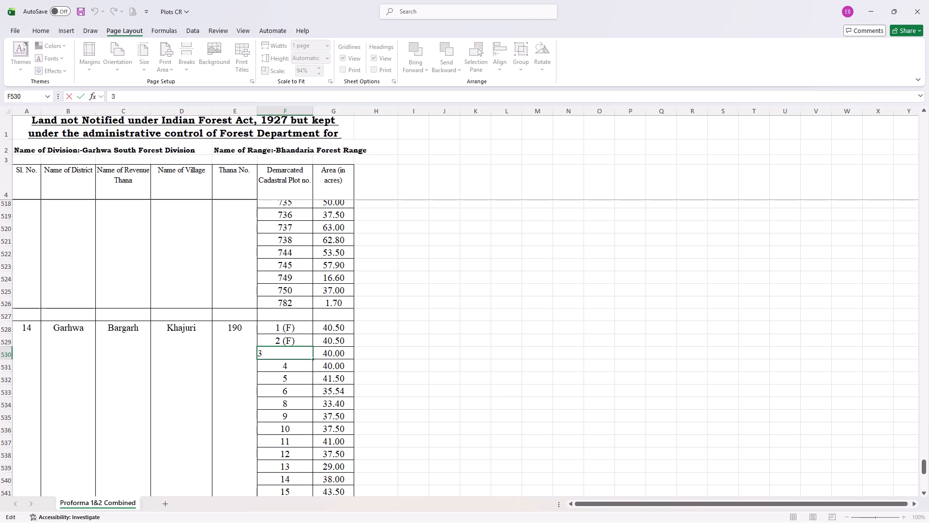
key(ctrl+v)
double_click(295, 362)
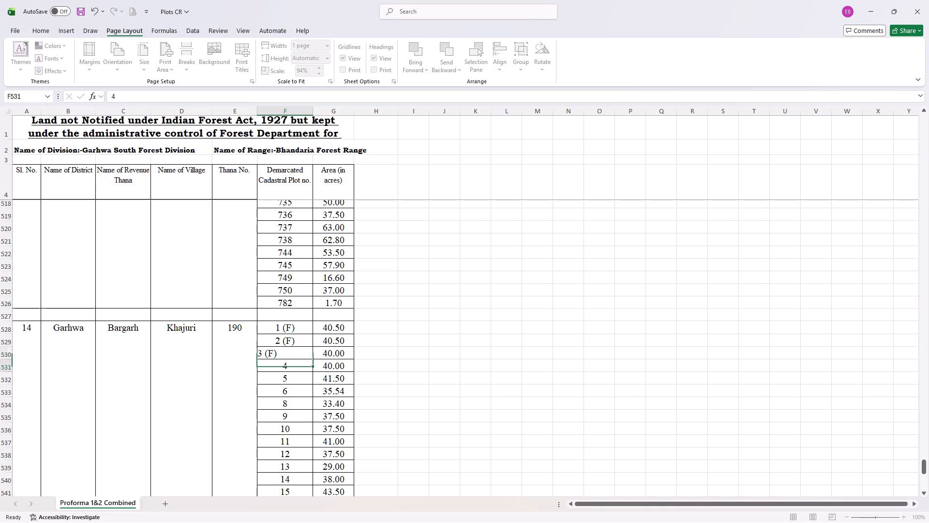
key(ctrl+v)
double_click(292, 378)
key(ctrl+v)
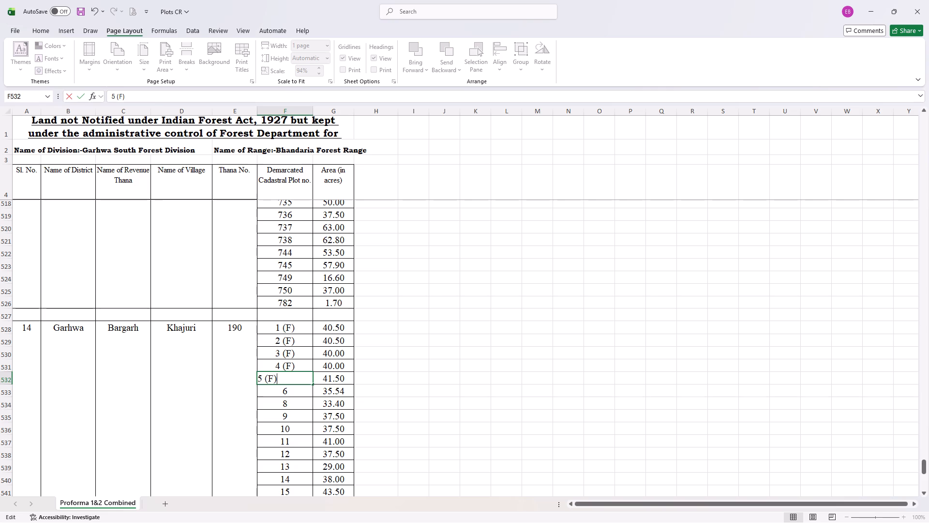
Label Khajuri plots 6 and 8 as 6 (P) and 8 (P).
double_click(300, 392)
key(ctrl+v)
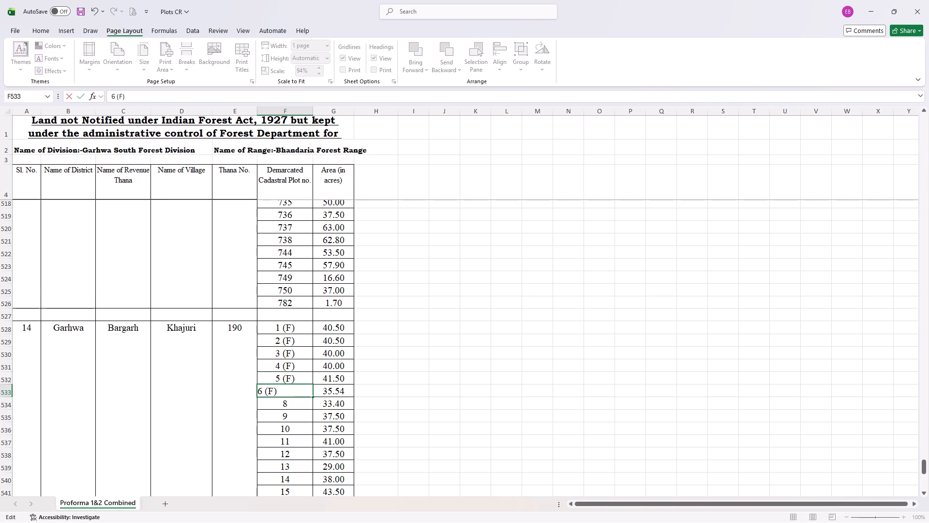
click(271, 388)
key(BackSpace)
key(p)
key(BackSpace)
key(shift+p)
click(296, 400)
double_click(297, 404)
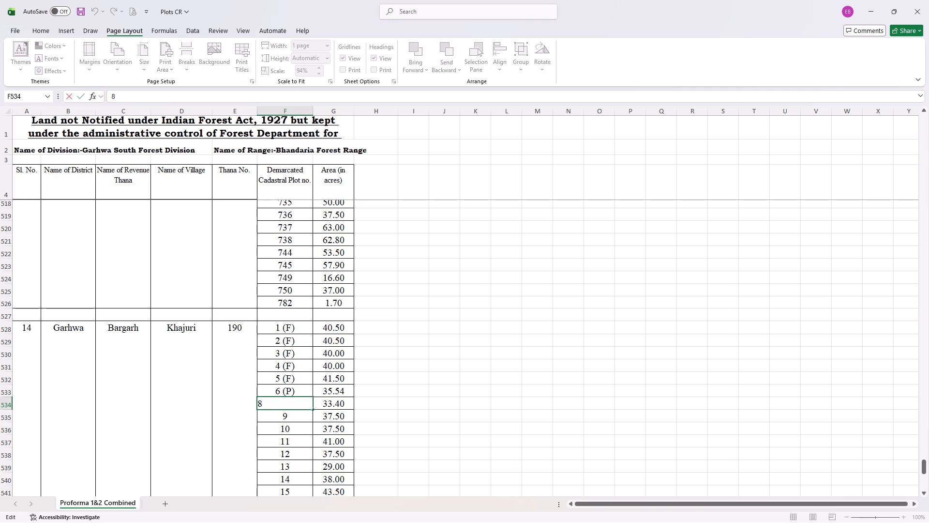
key(ctrl+v)
key(Left)
key(BackSpace)
key(shift+p)
Append the (F) suffix to each Khajuri plot number from 9 through 15.
double_click(299, 415)
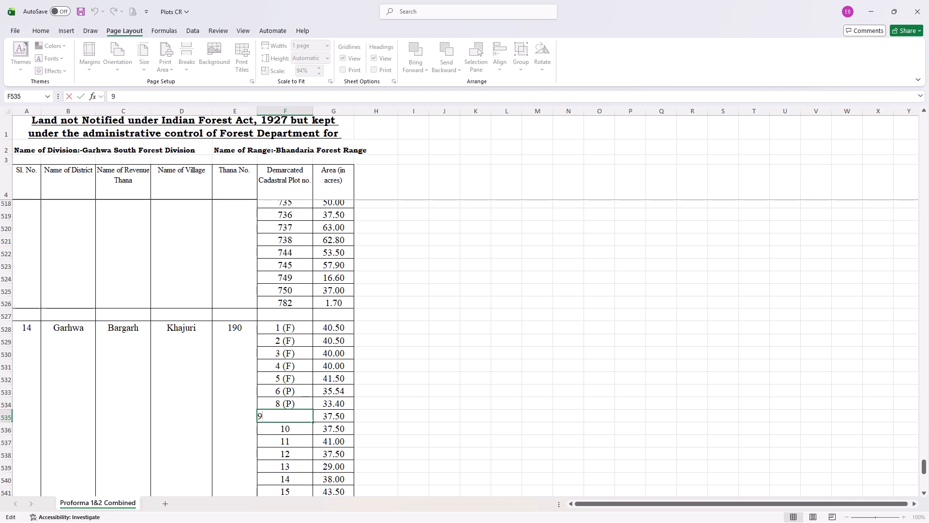
key(ctrl+v)
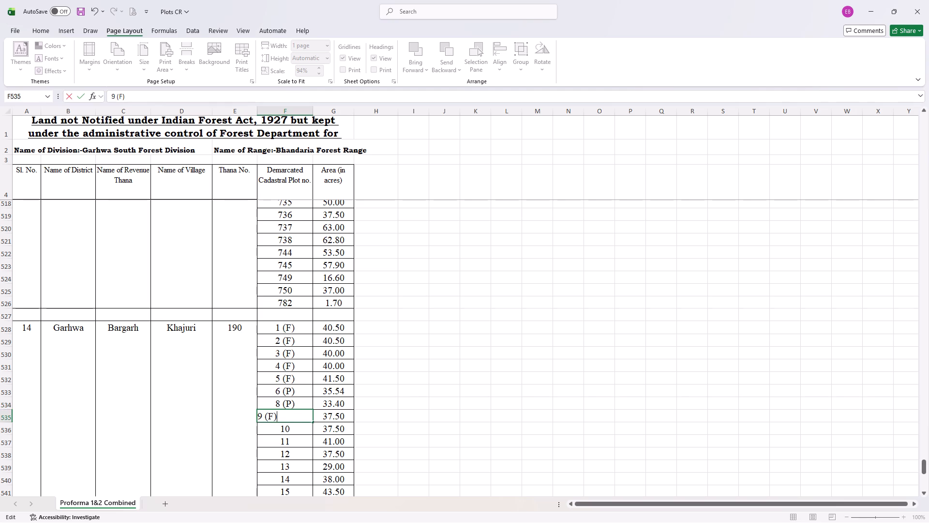
double_click(302, 427)
key(ctrl+v)
double_click(305, 442)
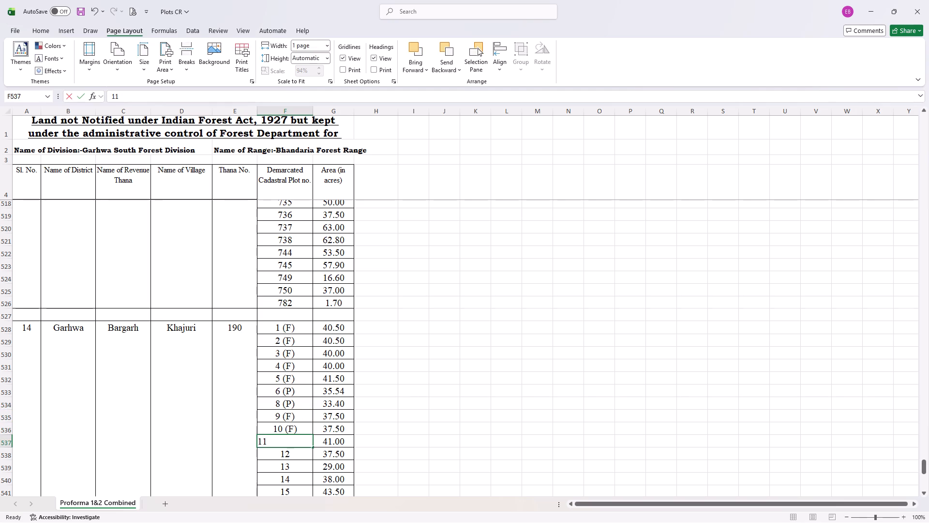
key(ctrl+v)
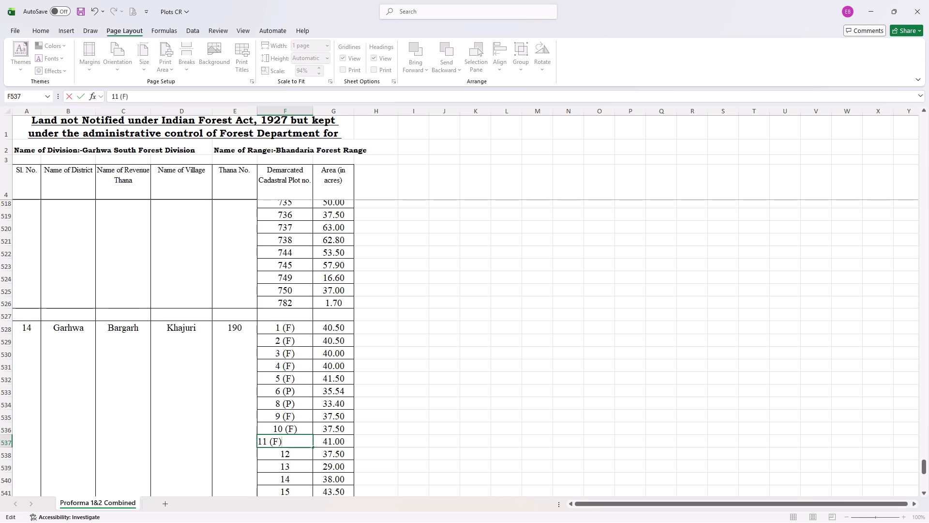
scroll(305, 443, down, 1)
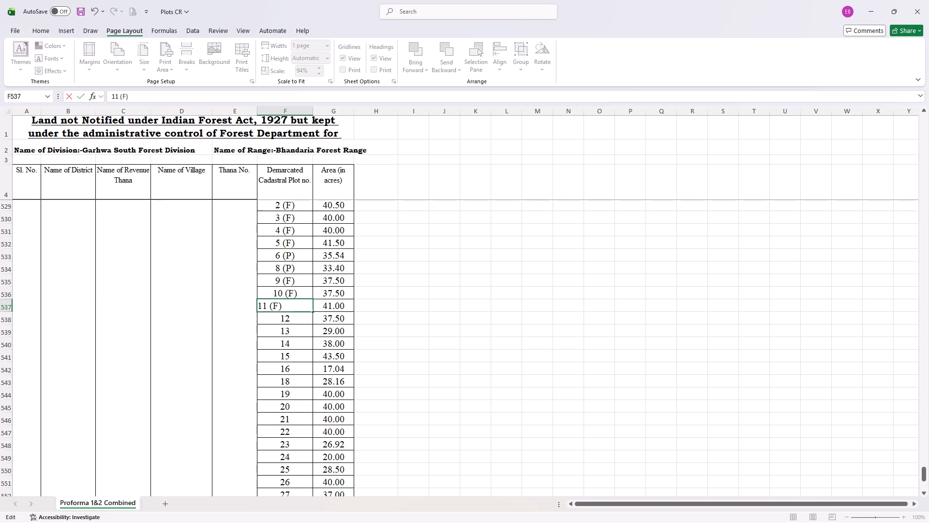
double_click(294, 319)
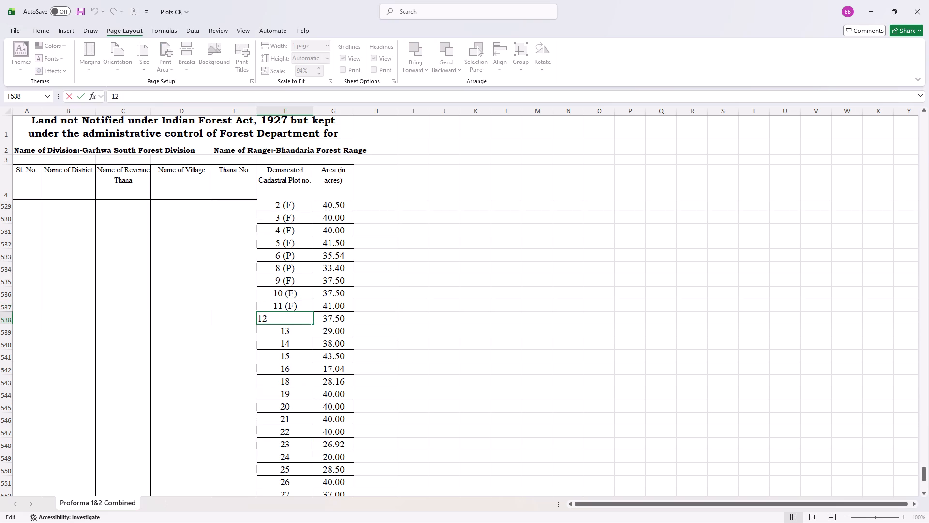
key(ctrl+v)
double_click(295, 332)
key(ctrl+v)
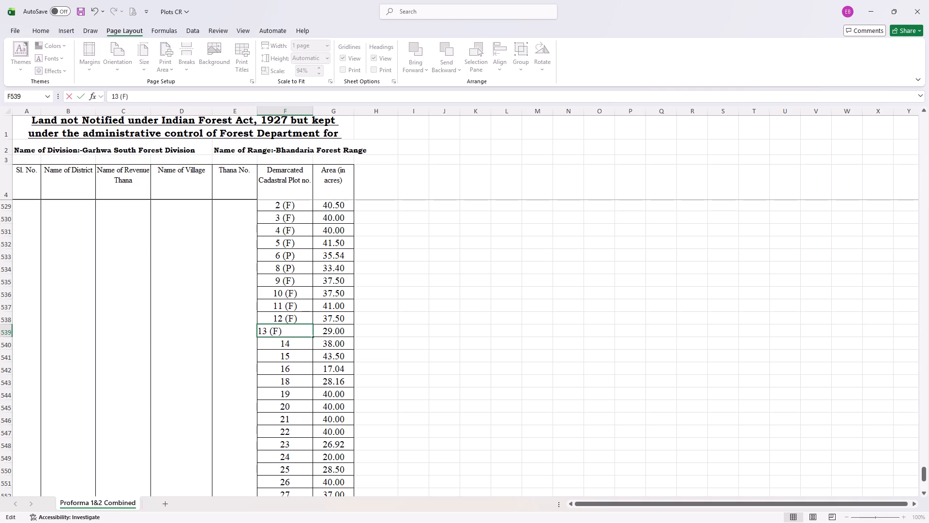
double_click(302, 345)
key(ctrl+v)
double_click(306, 359)
key(ctrl+v)
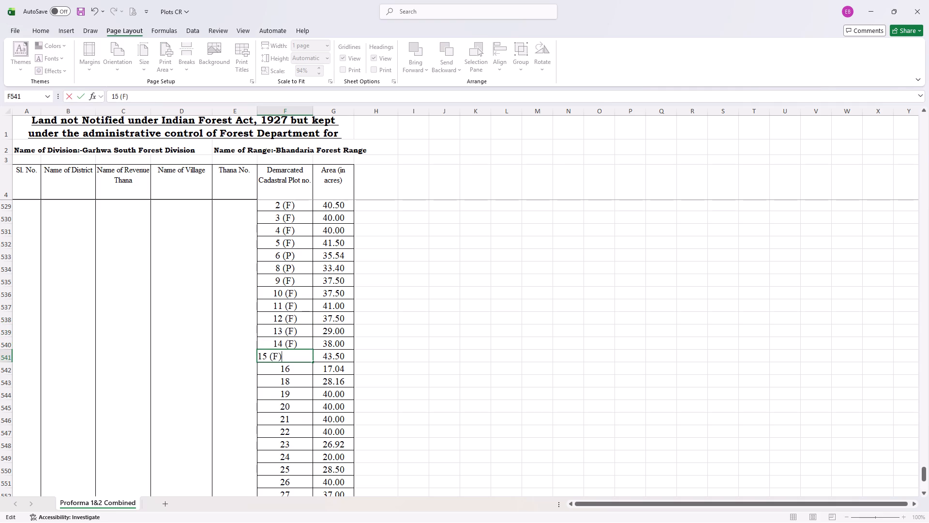
Label Khajuri plot 16 as 16 (P), and copy its (P) suffix onto plots 18 and 19.
double_click(309, 368)
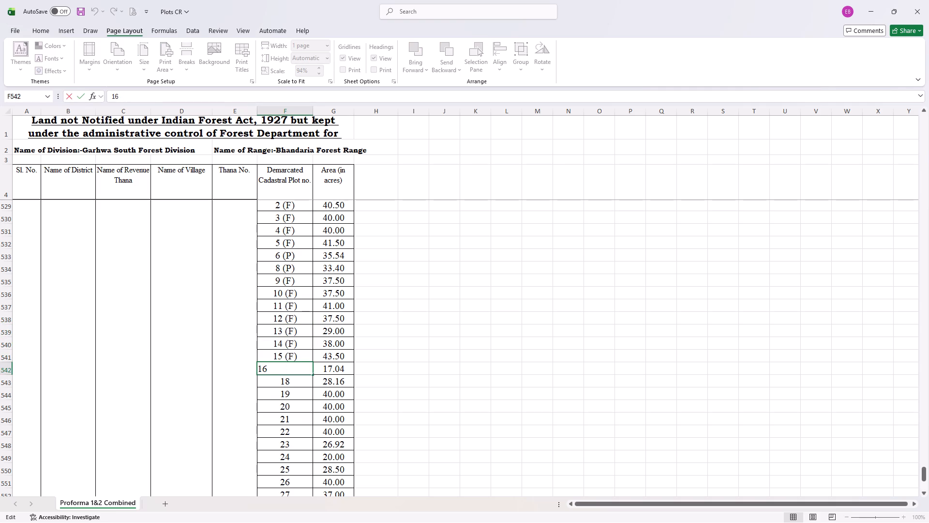
key(ctrl+v)
click(279, 368)
key(BackSpace)
key(shift+p)
drag(281, 368, 268, 368)
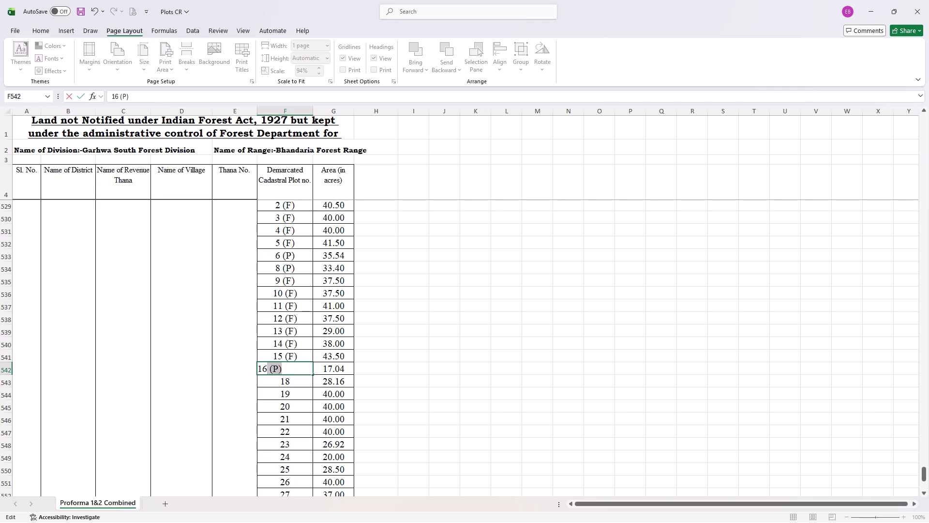
key(ctrl+c)
double_click(301, 384)
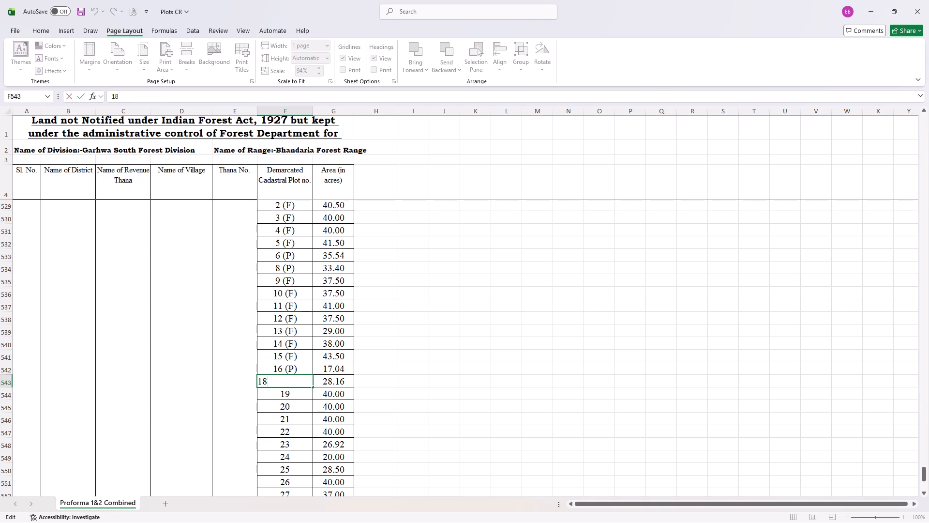
key(ctrl+v)
double_click(306, 397)
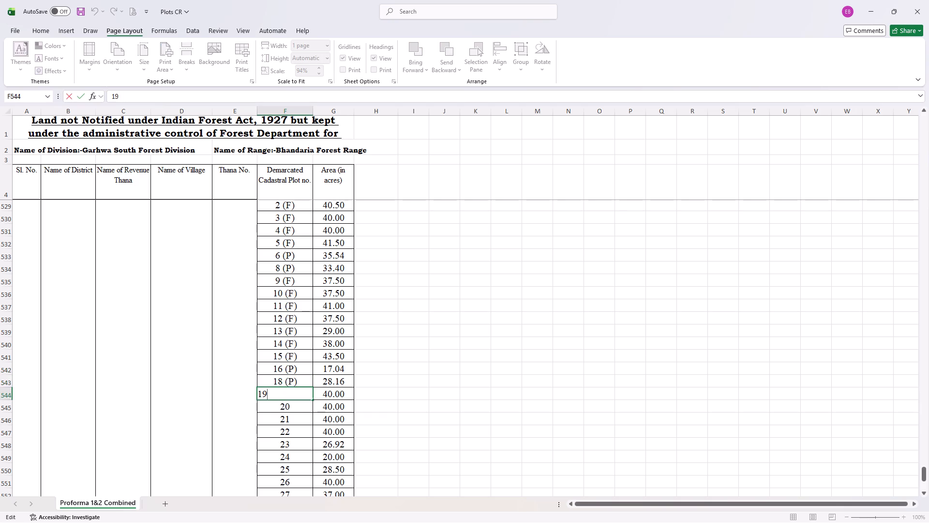
key(ctrl+v)
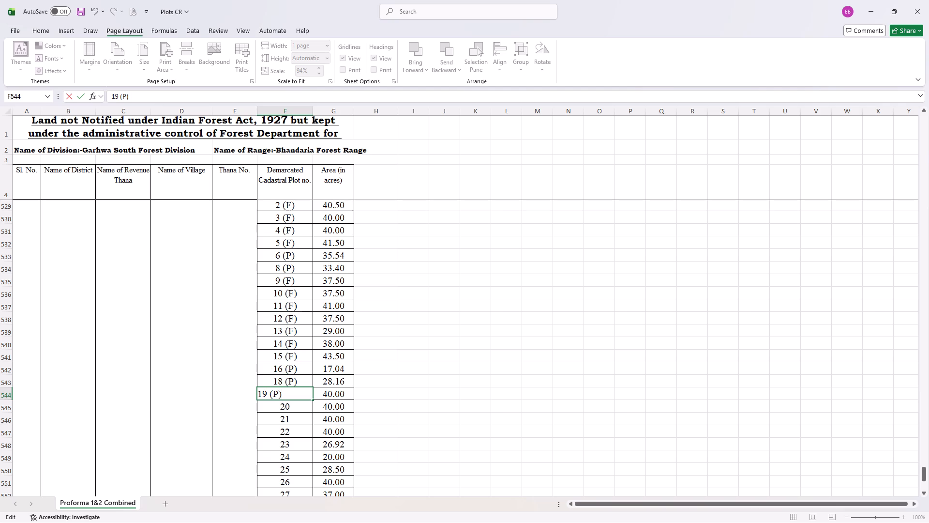
Relabel Khajuri plot 19 as 19 (F), and copy its (F) suffix onto plots 20, 21 and 22.
key(Left)
key(BackSpace)
key(shift+f)
click(288, 396)
drag(288, 396, 265, 394)
drag(265, 394, 268, 394)
key(ctrl+c)
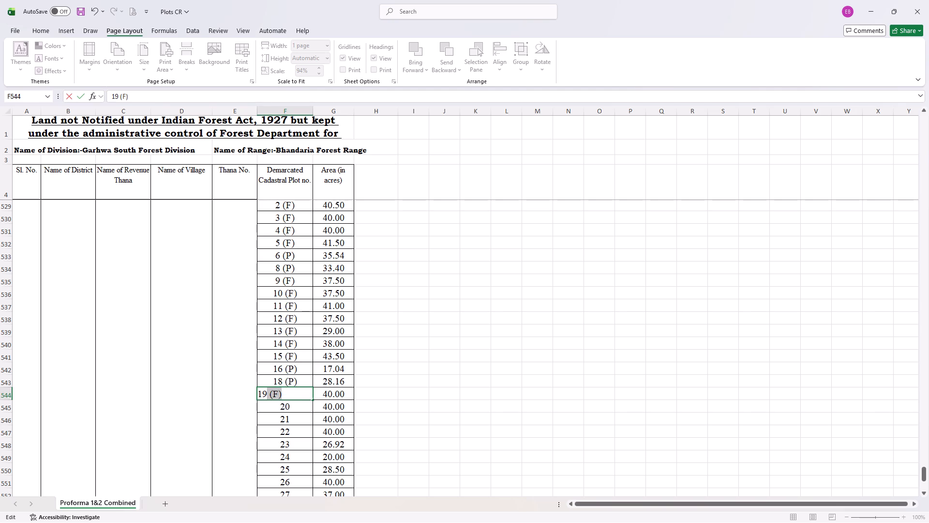
double_click(302, 407)
key(ctrl+v)
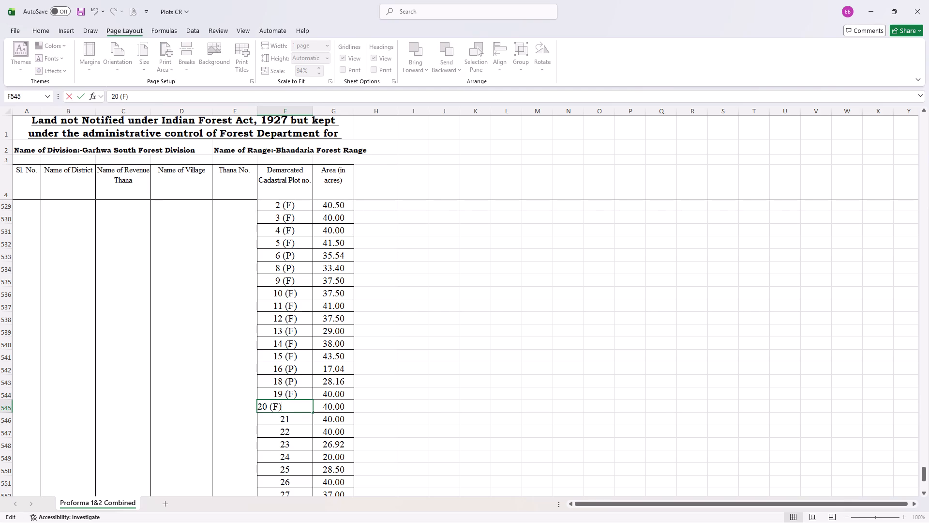
double_click(310, 417)
key(ctrl+v)
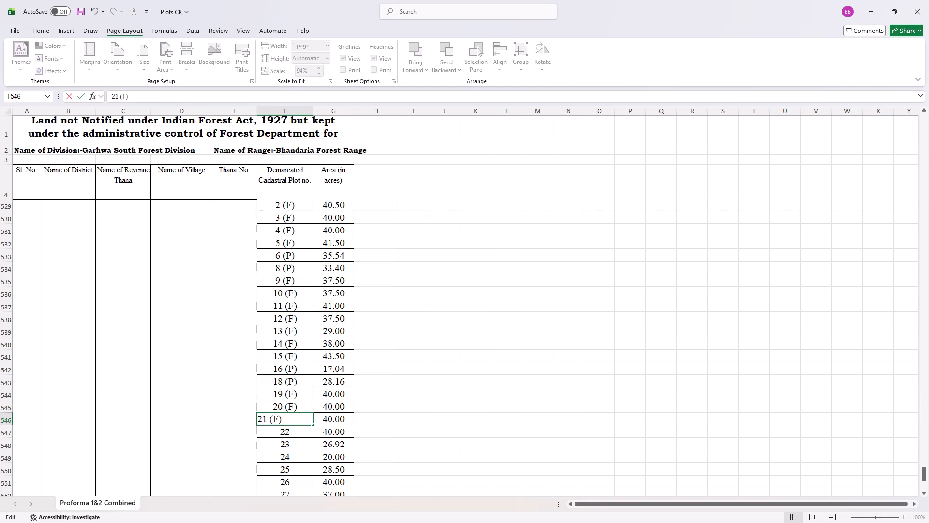
double_click(307, 433)
key(ctrl+v)
Label Khajuri plot 23 as 23 (P), and copy its (P) suffix onto plots 24 and 25.
double_click(307, 445)
key(ctrl+v)
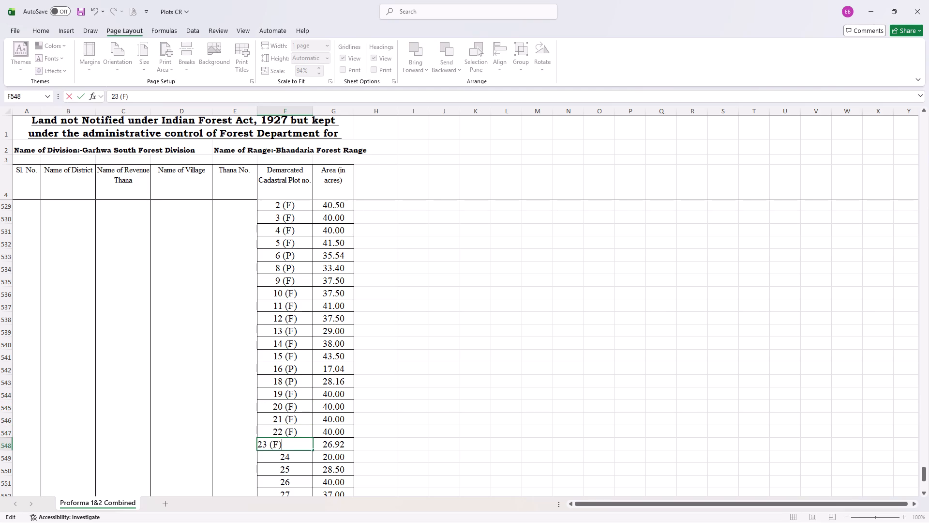
scroll(306, 446, down, 1)
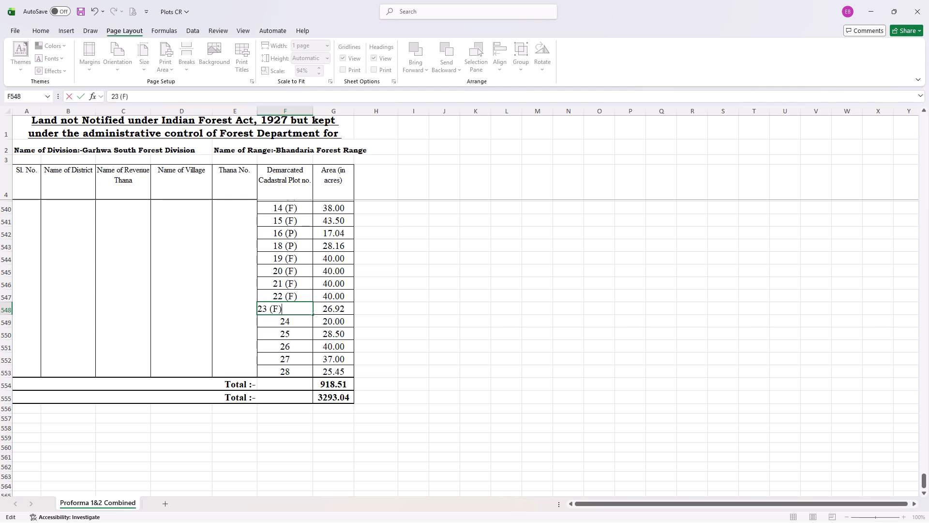
click(276, 311)
key(BackSpace)
key(shift+p)
drag(285, 308, 266, 307)
key(ctrl+c)
double_click(293, 324)
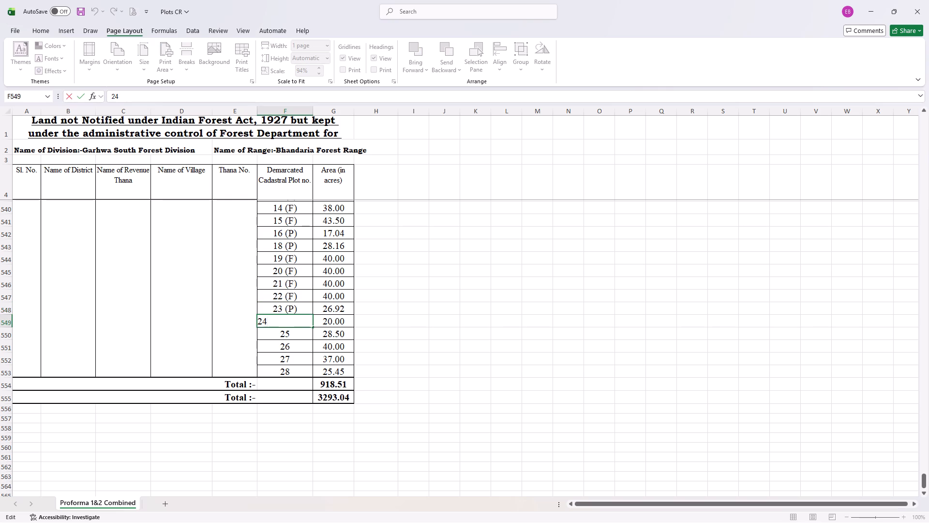
key(ctrl+v)
double_click(301, 335)
key(ctrl+v)
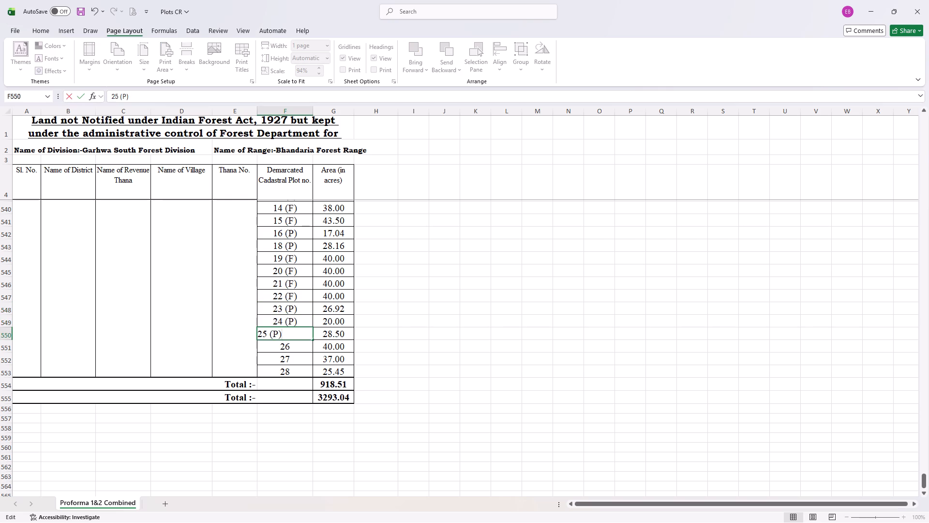
Label the last Khajuri plots as 26 (F), 27 (F) and 28 (P).
double_click(306, 348)
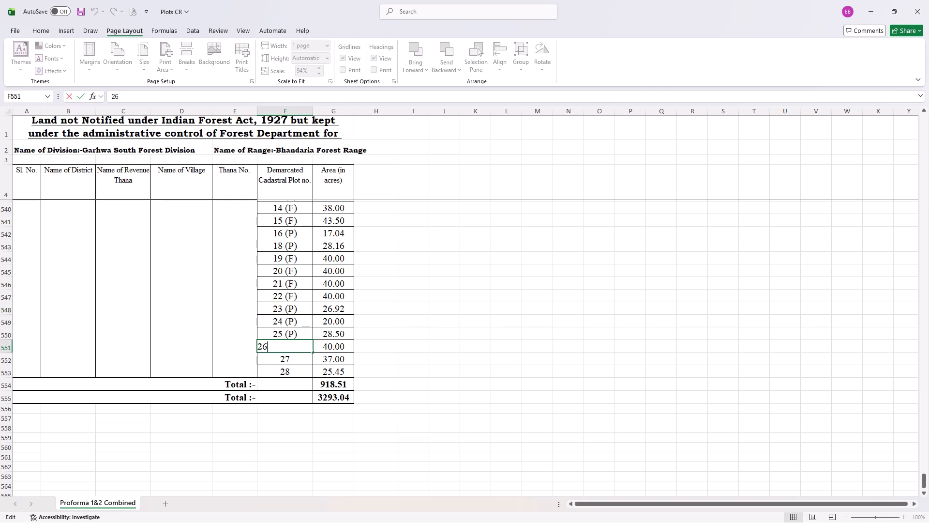
key(ctrl+v)
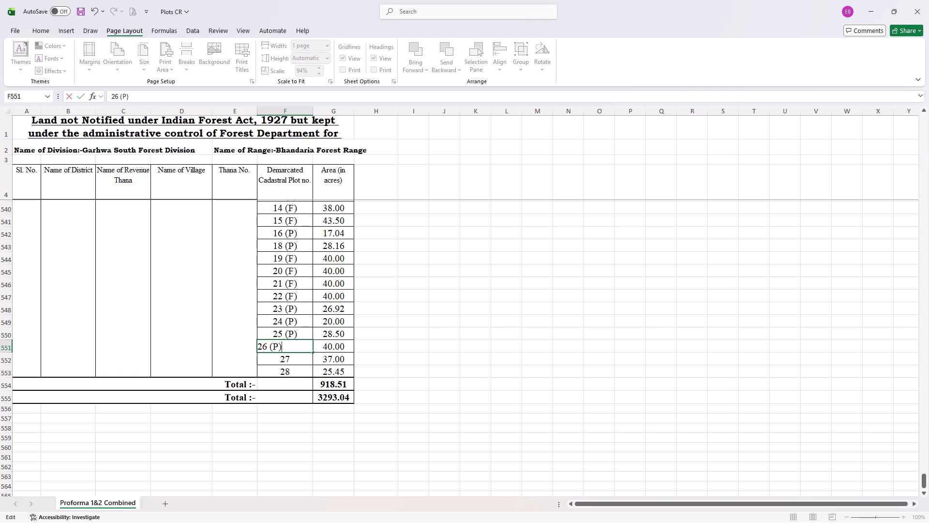
click(278, 350)
key(BackSpace)
key(shift+f)
double_click(300, 360)
key(ctrl+v)
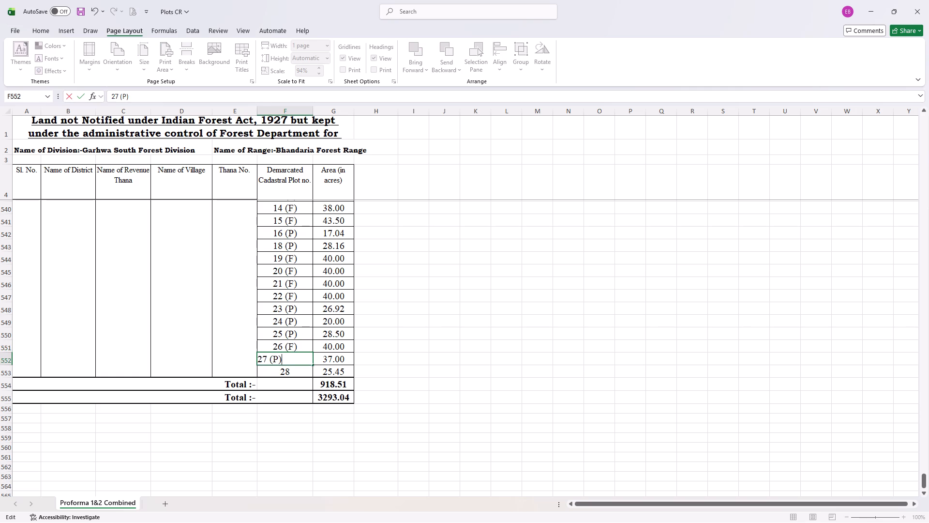
click(277, 358)
key(BackSpace)
key(shift+f)
double_click(299, 371)
key(ctrl+v)
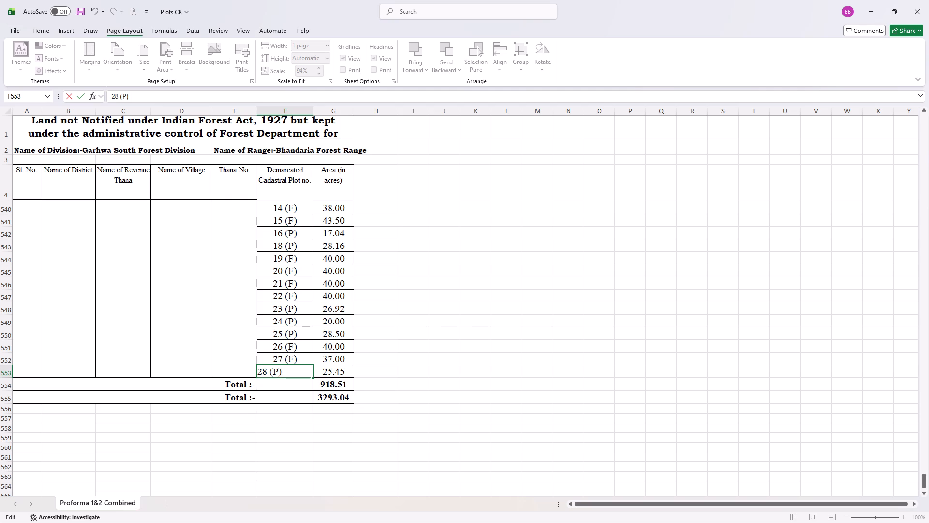
click(298, 257)
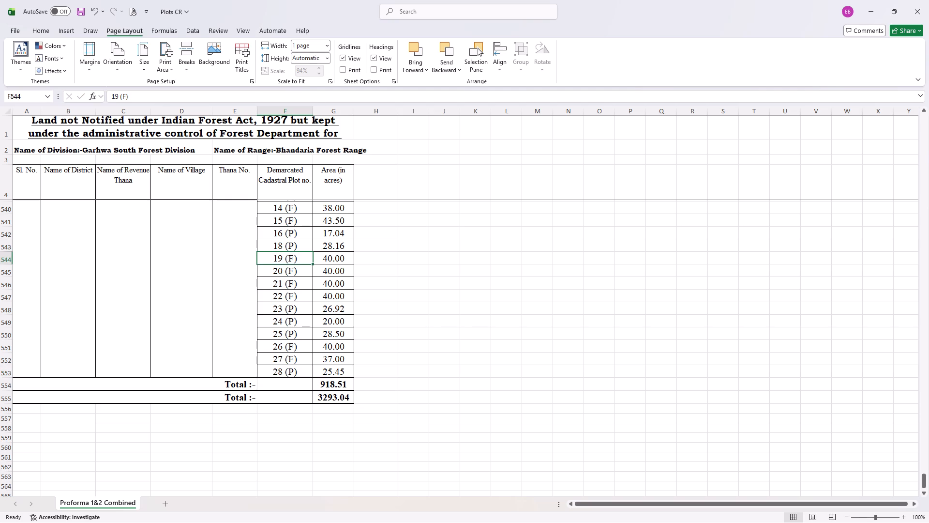
Highlight all Khajuri plot number cells, from 1 (F) through 28 (P), in yellow and save the workbook.
scroll(298, 257, up, 1)
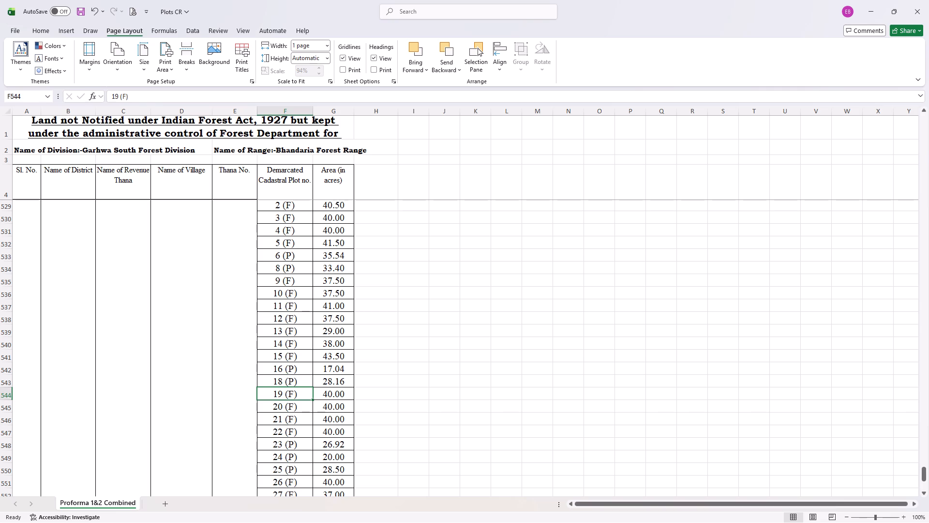
click(300, 310)
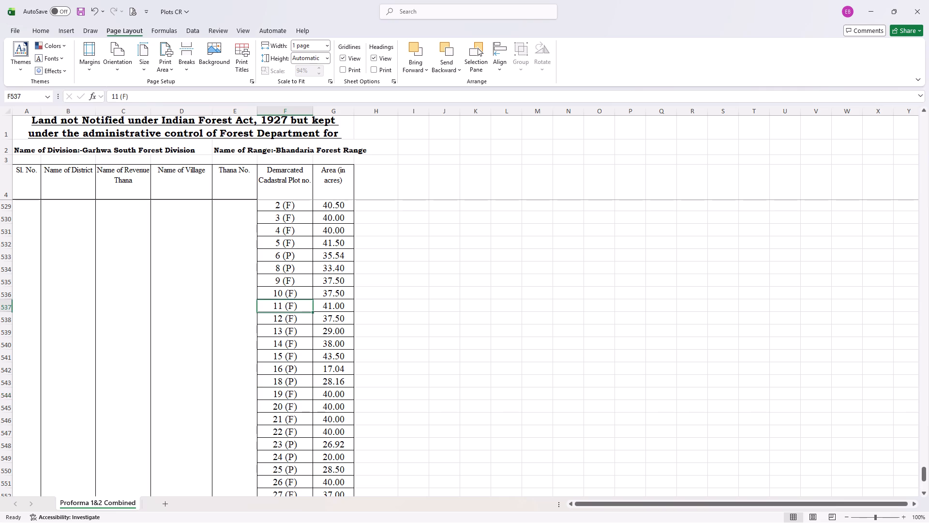
click(304, 281)
drag(304, 267, 302, 255)
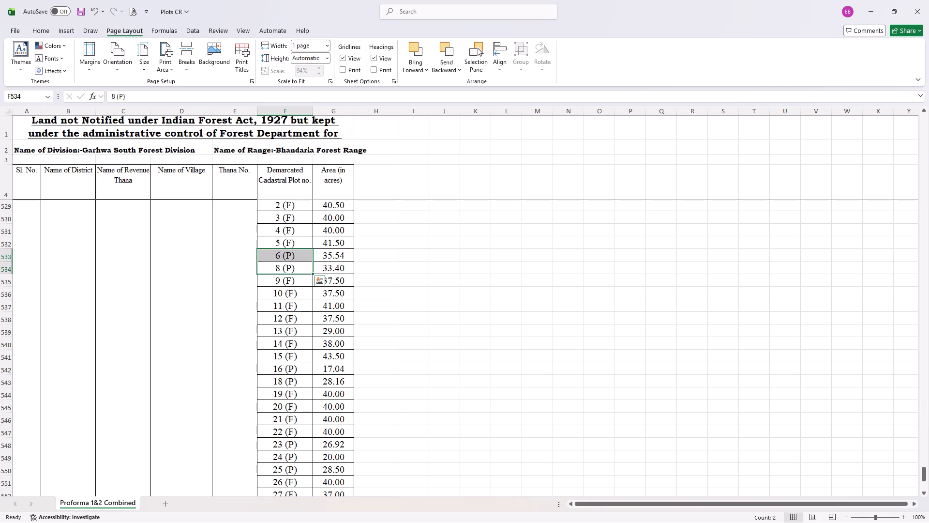
scroll(316, 243, up, 1)
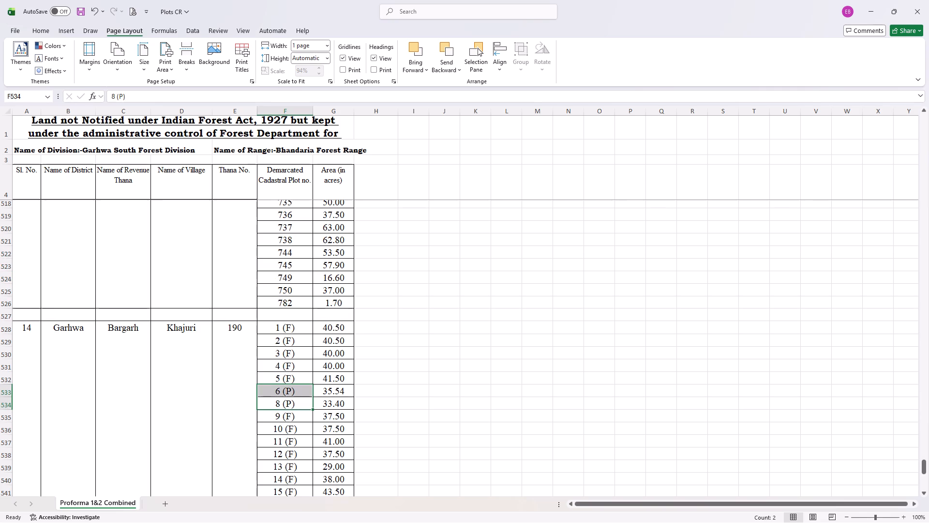
click(640, 365)
drag(303, 329, 320, 515)
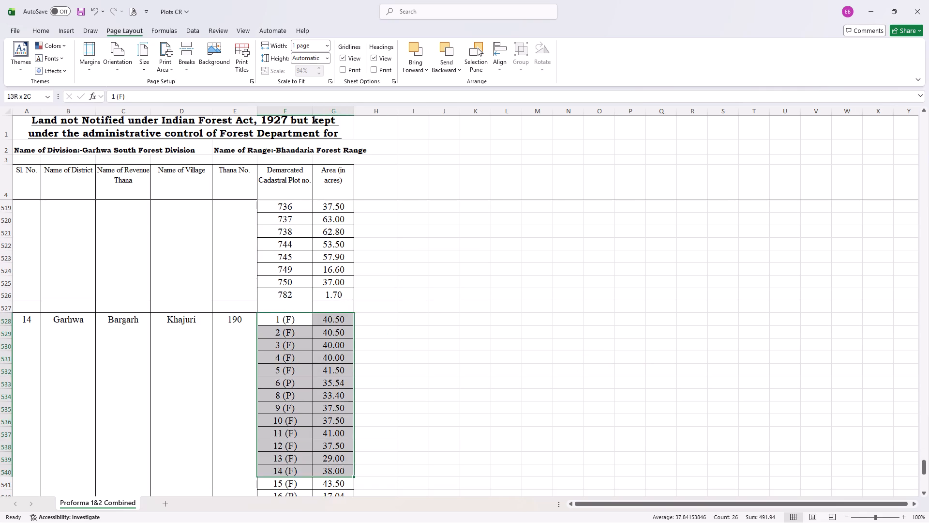
drag(320, 515, 290, 455)
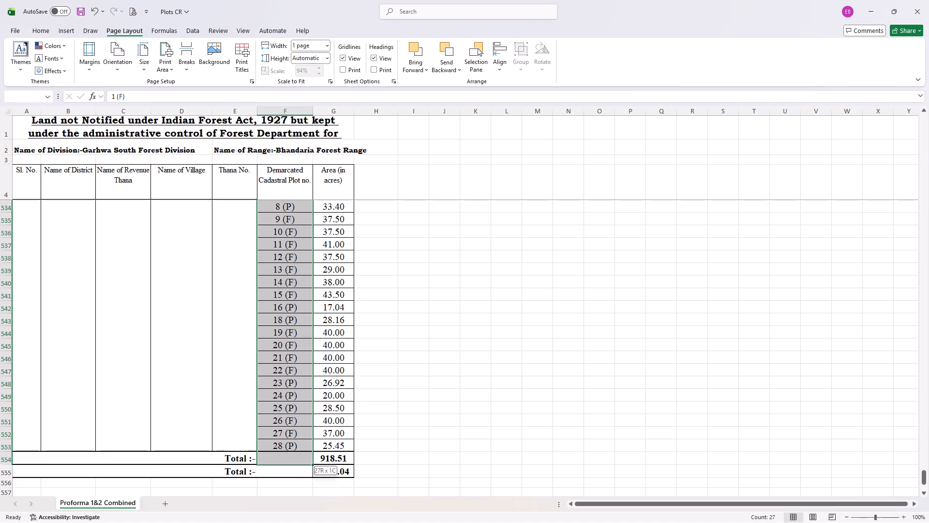
drag(290, 455, 294, 448)
click(33, 28)
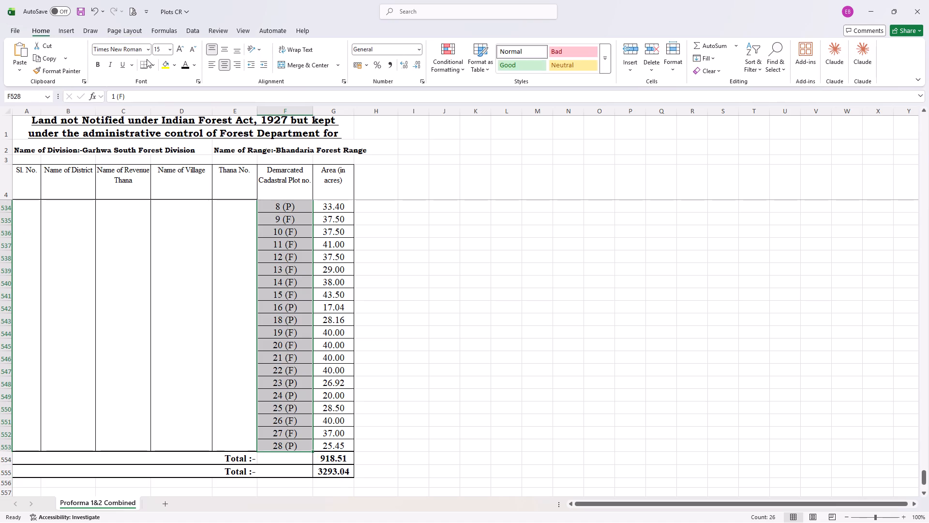
click(167, 65)
scroll(405, 289, up, 2)
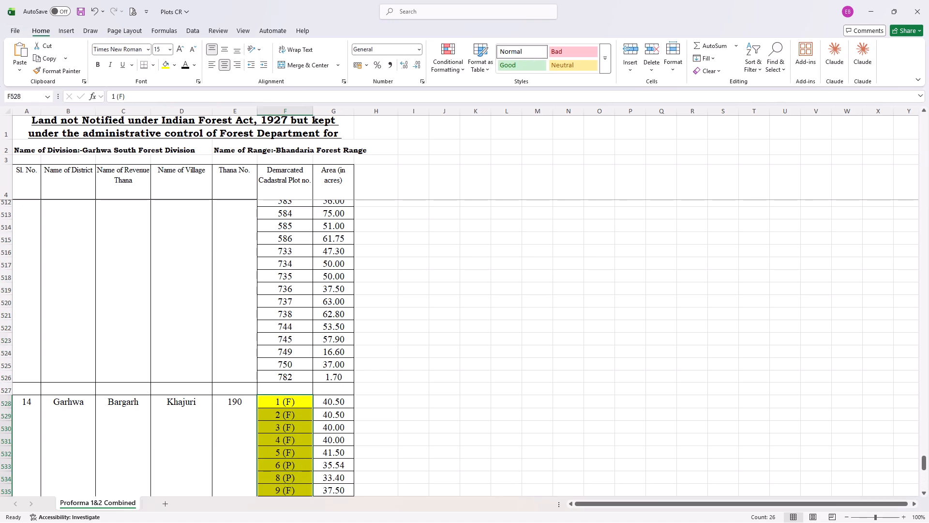
click(402, 334)
click(78, 13)
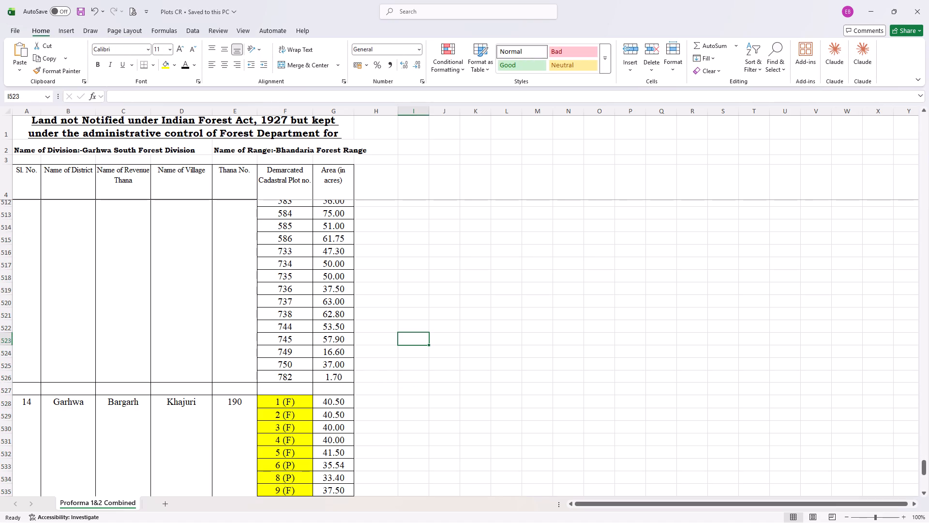
Delete the blank rows 427 to 433 between plots 379 and 1006 in the Nauka village list.
scroll(393, 378, up, 5)
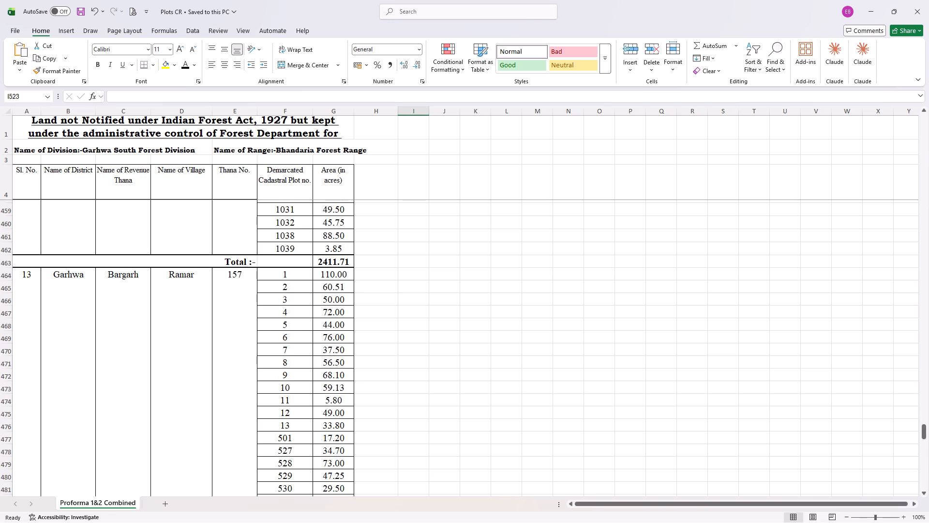
scroll(393, 378, up, 4)
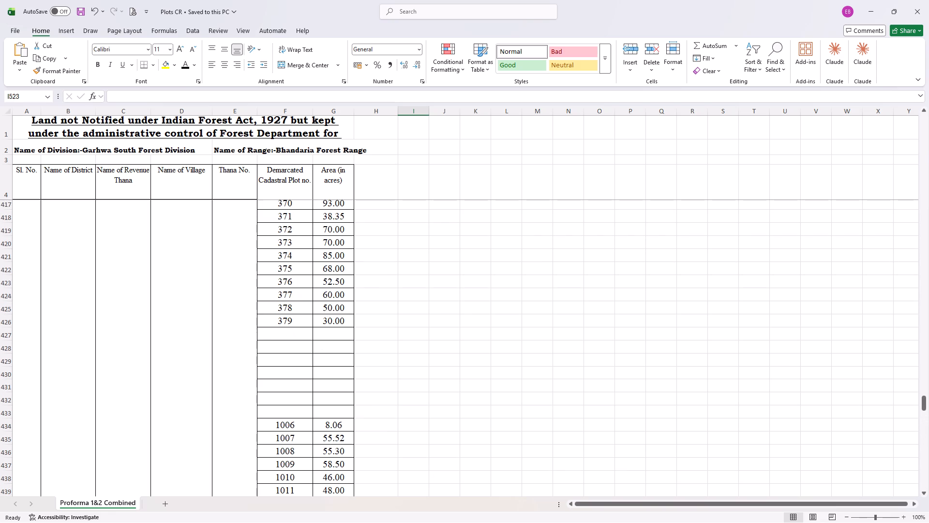
drag(10, 334, 0, 418)
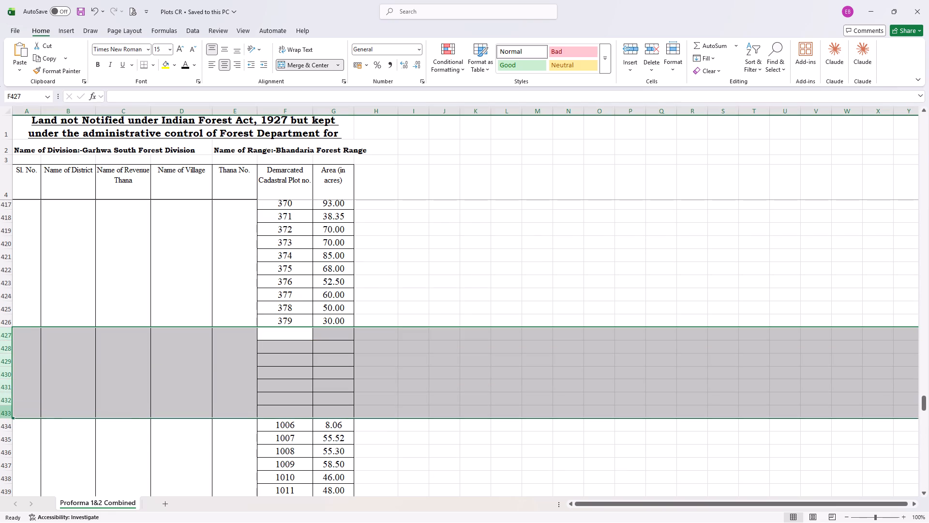
right_click(1, 408)
click(37, 330)
Examine the village plot lists above the cleaned-up Nauka rows, back up to the first village and Salo.
scroll(388, 418, up, 2)
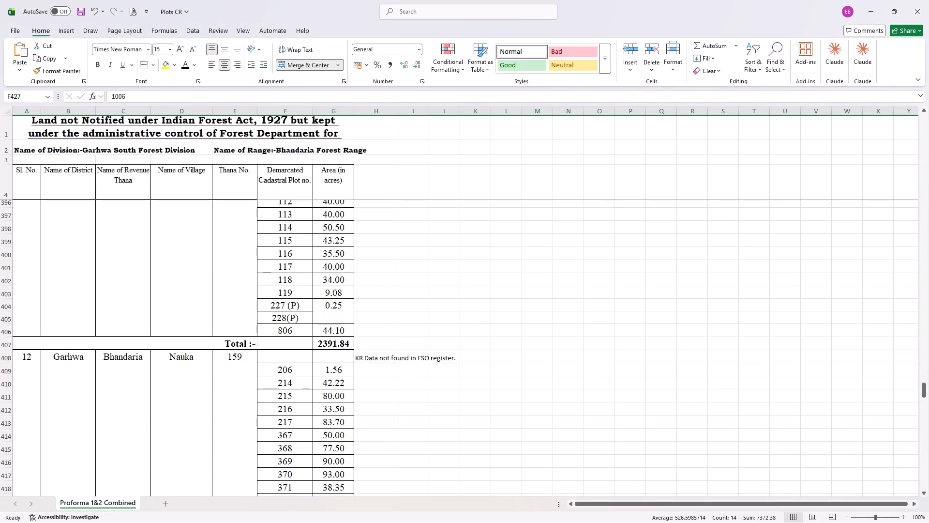
scroll(388, 418, up, 1)
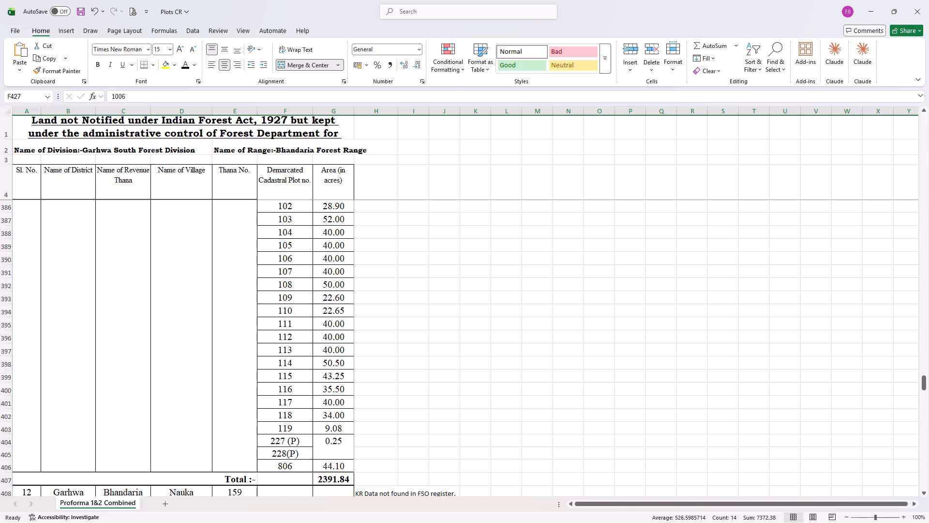
scroll(388, 418, up, 4)
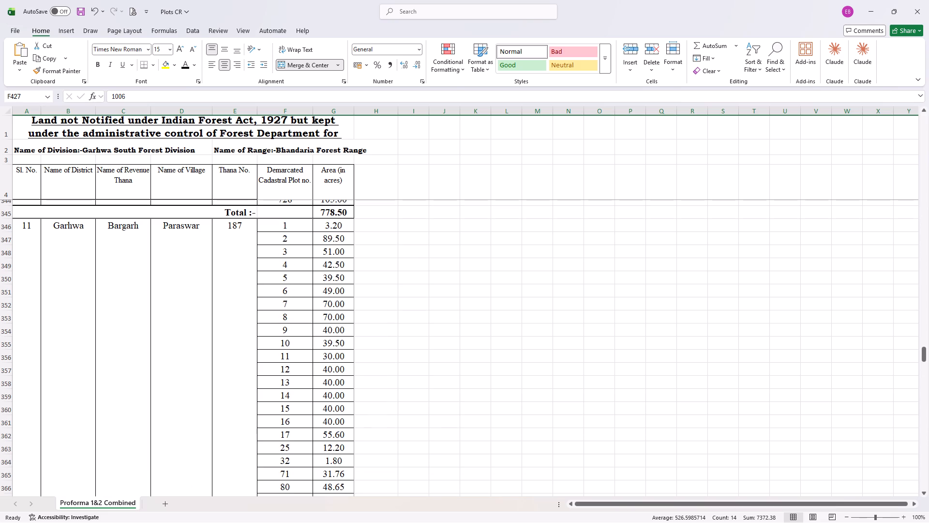
scroll(388, 418, up, 1)
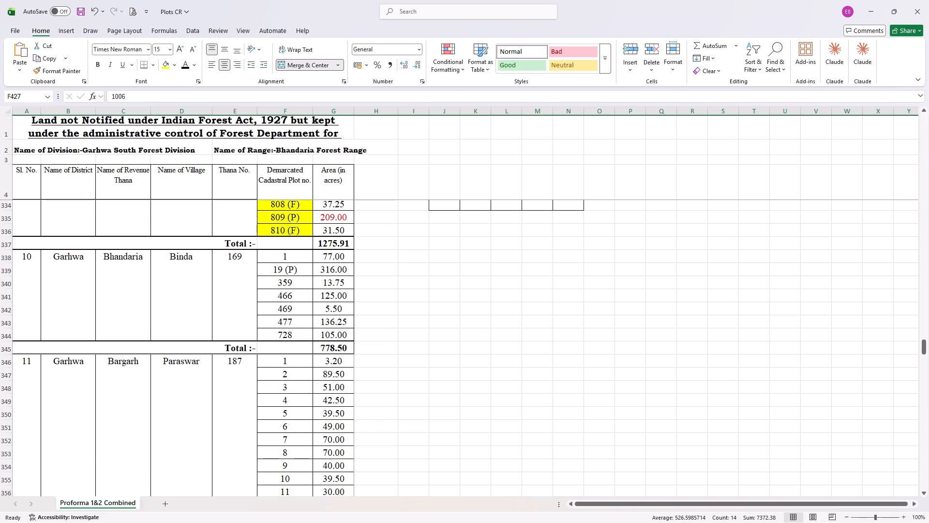
scroll(388, 418, up, 4)
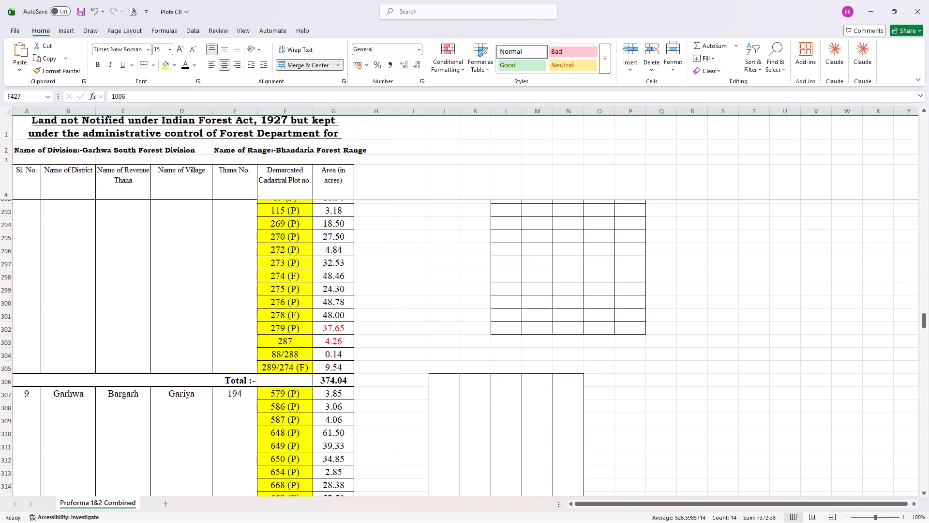
scroll(388, 418, up, 7)
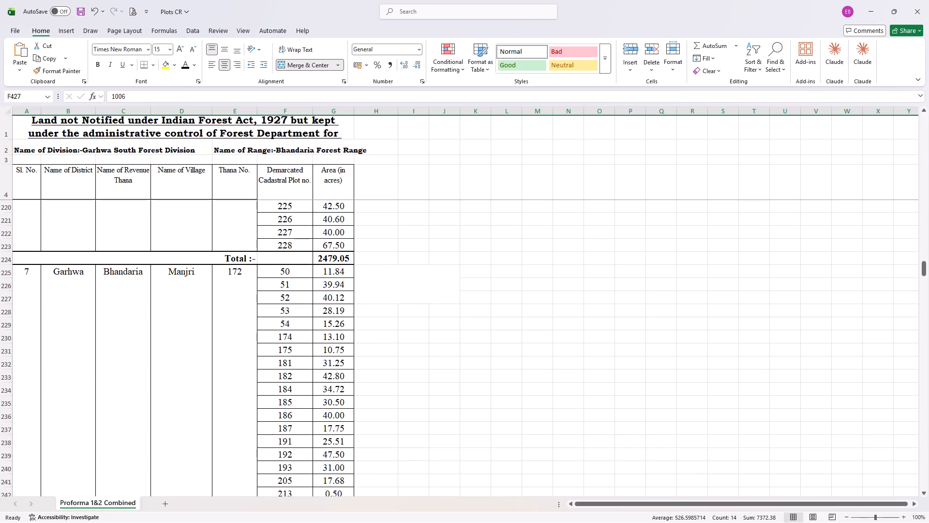
scroll(388, 418, up, 5)
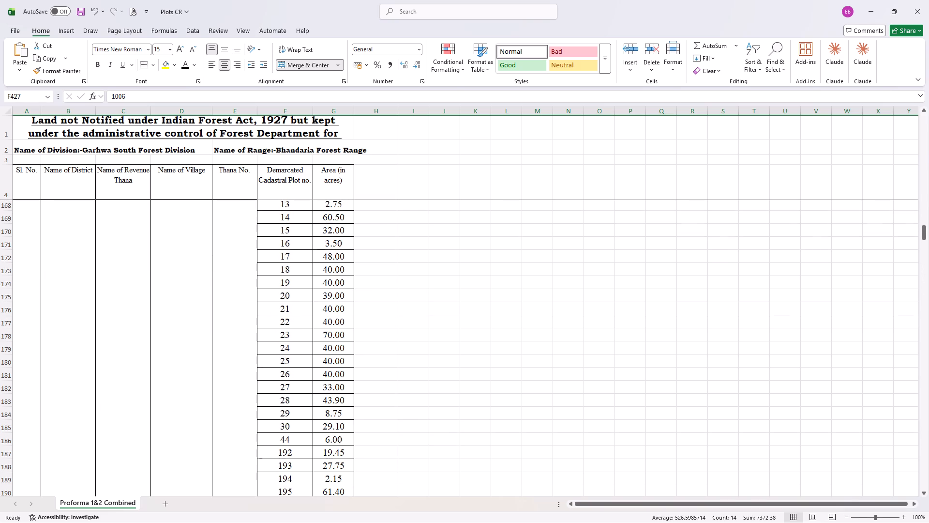
scroll(388, 418, up, 5)
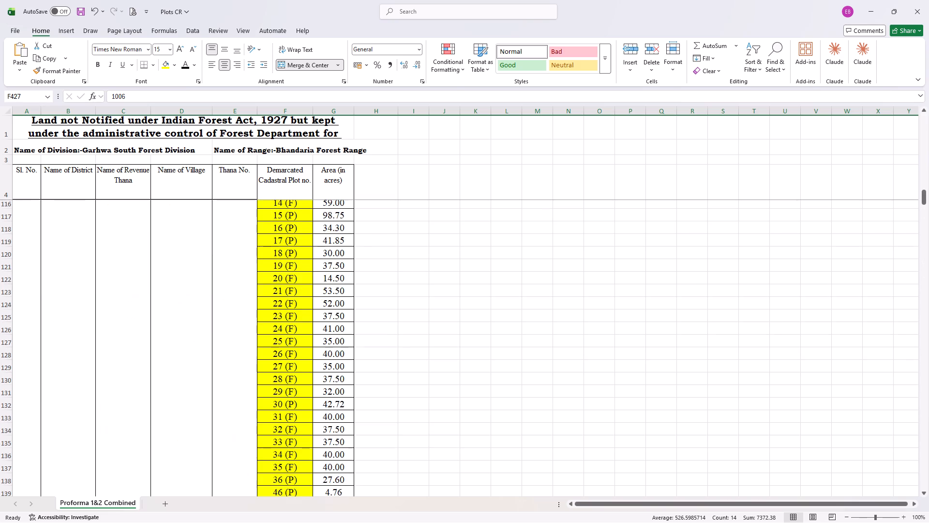
scroll(388, 418, up, 8)
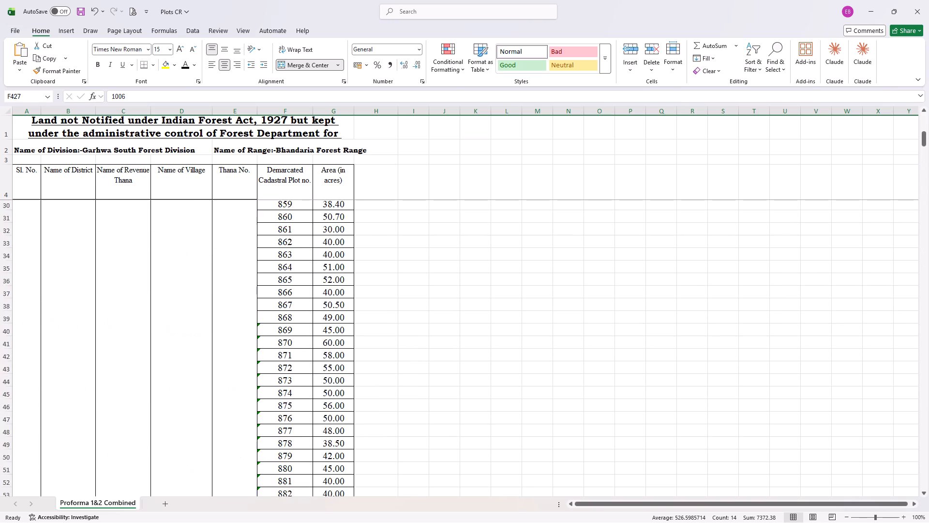
scroll(388, 418, up, 7)
scroll(388, 418, down, 5)
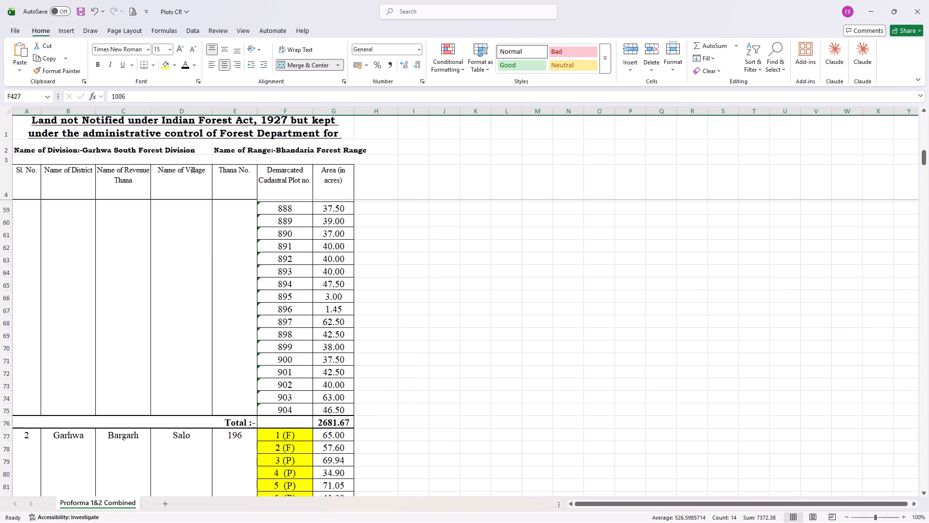
Search the Plots CR sheet for the village "rodo".
key(ctrl+f)
text(rodo)
key(Return)
key(Return)
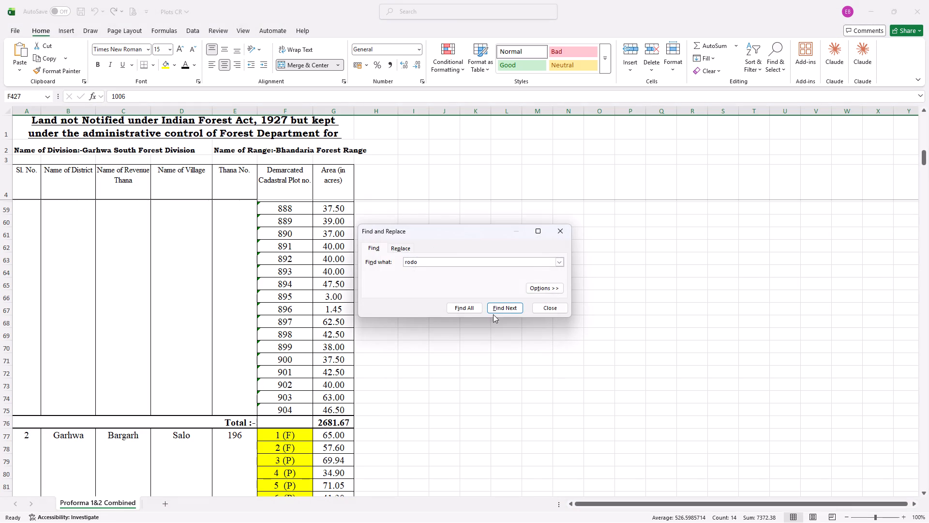
click(565, 234)
Look through the village plot lists from Salo down past the end of the table.
scroll(311, 314, down, 1)
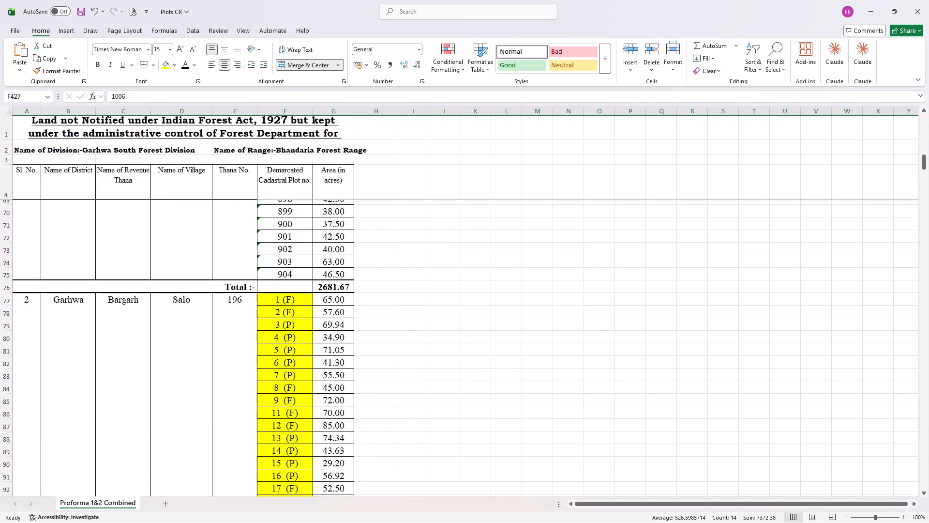
scroll(311, 315, down, 17)
scroll(311, 315, down, 5)
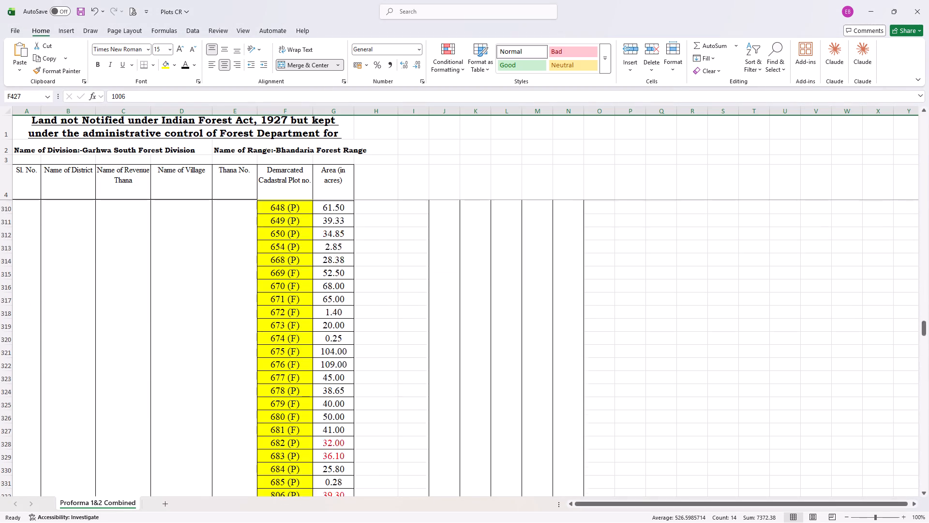
scroll(311, 315, down, 15)
scroll(311, 315, down, 12)
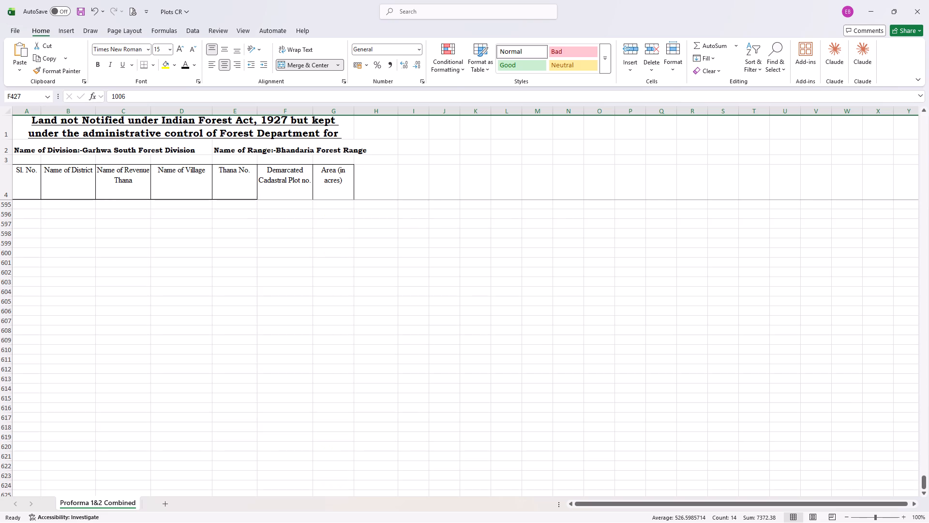
Switch to QGIS and examine the village names and parcels around Rodo and Sinjo on the map.
key(alt+Tab)
scroll(593, 291, down, 3)
drag(593, 291, 559, 375)
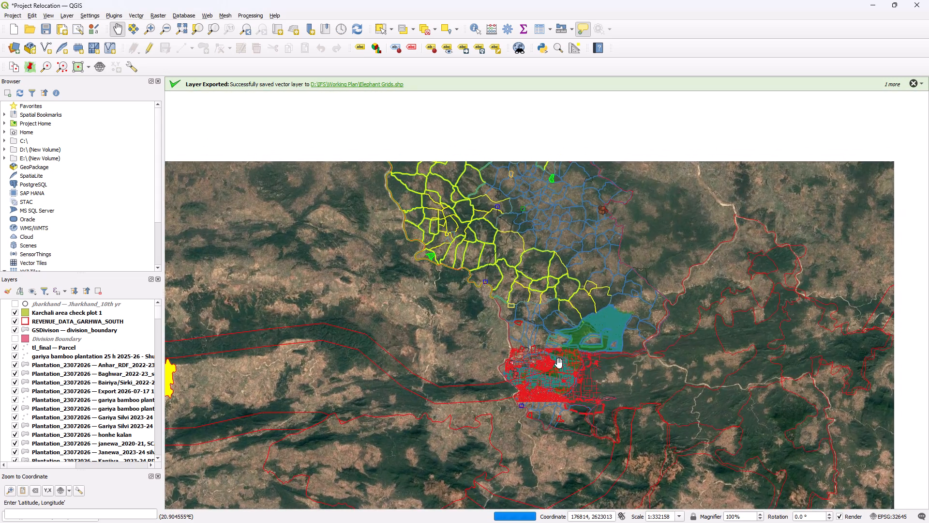
scroll(598, 309, up, 3)
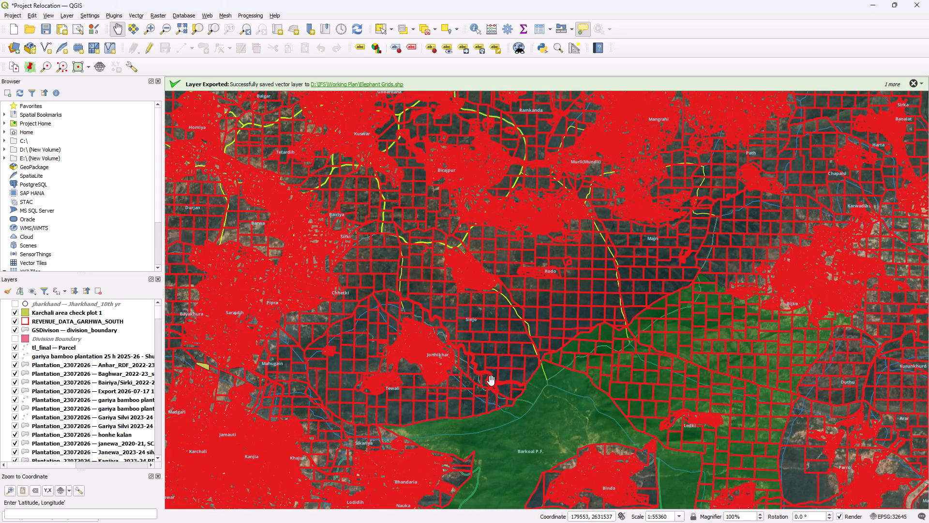
Return to the Plots CR workbook in Excel and search for the village "sinjo".
key(alt+Tab)
scroll(341, 348, up, 3)
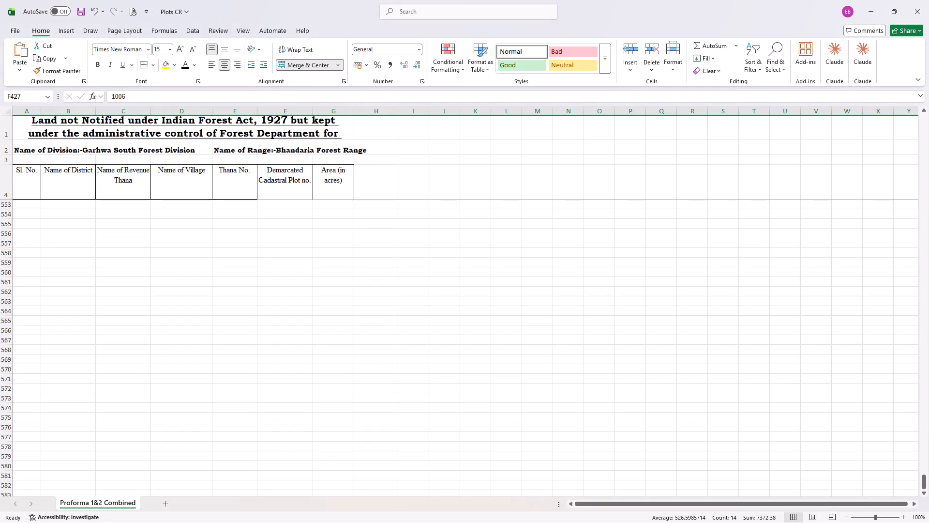
scroll(345, 358, up, 6)
key(ctrl+f)
text(sinjo)
key(Return)
key(Return)
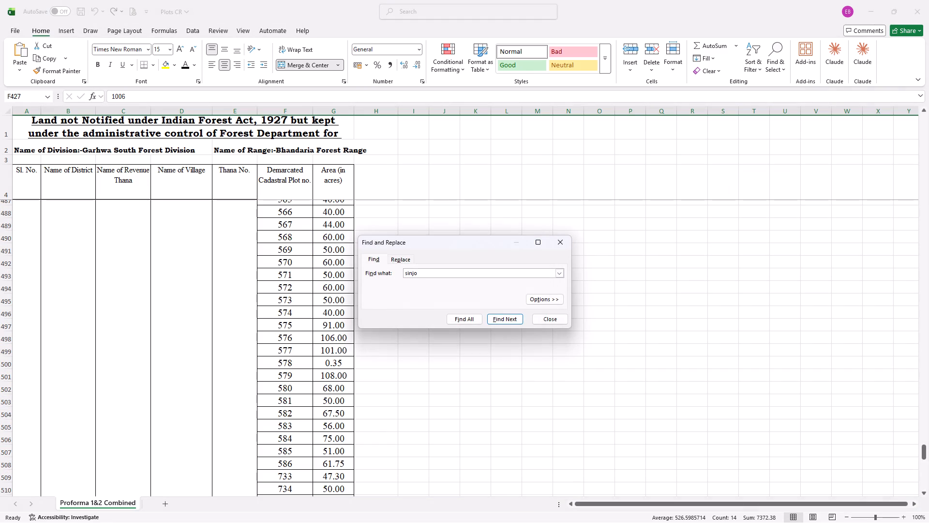
double_click(564, 245)
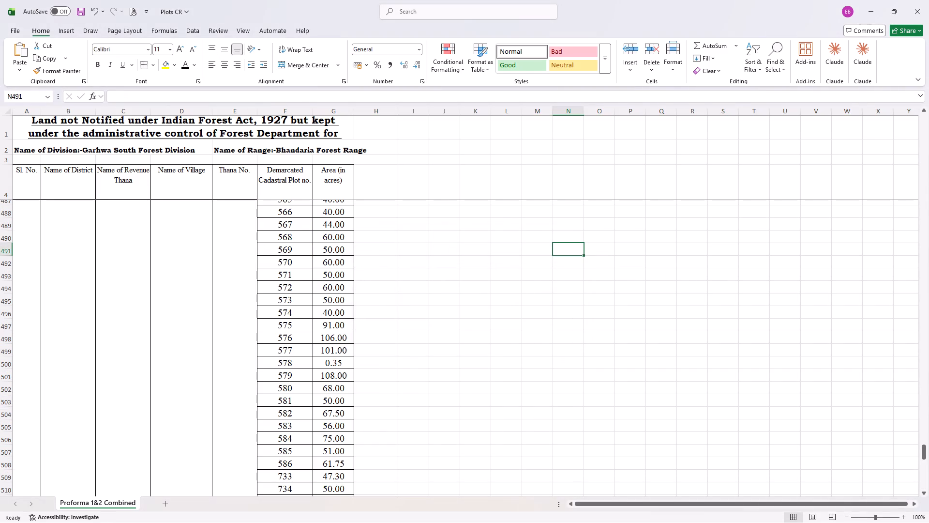
key(ctrl+f)
key(Return)
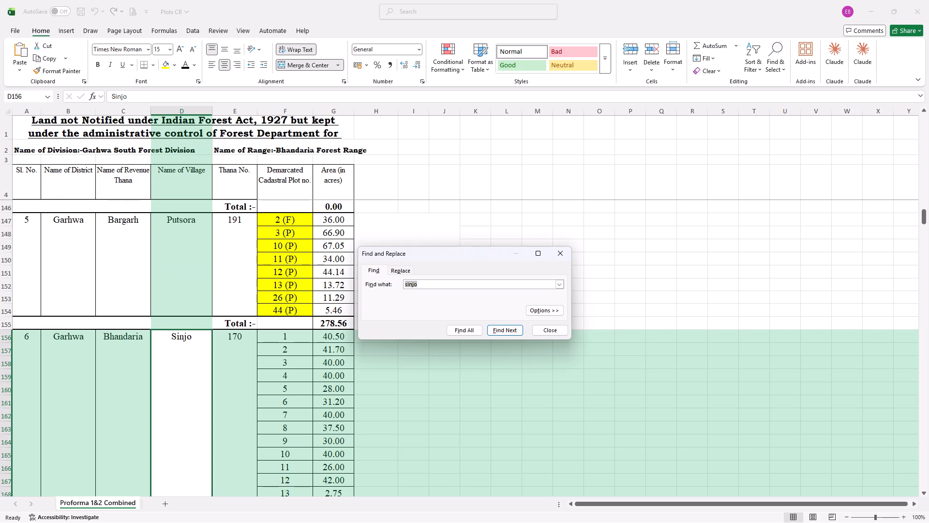
Search the Plots CR sheet again for the village "rodo".
key(BackSpace)
key(BackSpace)
text(rodo)
key(Return)
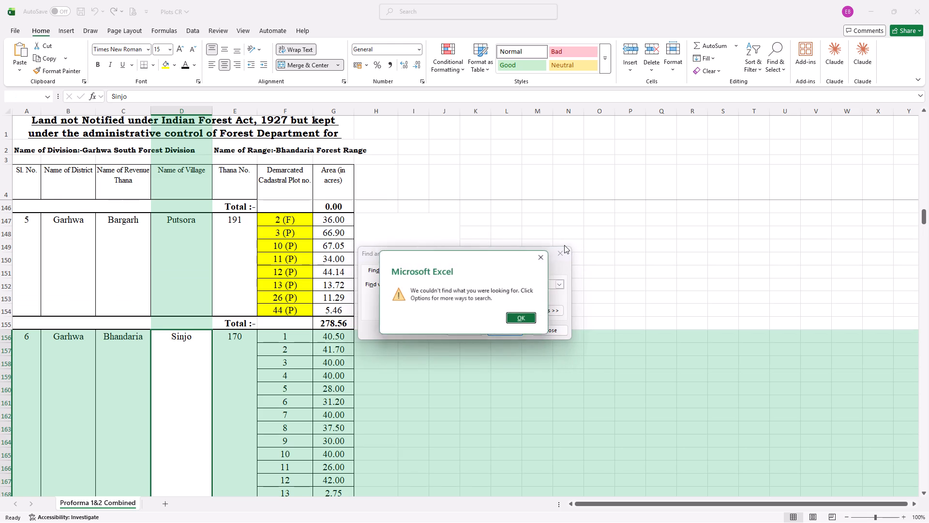
key(Return)
Search the Plots CR sheet for village names containing "tew".
key(BackSpace)
key(BackSpace)
key(BackSpace)
key(BackSpace)
key(BackSpace)
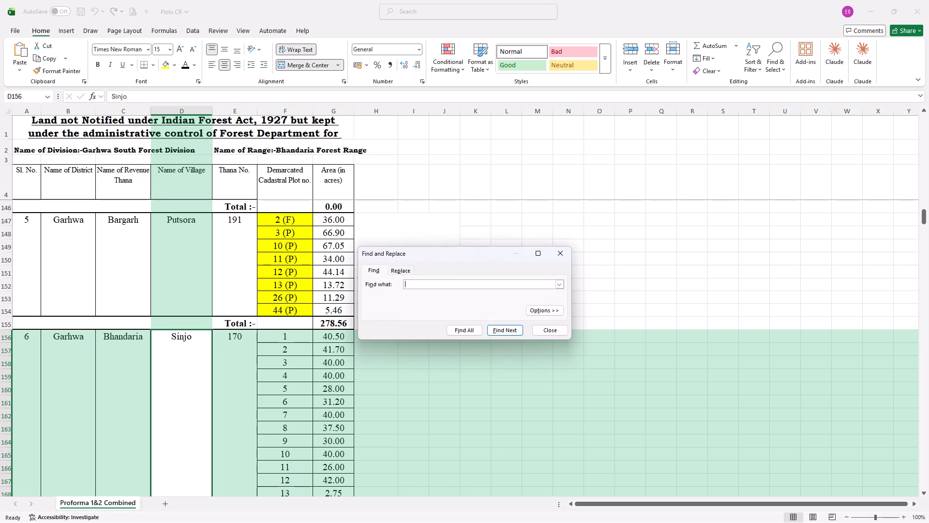
text(twla)
key(BackSpace)
key(BackSpace)
key(BackSpace)
text(ew)
key(Return)
key(Return)
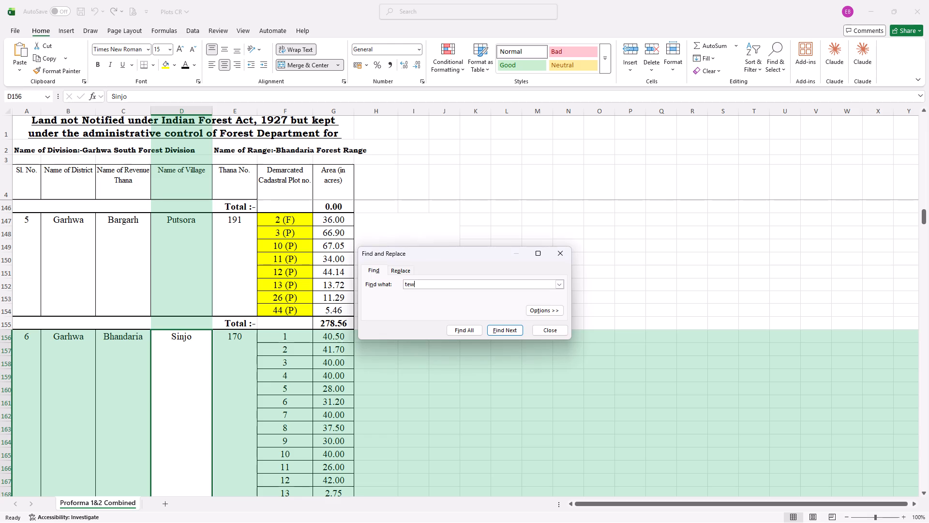
Search the Plots CR sheet for village names containing "man".
key(BackSpace)
key(BackSpace)
key(BackSpace)
text(man)
key(Return)
click(564, 253)
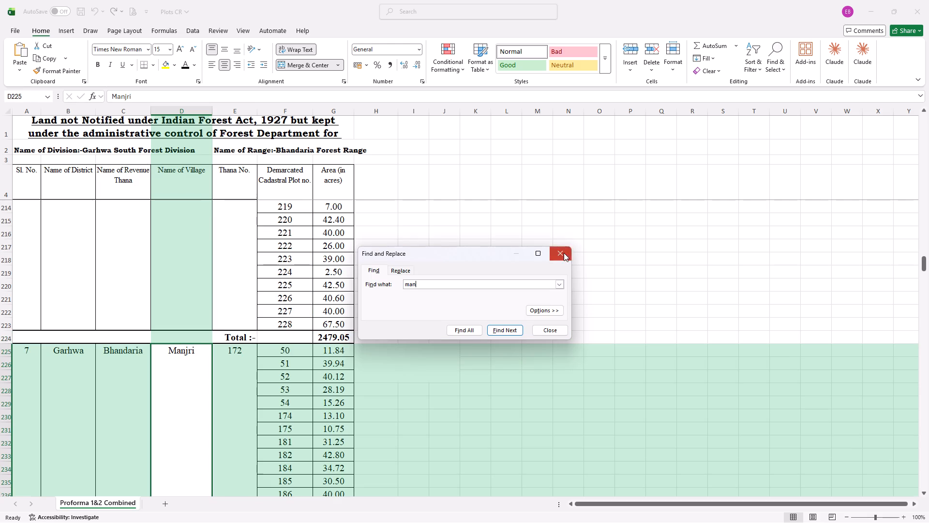
Insert a blank row directly above the final grand Total row at the end of the Plots CR table.
scroll(559, 284, down, 12)
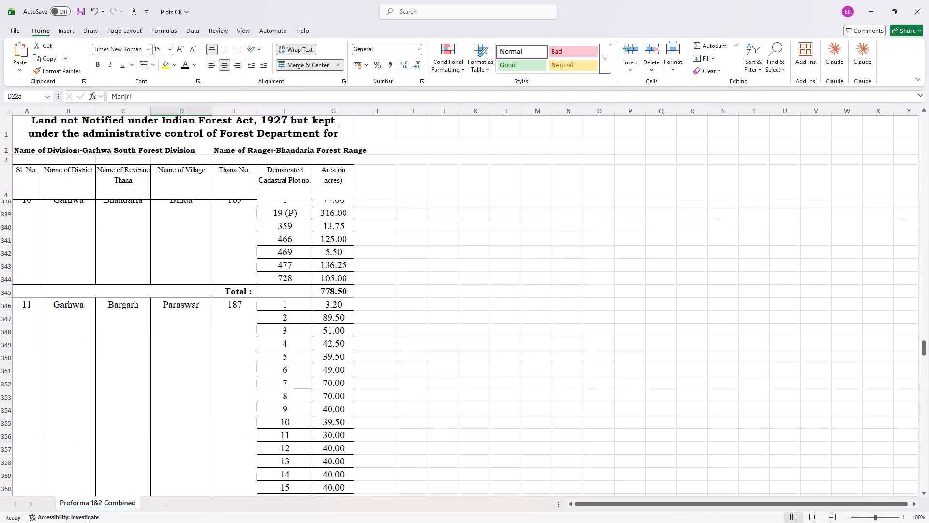
scroll(559, 284, down, 14)
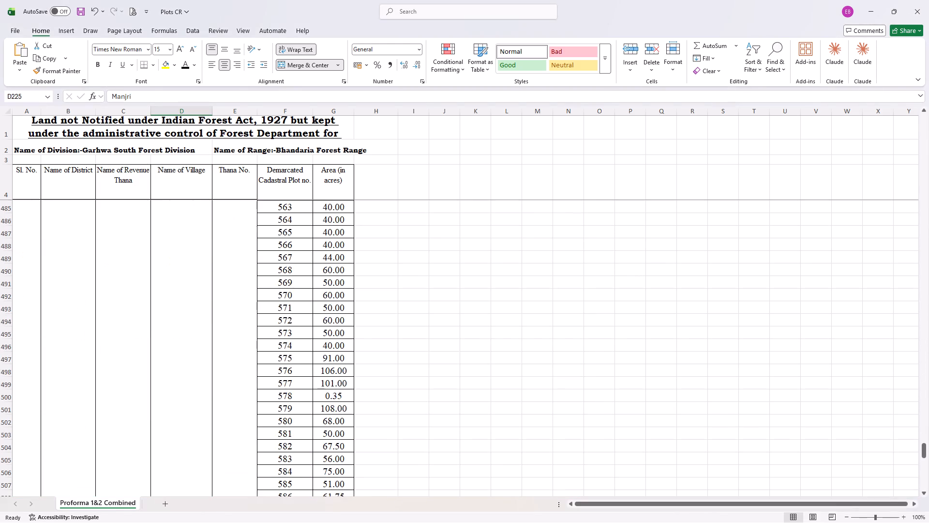
scroll(559, 284, down, 5)
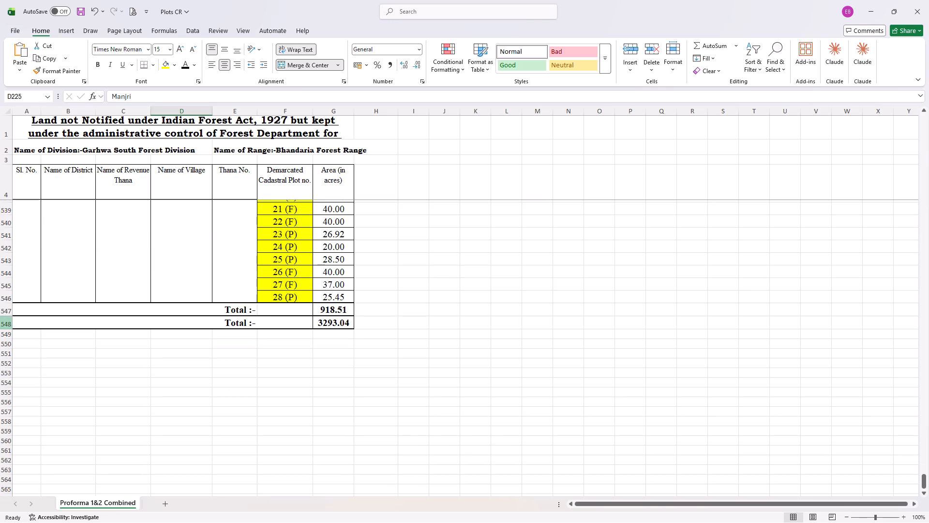
click(3, 325)
right_click(3, 325)
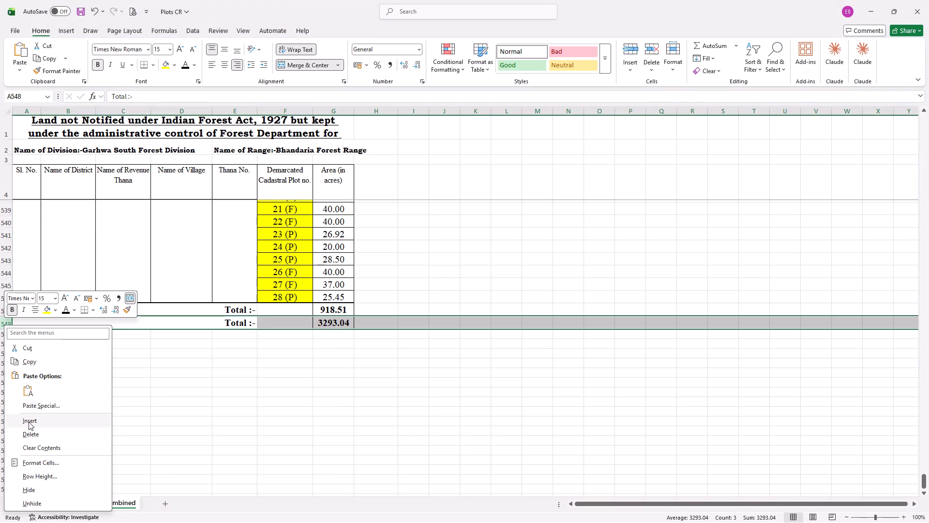
click(29, 422)
click(120, 392)
Switch to the Bhandariya Range workbook and search its Proforma 1&2 Combined sheet for the village "rodo".
key(alt+Tab)
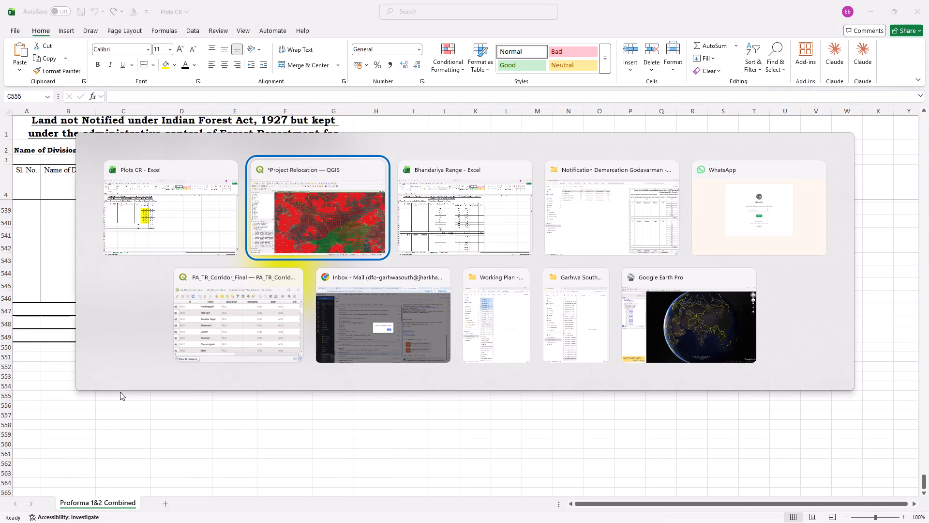
key(alt+Tab)
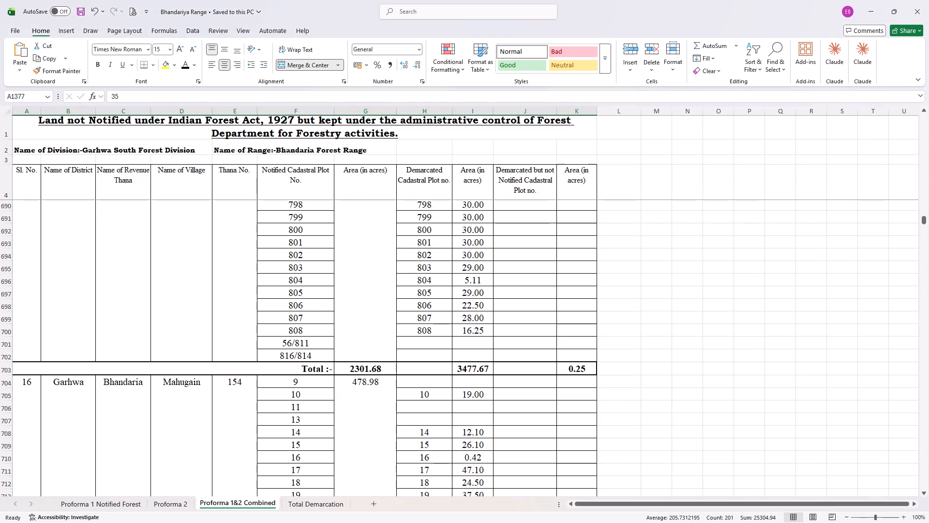
scroll(175, 373, down, 15)
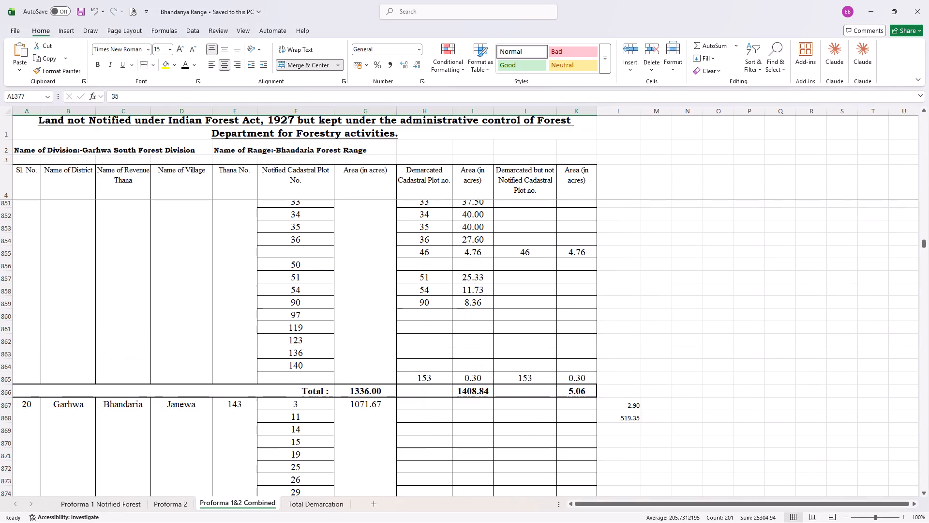
scroll(175, 373, down, 9)
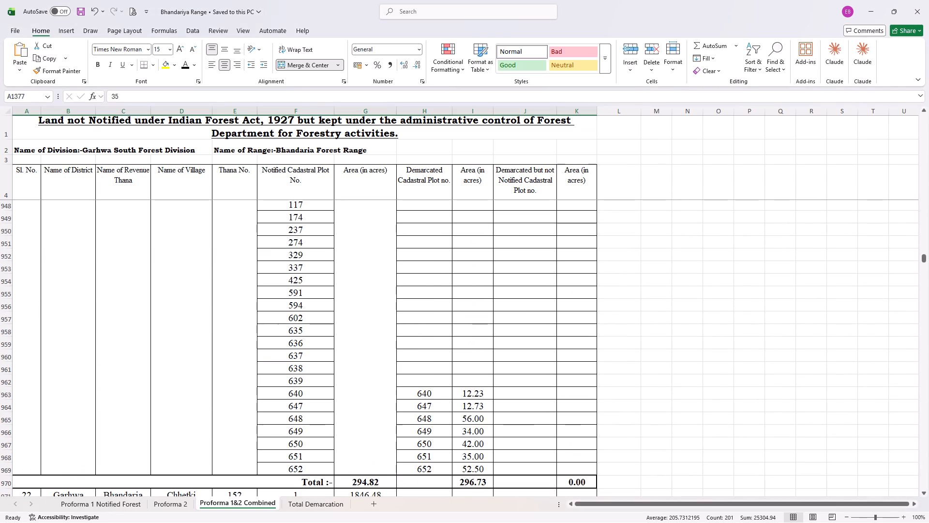
key(ctrl+f)
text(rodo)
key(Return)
click(541, 271)
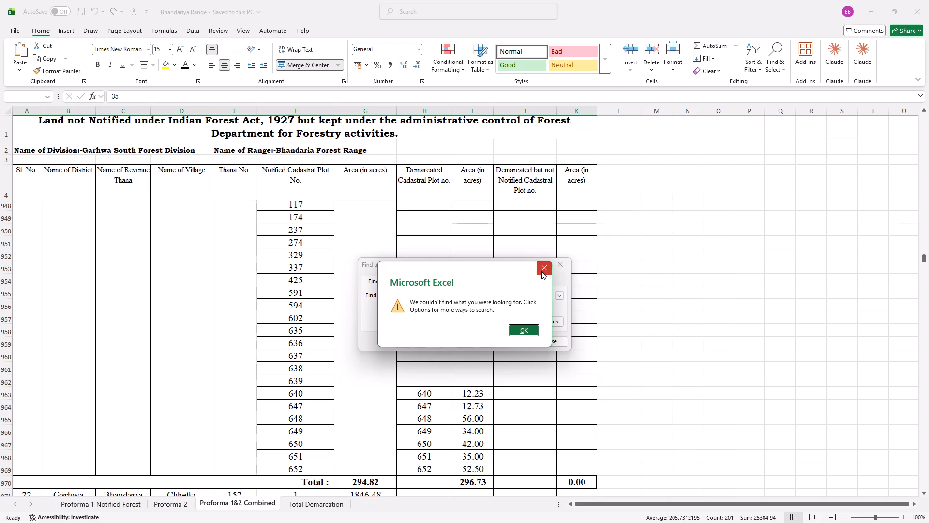
click(558, 262)
Clear the multi-row selection and search the whole Proforma 1&2 Combined sheet again for the village "rodo".
click(771, 247)
key(ctrl+f)
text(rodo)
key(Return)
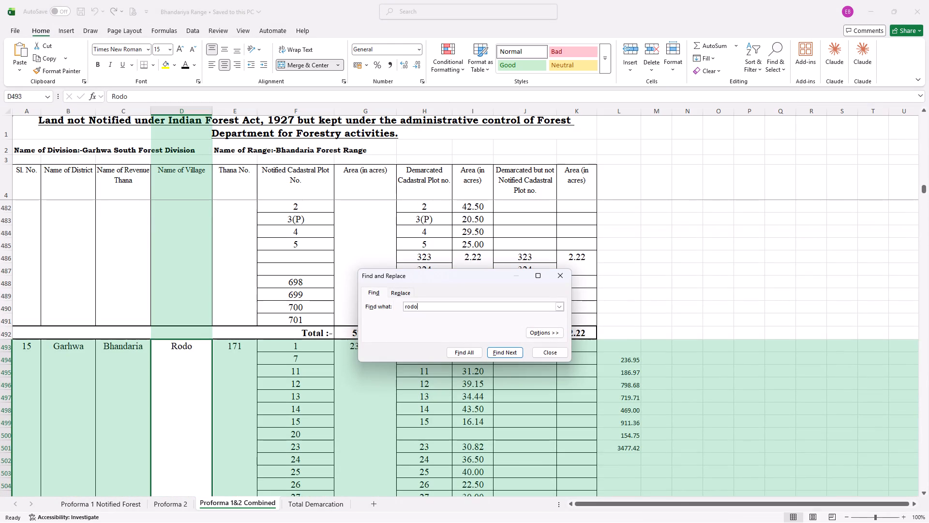
click(556, 276)
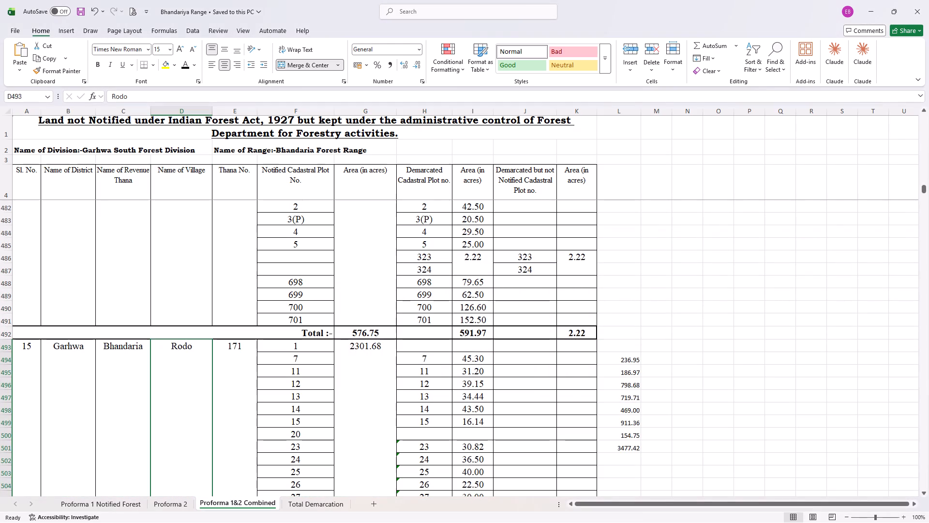
Copy the Rodo block from serial number through demarcated area, and paste it at A550 below the last total in the Plots CR workbook.
drag(32, 375, 367, 400)
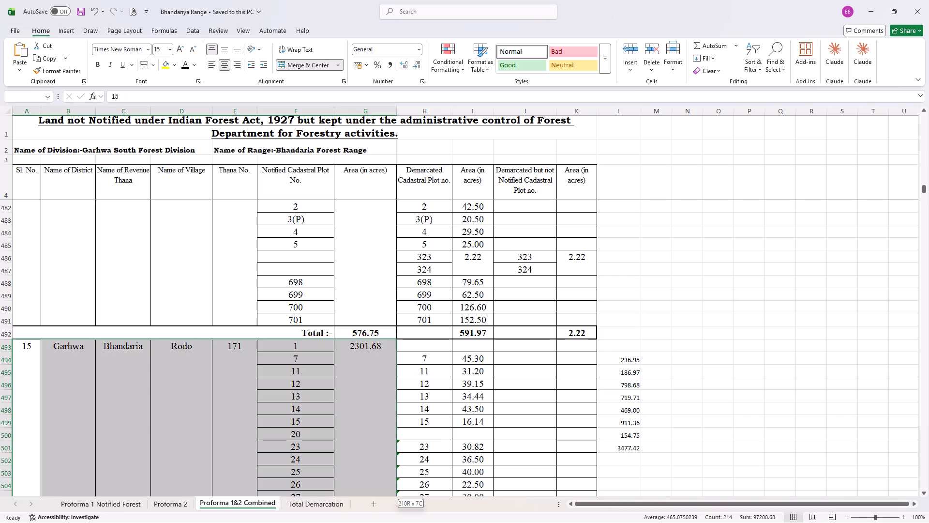
drag(367, 400, 450, 401)
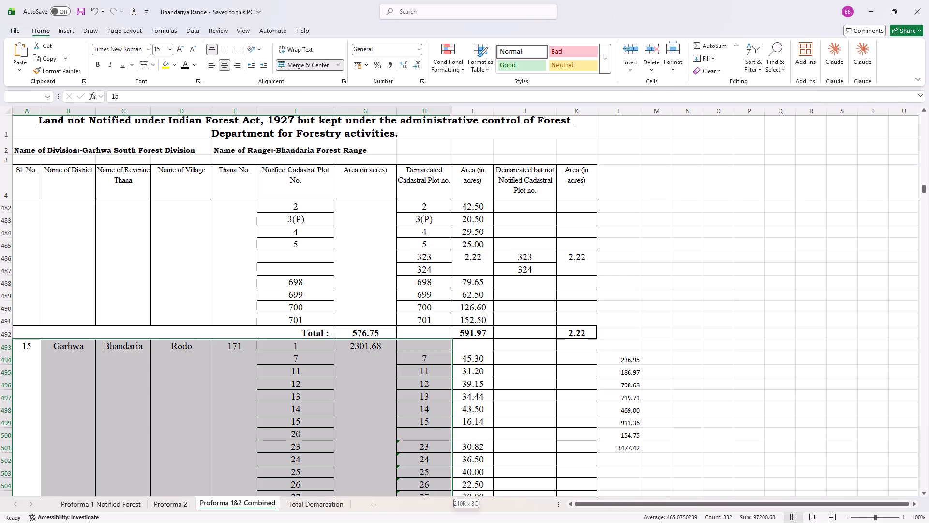
drag(450, 401, 480, 397)
key(ctrl+c)
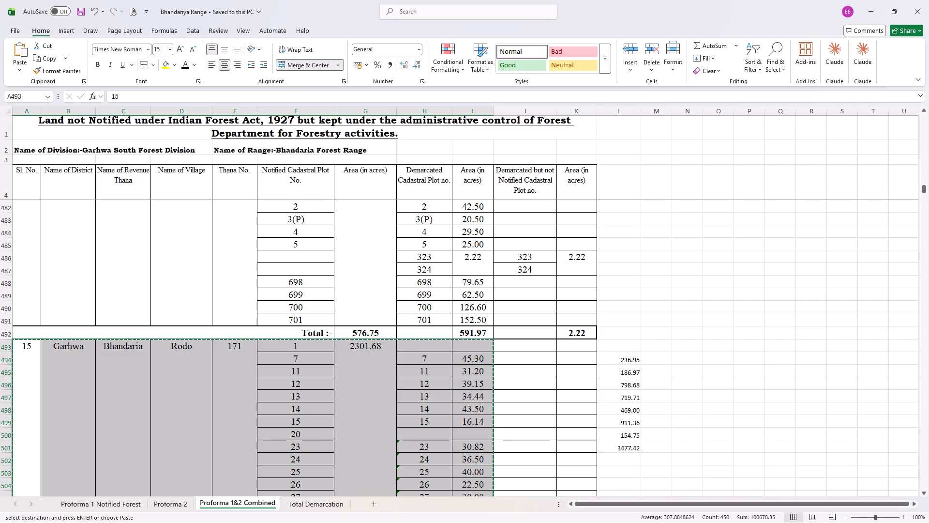
key(alt+Tab)
click(18, 351)
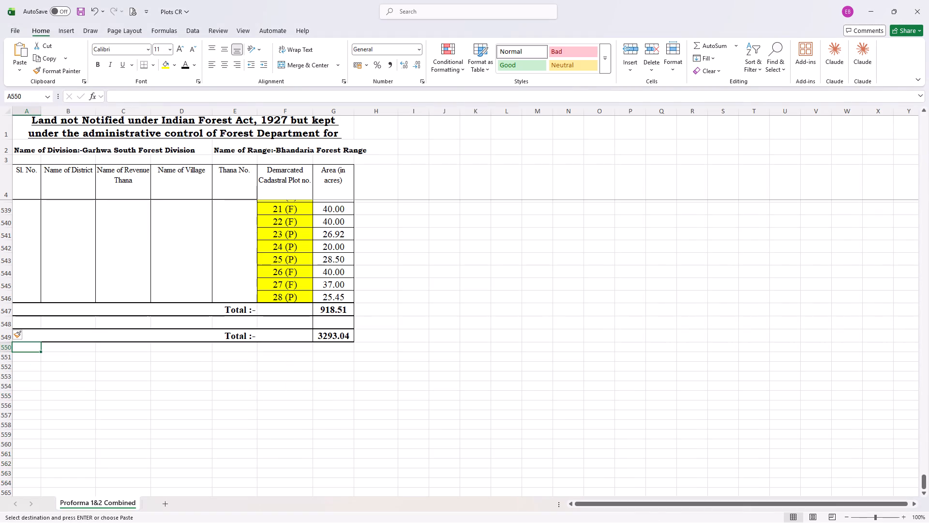
key(ctrl+v)
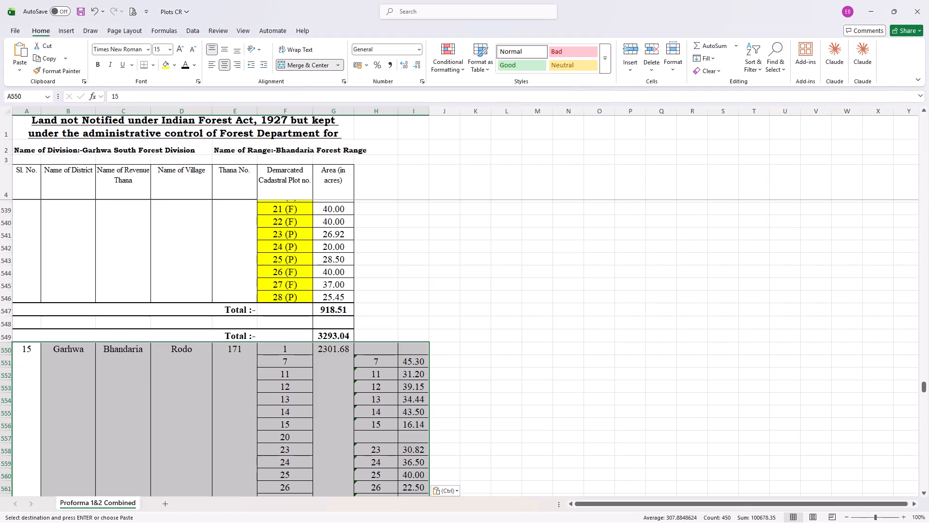
Delete the notified plot number and area cells F550:G759 from the pasted Rodo block, shifting the remaining cells left.
click(335, 371)
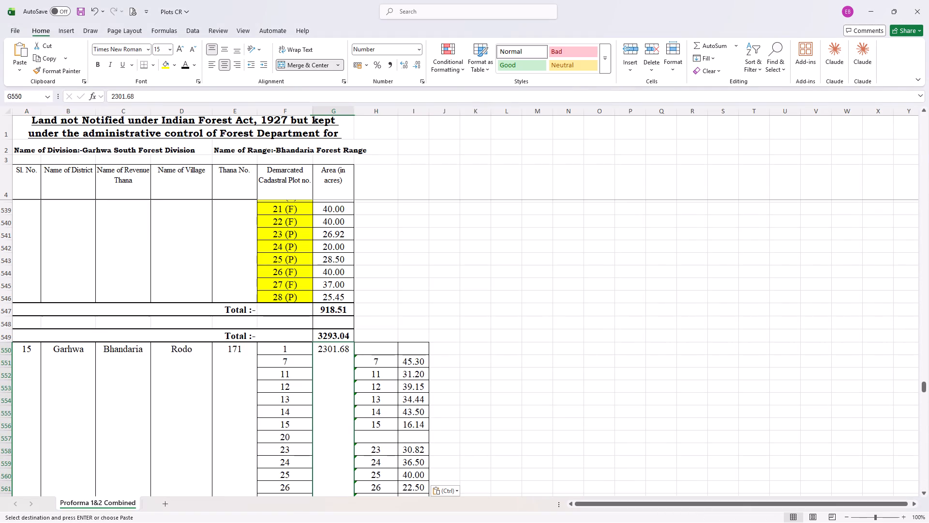
drag(290, 350, 338, 511)
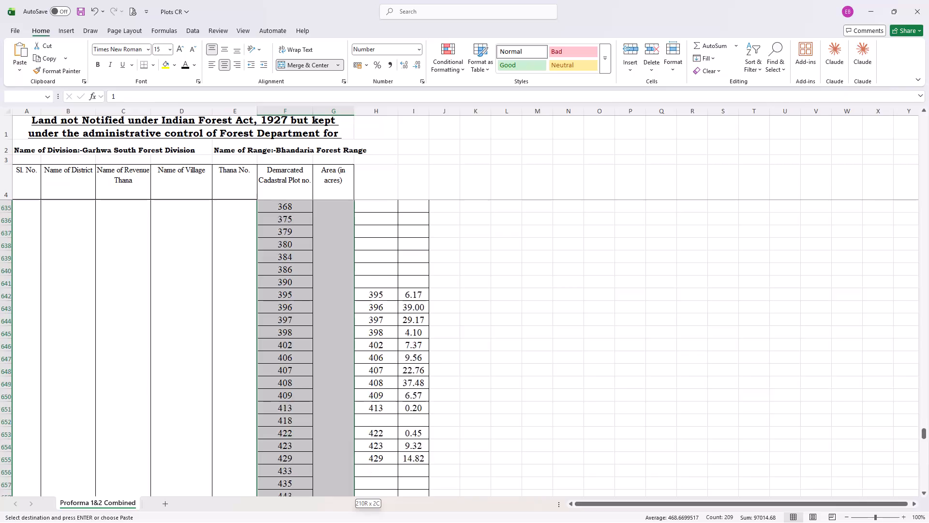
drag(338, 511, 334, 511)
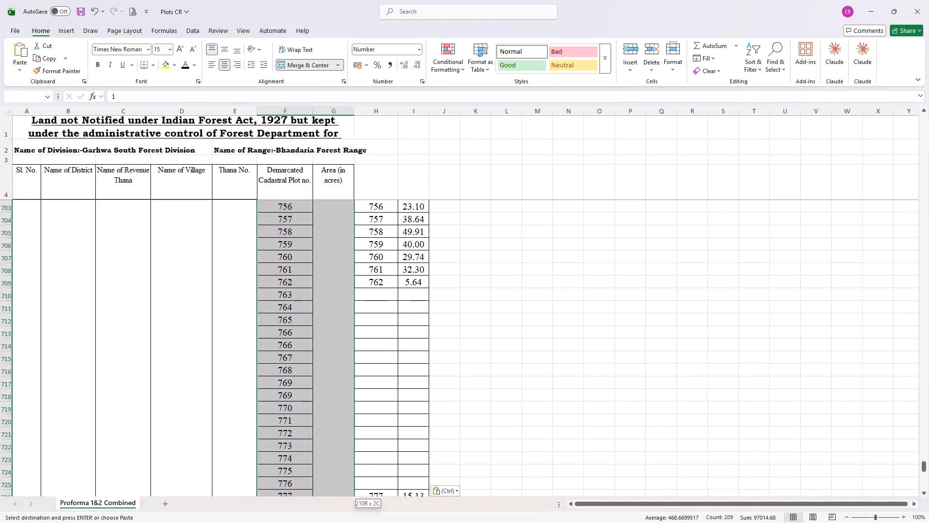
drag(334, 511, 330, 478)
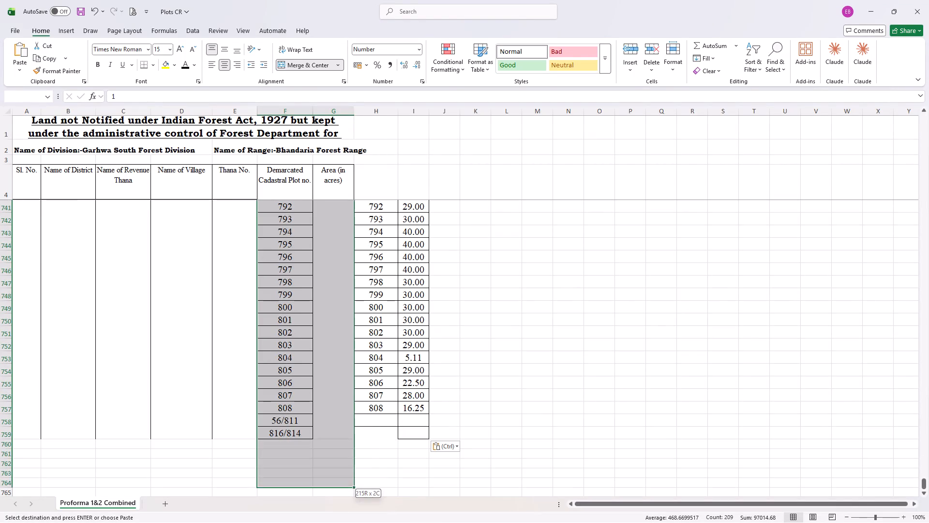
drag(330, 478, 327, 436)
right_click(327, 422)
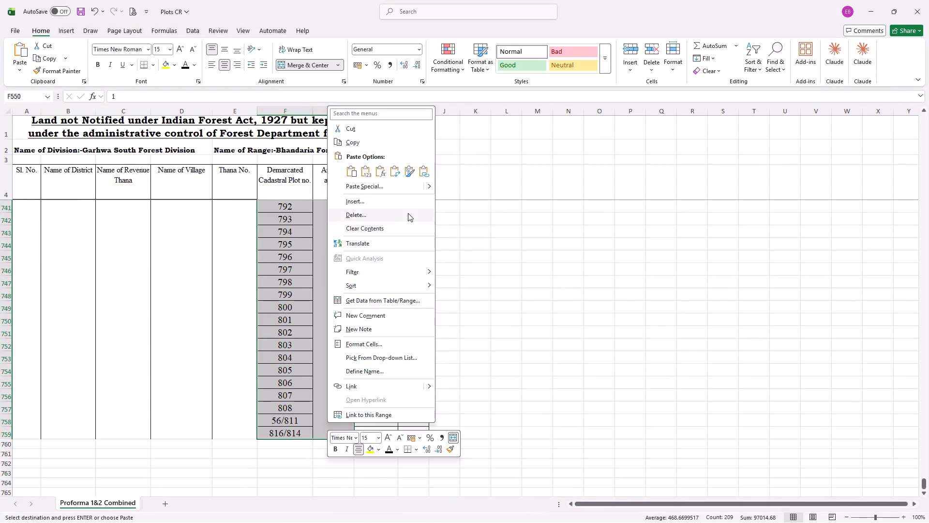
click(408, 213)
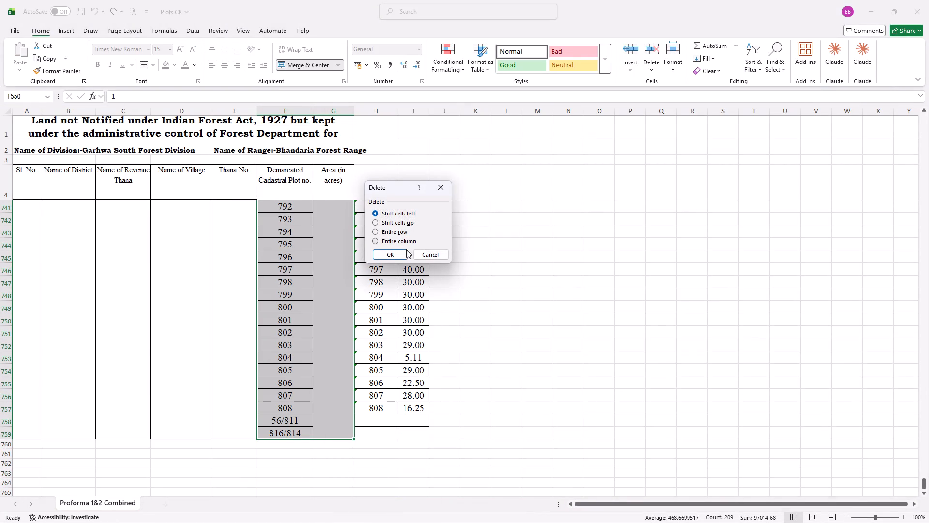
click(408, 242)
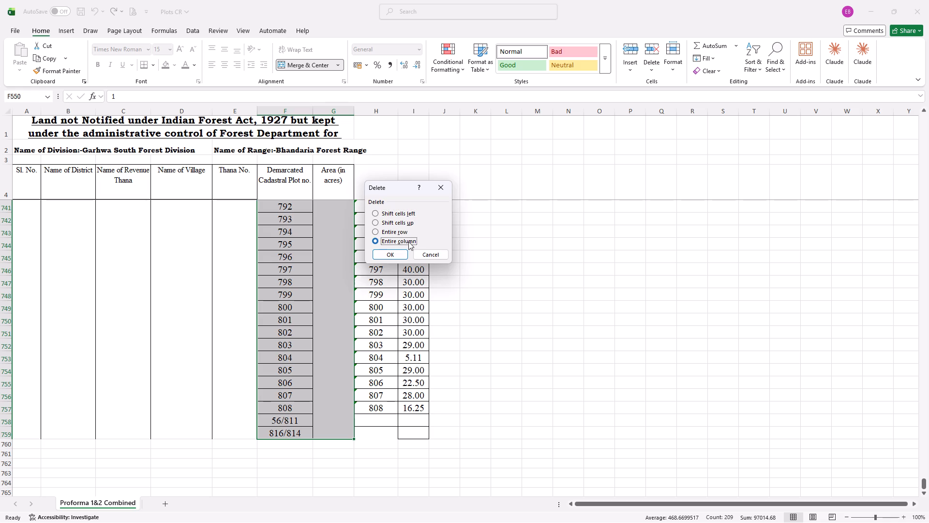
click(408, 214)
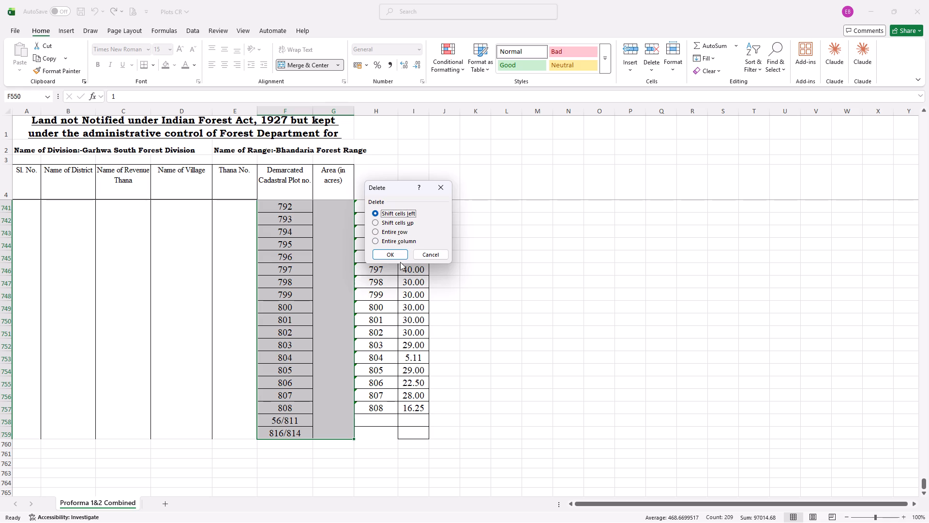
click(395, 255)
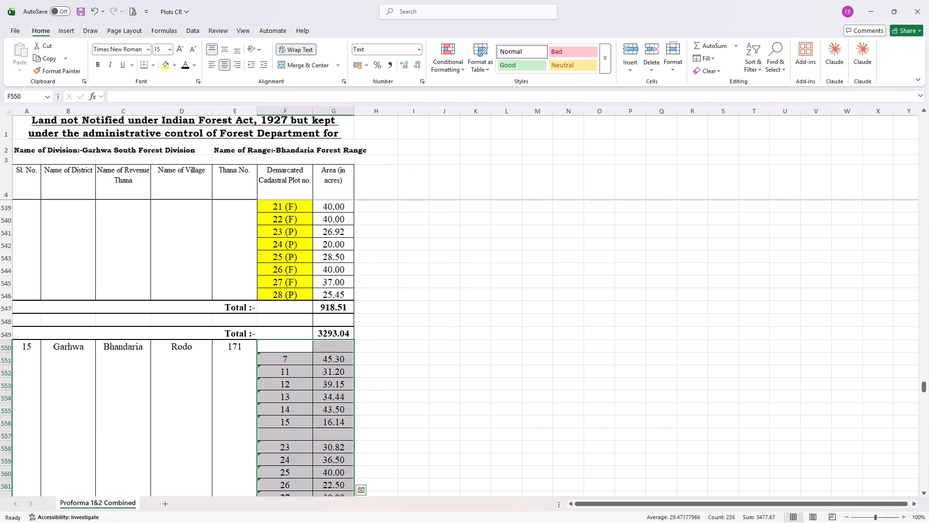
Search the Bhandariya Range workbook for "tewa" and copy the Tewali block, serial number through demarcated area, to A760 below the Rodo block in Plots CR.
scroll(412, 331, down, 7)
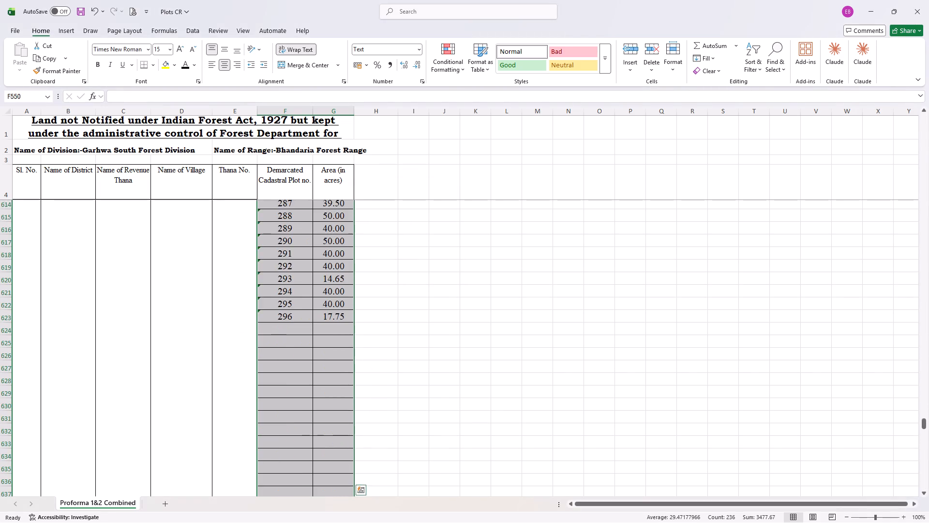
scroll(412, 331, down, 9)
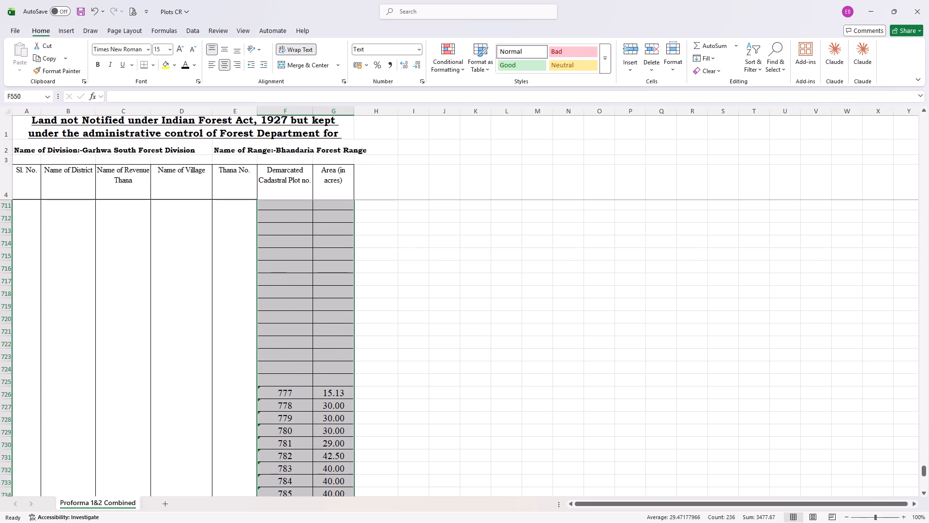
scroll(412, 331, down, 3)
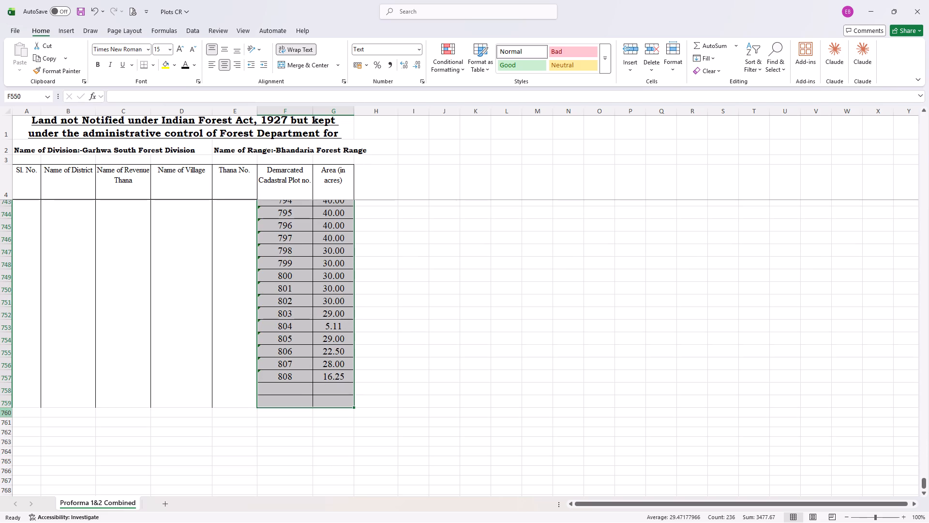
click(24, 413)
key(alt+Tab)
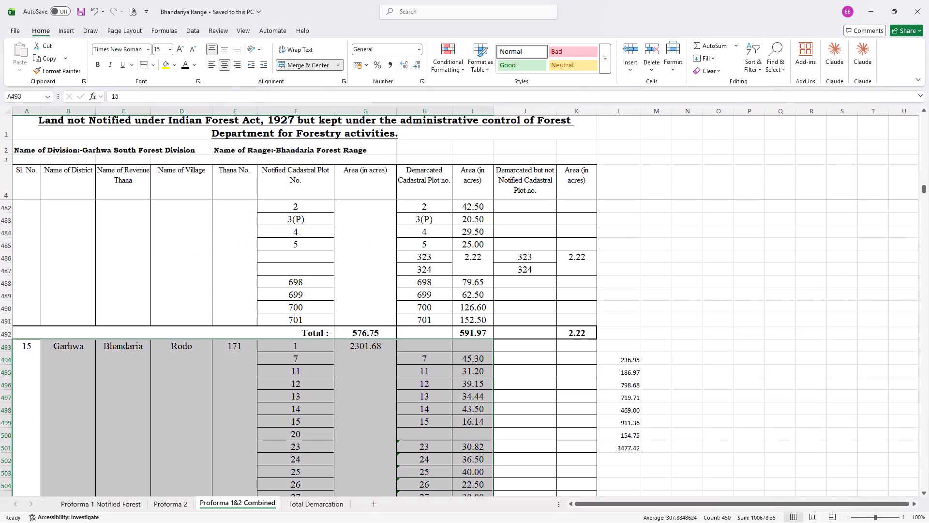
click(780, 338)
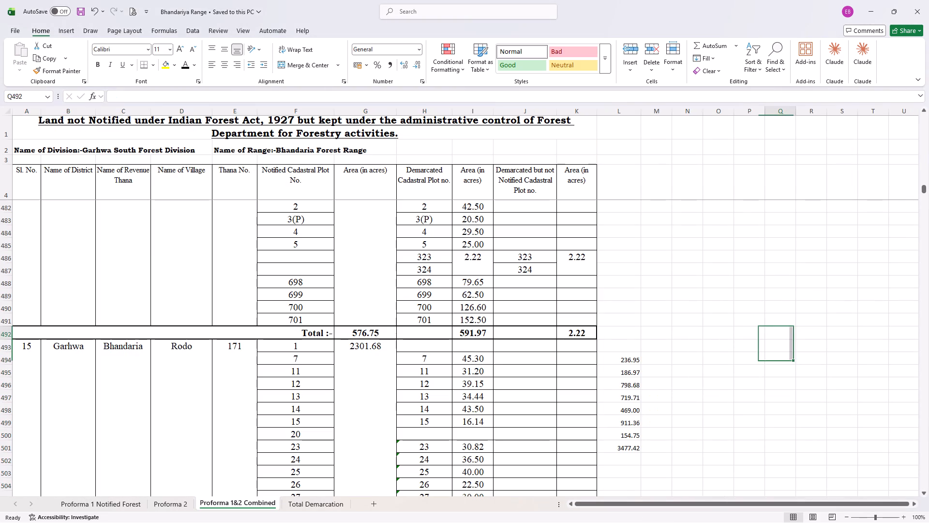
key(ctrl+f)
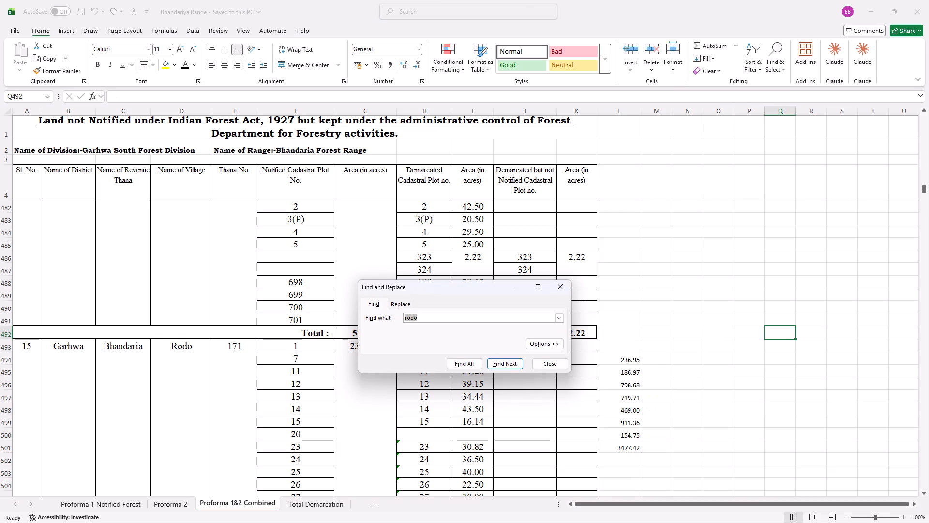
text(te)
text(wa)
key(Return)
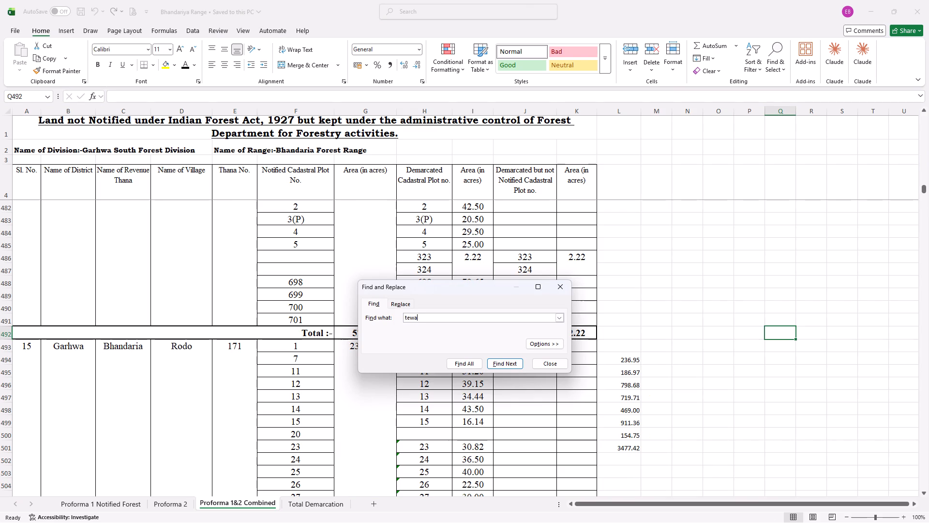
click(566, 288)
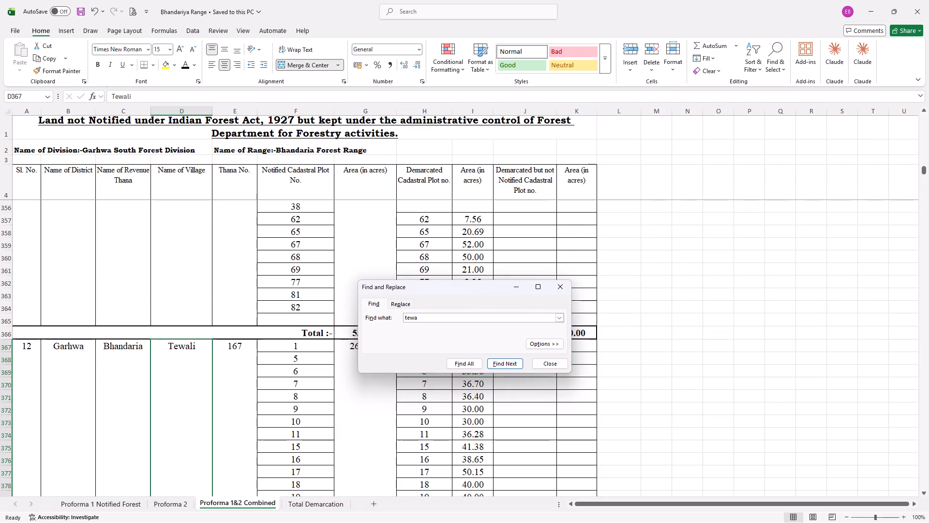
drag(15, 374, 465, 374)
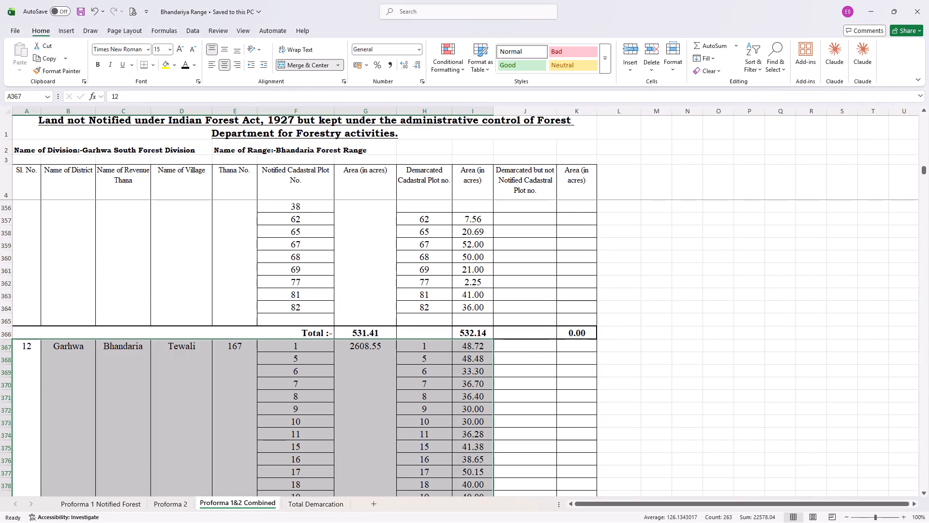
key(ctrl+c)
key(alt+Tab)
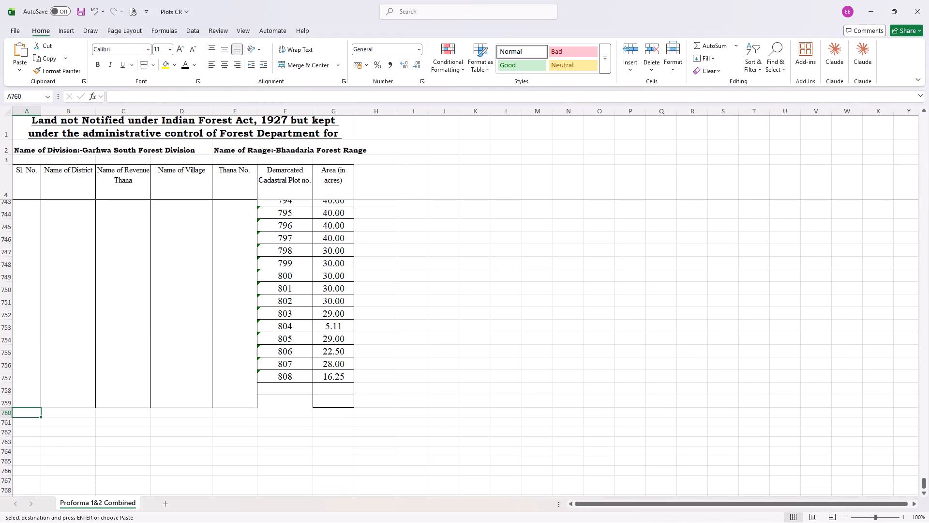
key(ctrl+v)
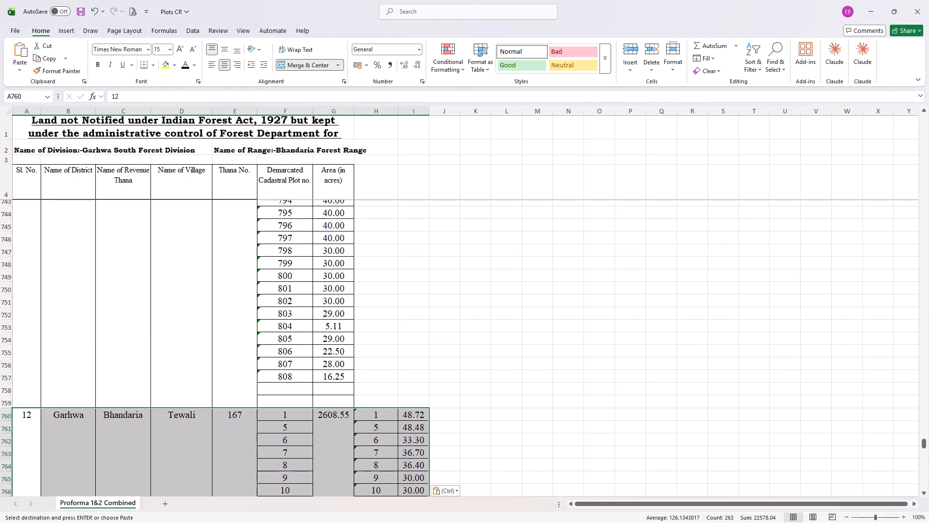
Delete the notified plot number and area cells from the pasted Tewali block, shifting the demarcated columns left.
drag(329, 418, 314, 414)
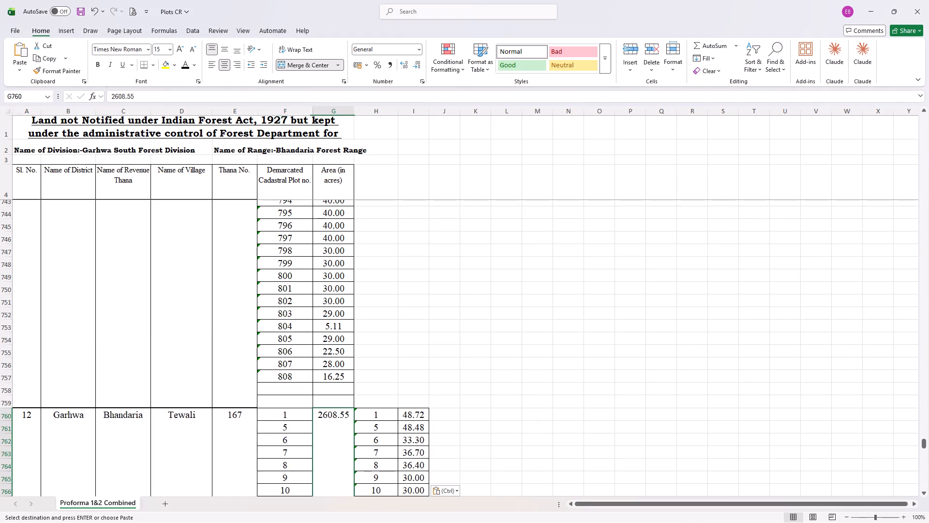
drag(314, 414, 303, 413)
right_click(313, 417)
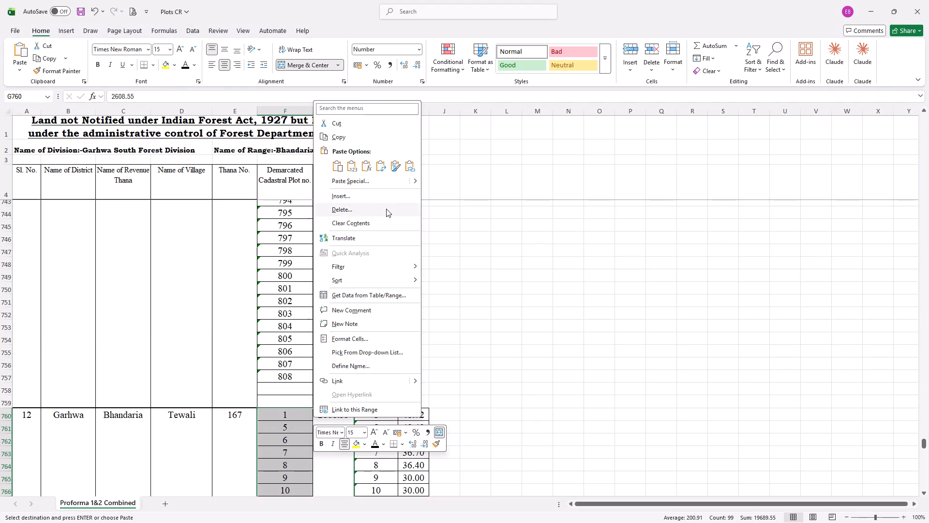
click(386, 209)
click(368, 218)
click(379, 210)
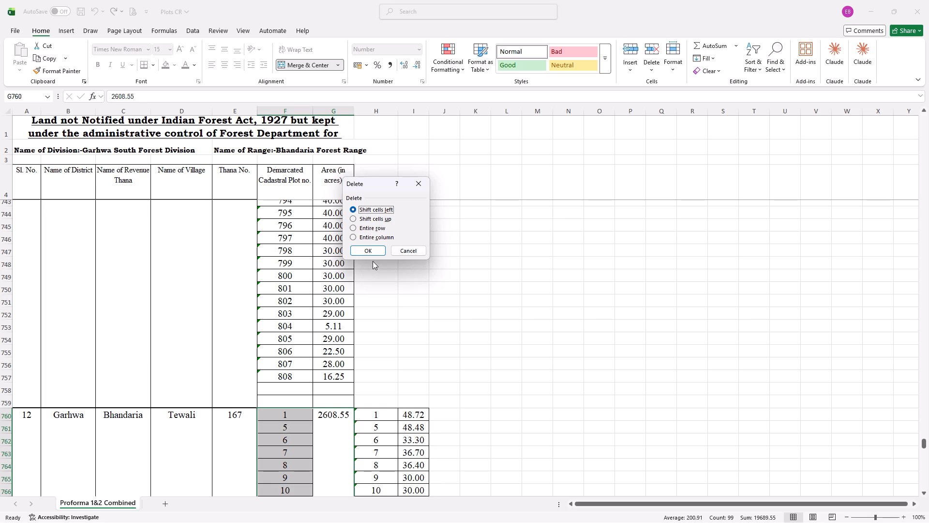
click(378, 250)
click(445, 312)
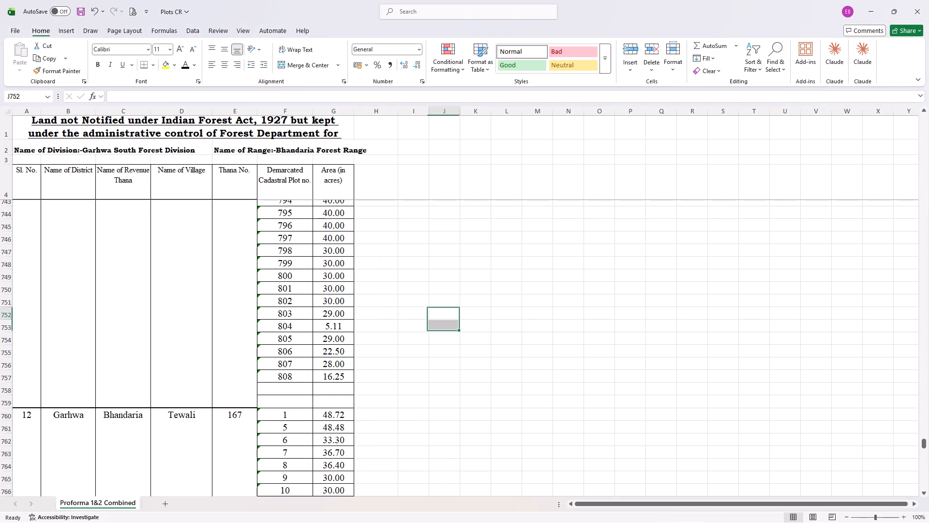
Check the serial numbers of the preceding village blocks and set the Tewali block's serial number in A760 to `16.
scroll(101, 400, down, 8)
scroll(101, 400, up, 4)
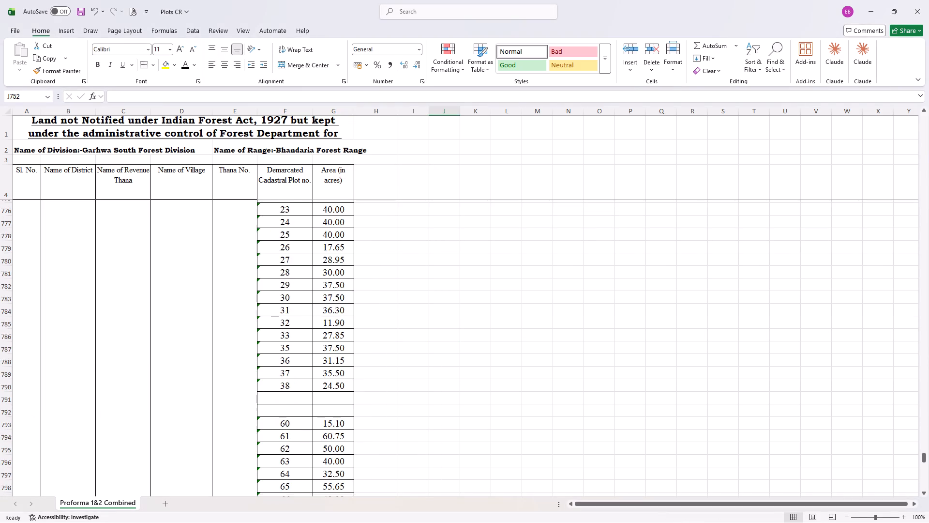
scroll(101, 400, up, 20)
scroll(101, 400, up, 2)
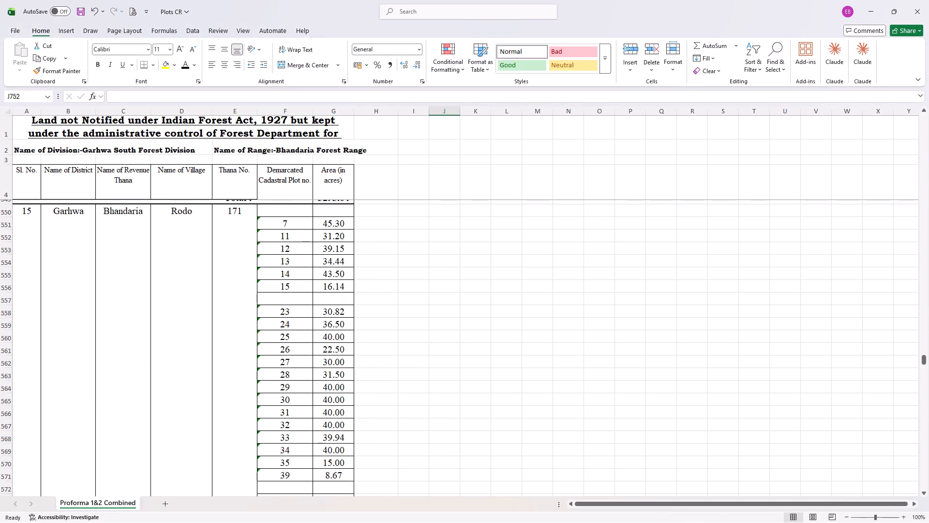
scroll(101, 400, up, 3)
scroll(101, 400, down, 2)
scroll(101, 400, up, 2)
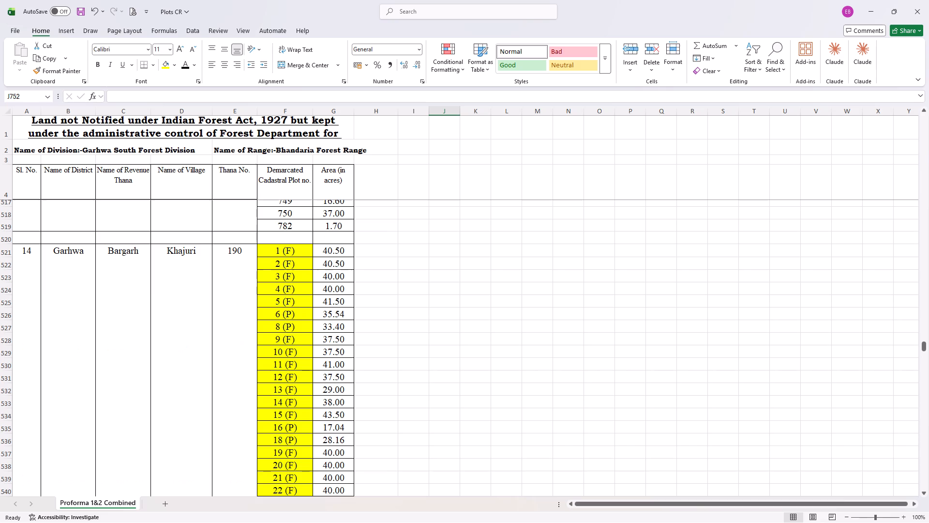
scroll(101, 400, down, 4)
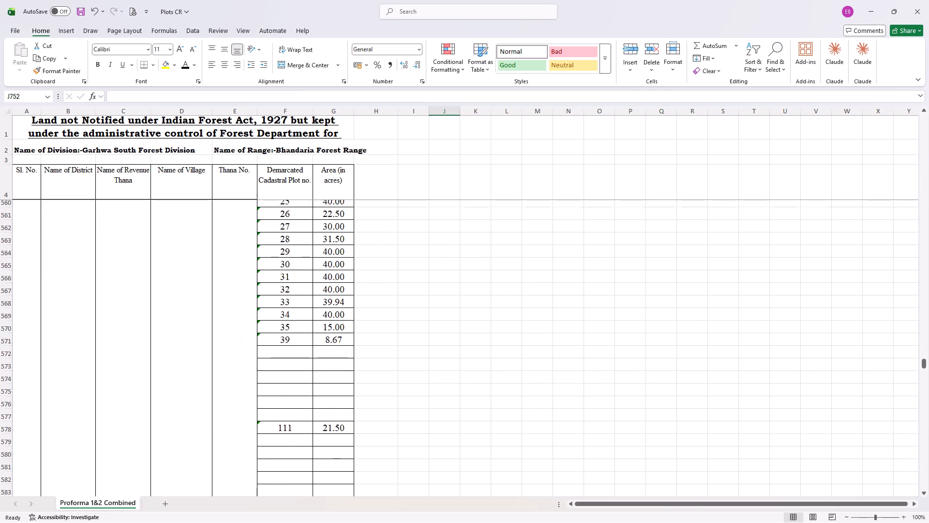
scroll(101, 400, down, 18)
click(25, 366)
text(`1)
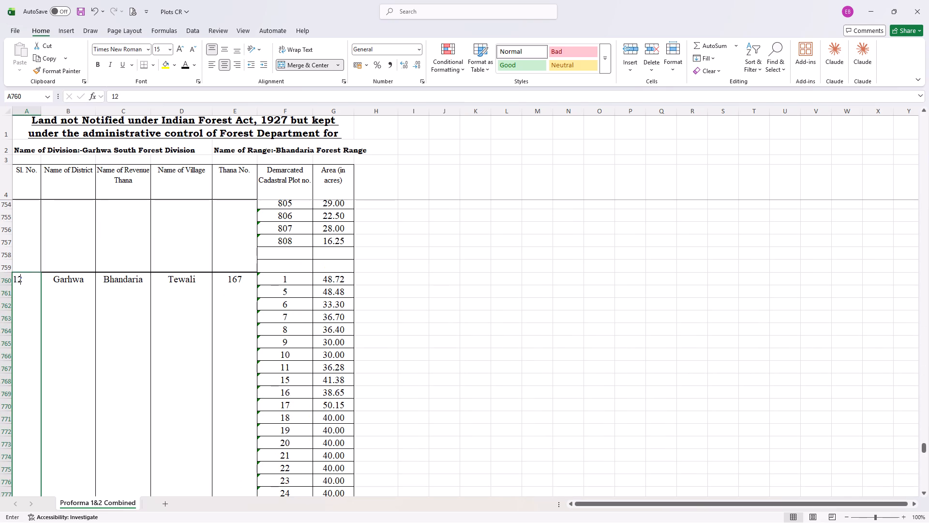
key(6)
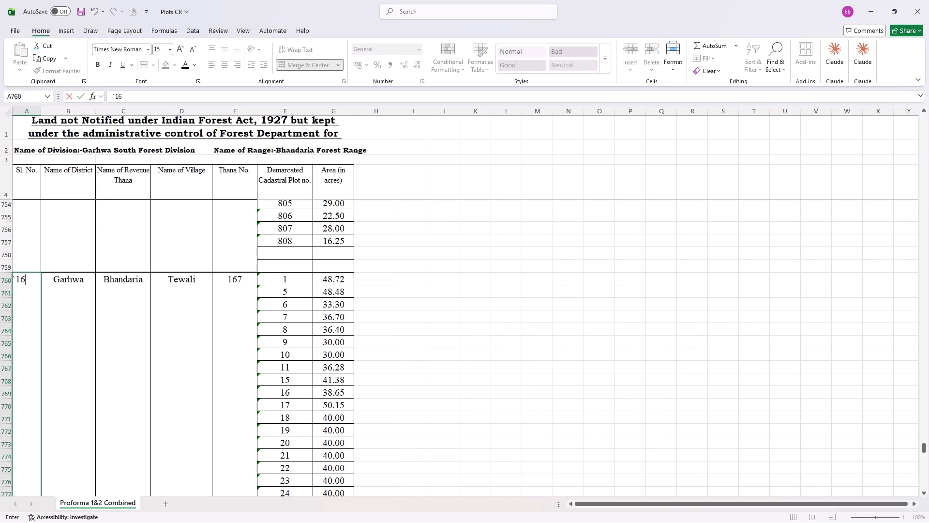
click(516, 315)
Examine the rest of the pasted Tewali plot list.
scroll(514, 318, down, 3)
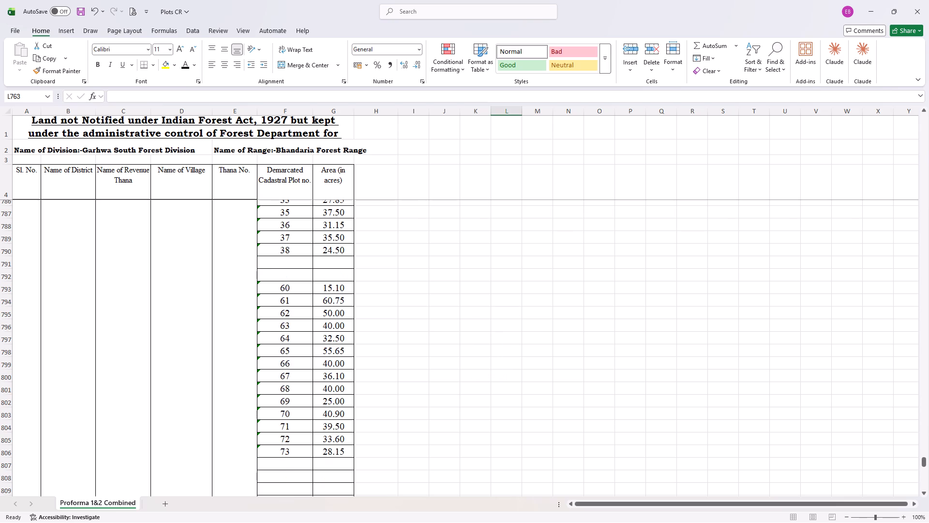
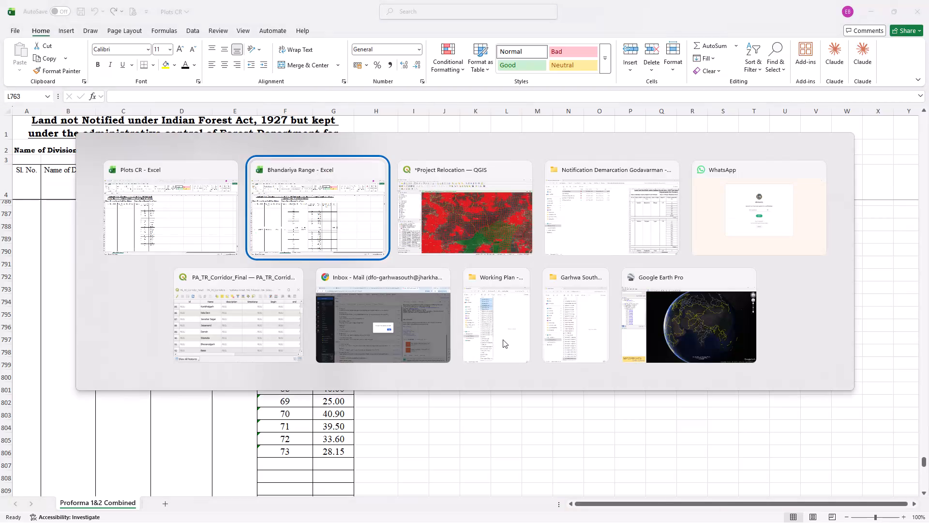
Switch to File Explorer and open the Circular 2004 PDF from the Transit and Felling folder inside IFS on New Volume (D:).
key(alt+Tab)
key(alt+Tab)
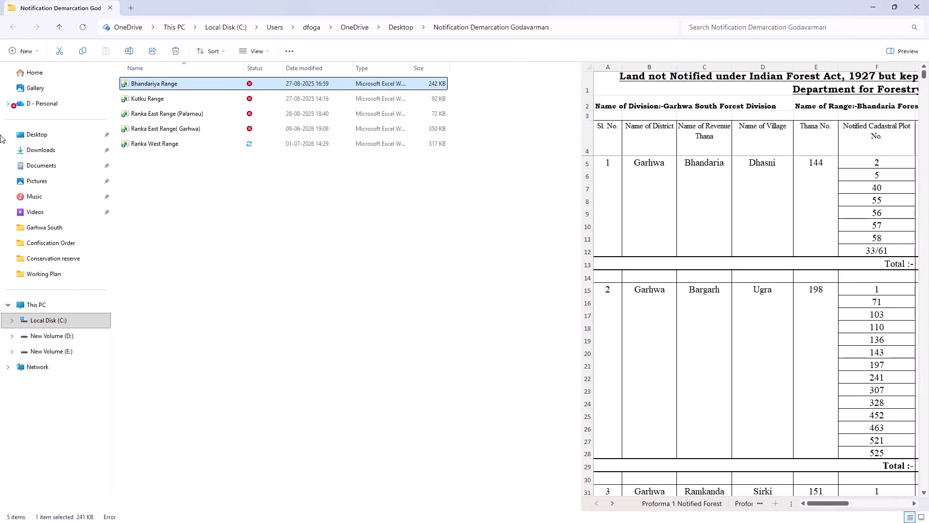
click(72, 247)
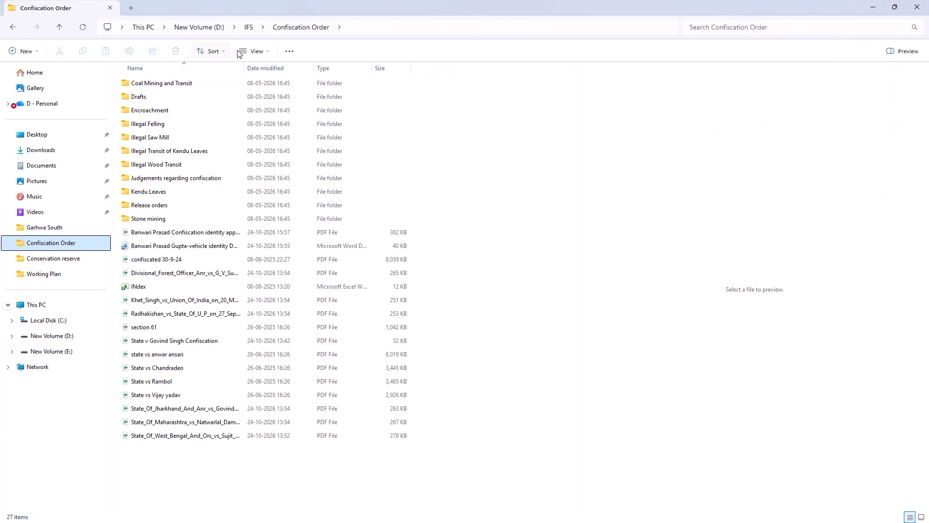
click(242, 26)
scroll(221, 248, down, 6)
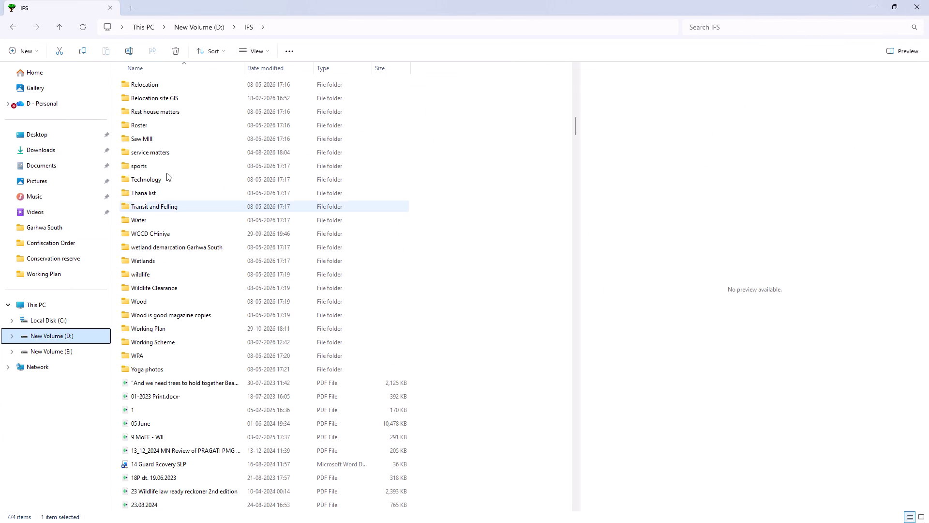
double_click(168, 211)
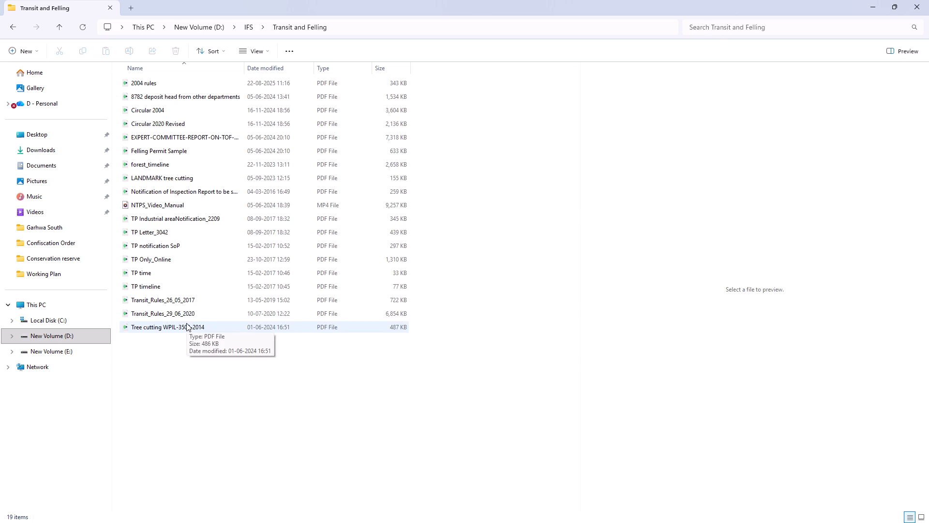
double_click(169, 110)
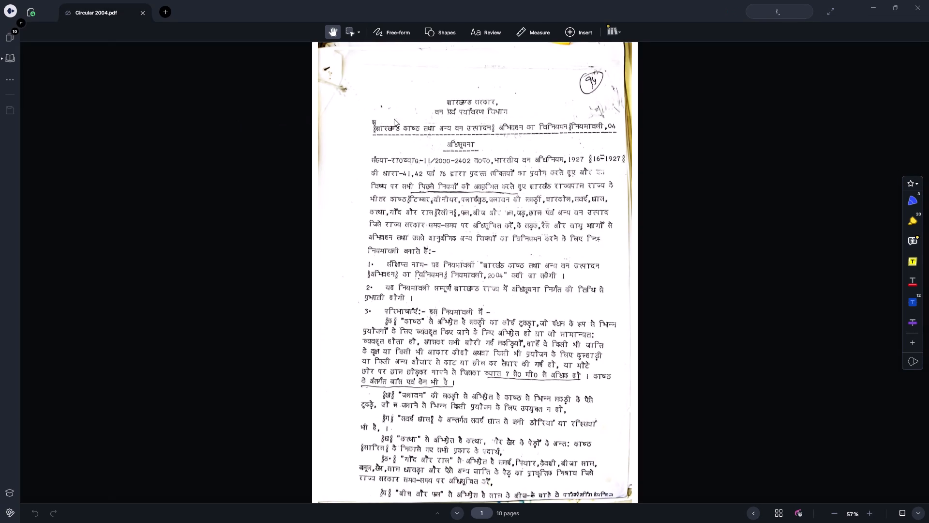
ctrl+scroll(396, 138, up, 5)
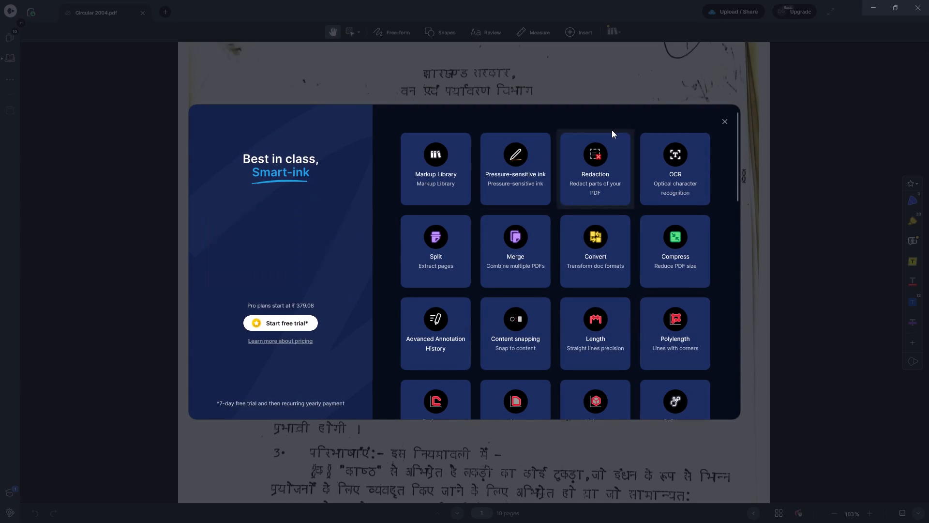
click(727, 124)
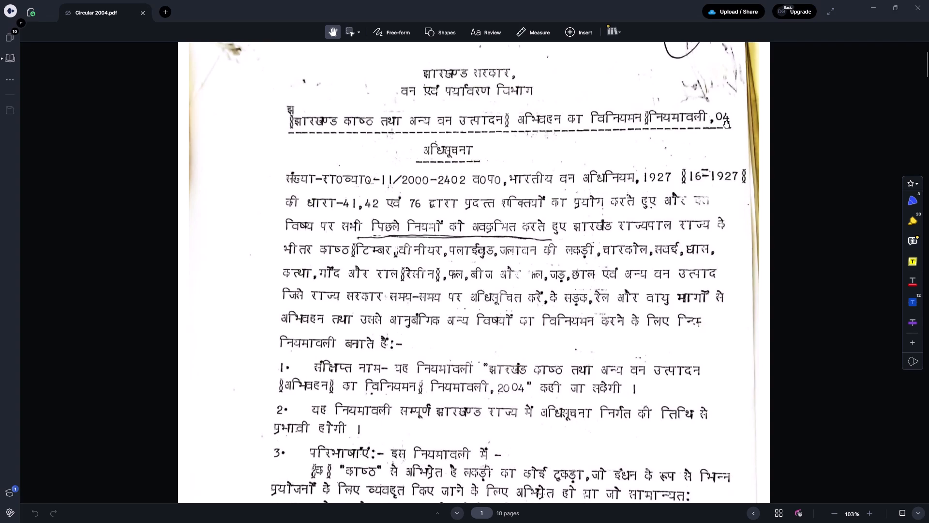